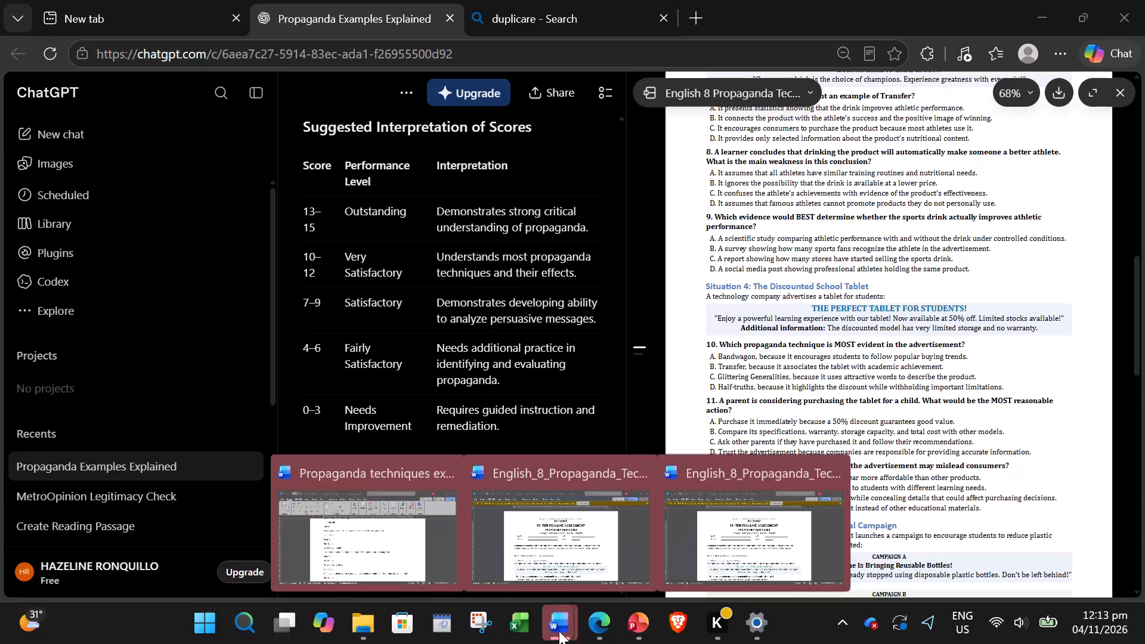
# Open the English_8_Propaganda_Techniques_Assessment (1) document and read its opening section and first questions.
pyautogui.click(567, 545)
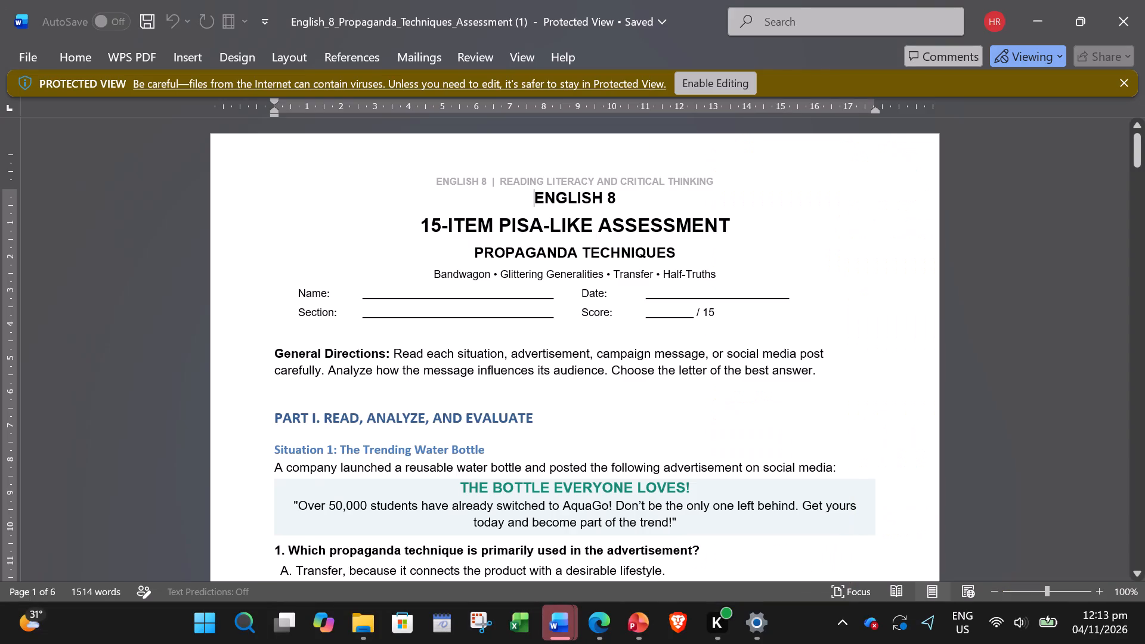
pyautogui.scroll(-3, 601, 355)
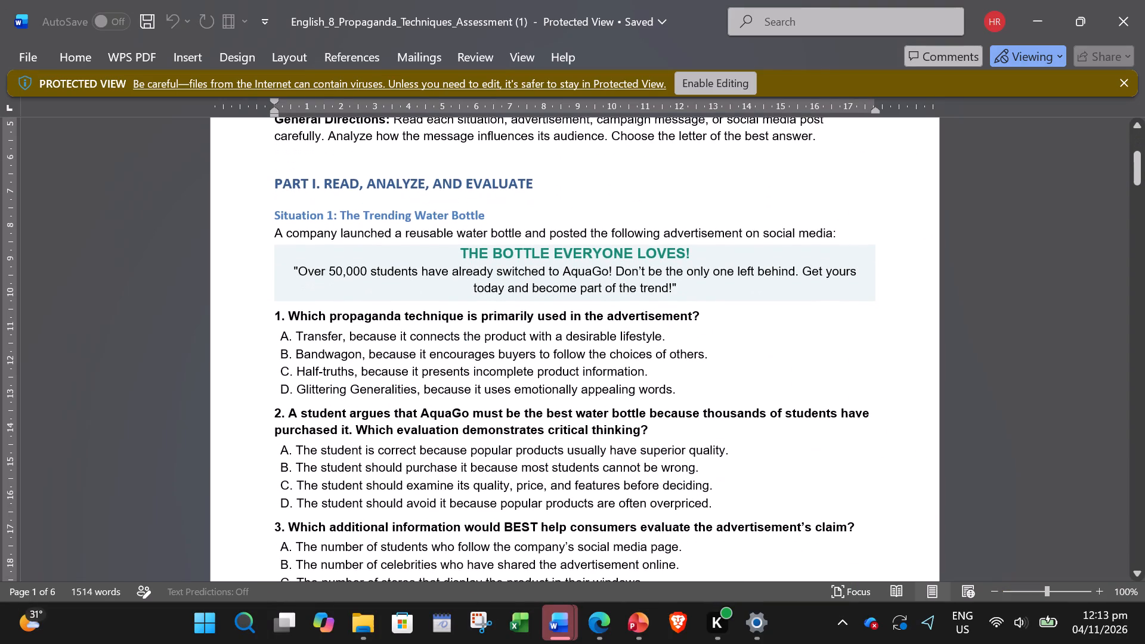
# Switch to PowerPoint and look over the Key Points and Discussion Questions slides of the Propaganda Techniques presentation.
pyautogui.click(633, 634)
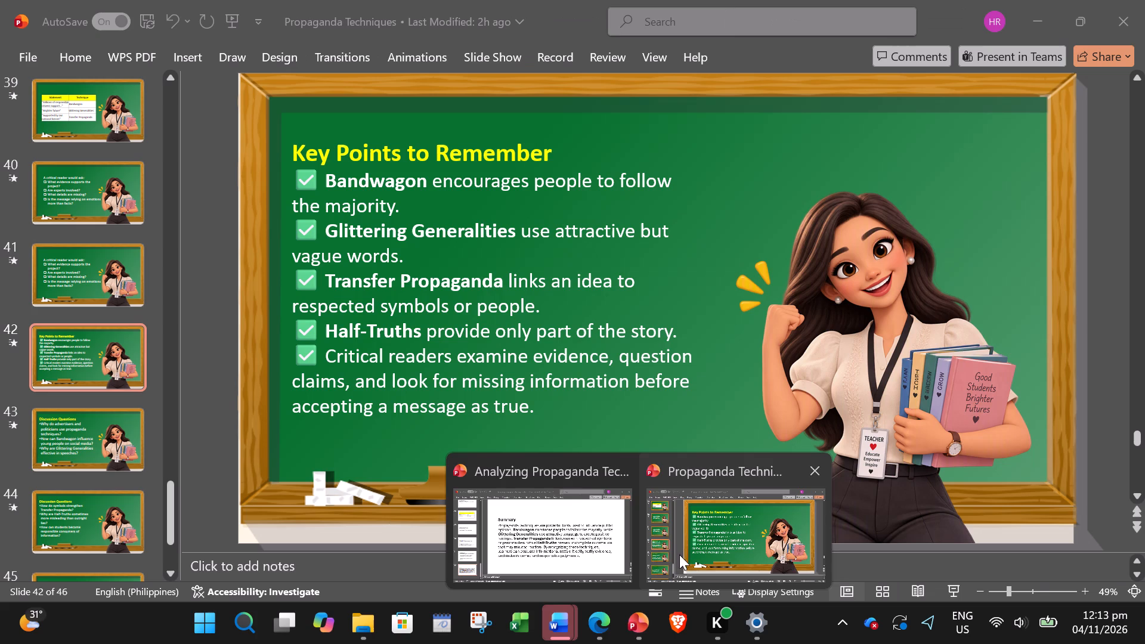
pyautogui.click(685, 555)
pyautogui.scroll(-2, 564, 432)
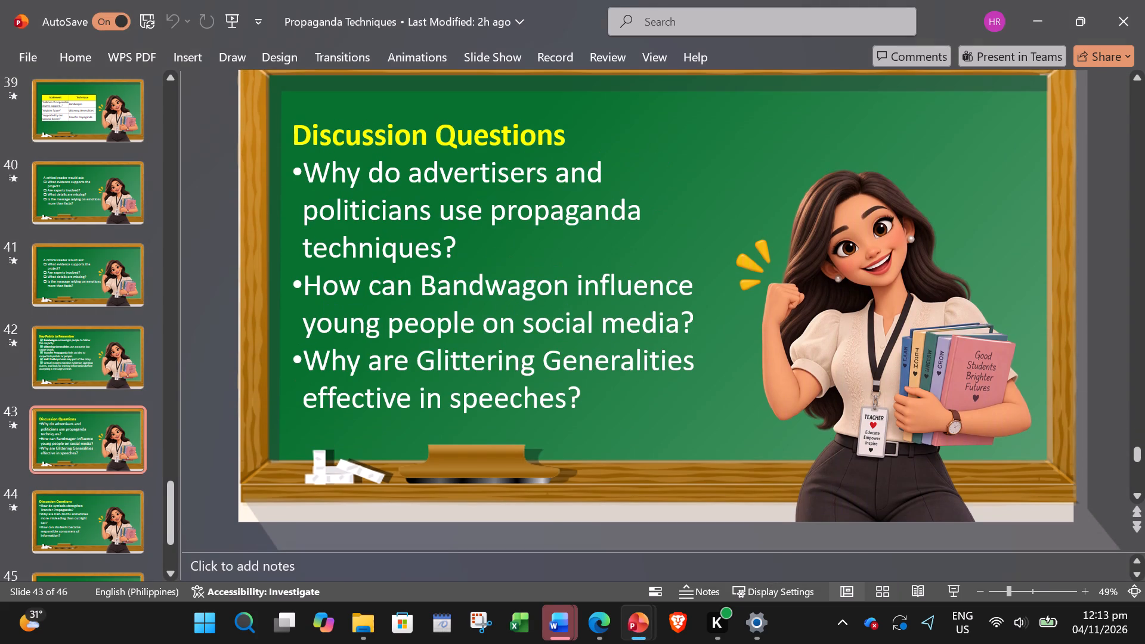
pyautogui.scroll(-5, 118, 360)
pyautogui.scroll(11, 118, 360)
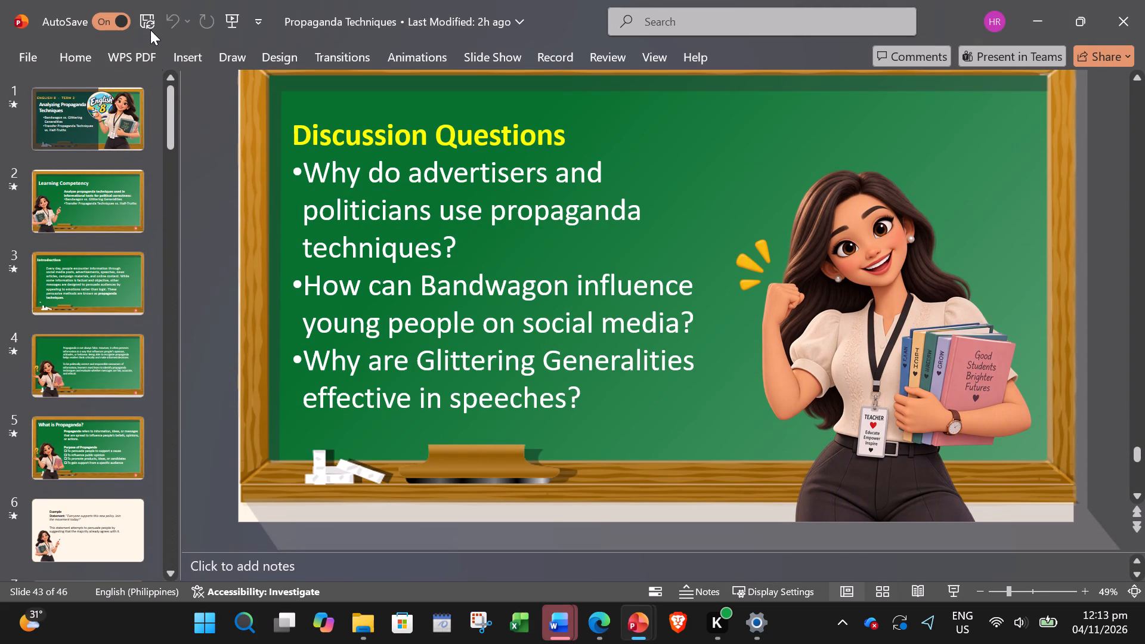
# Save the Propaganda Techniques presentation and close it without waiting for the upload.
pyautogui.click(151, 23)
pyautogui.click(1122, 18)
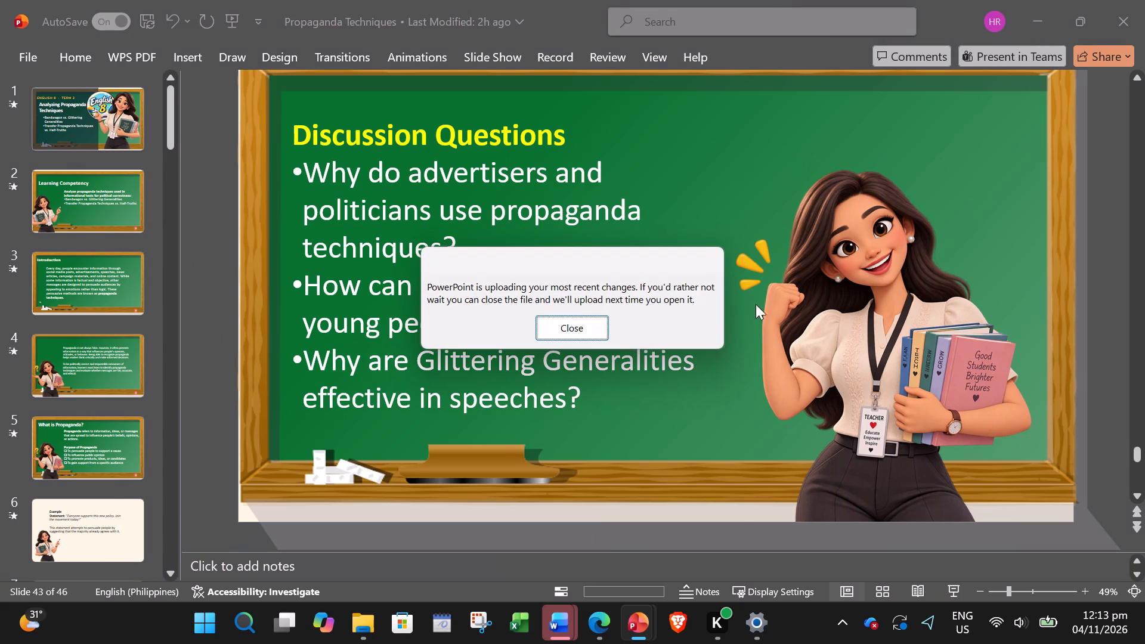
pyautogui.click(583, 328)
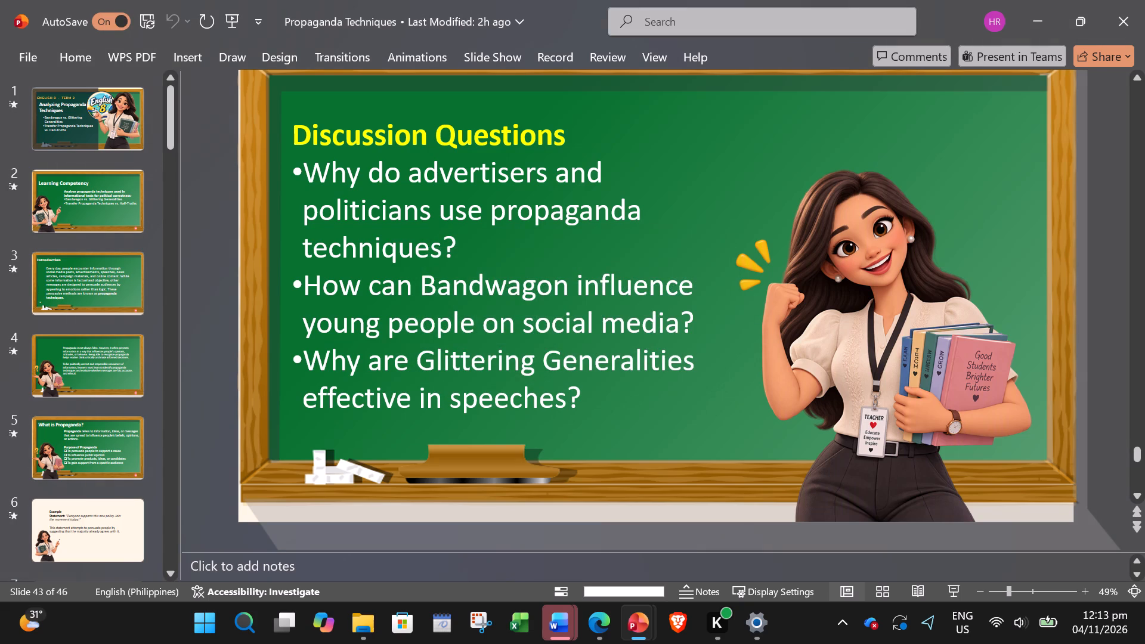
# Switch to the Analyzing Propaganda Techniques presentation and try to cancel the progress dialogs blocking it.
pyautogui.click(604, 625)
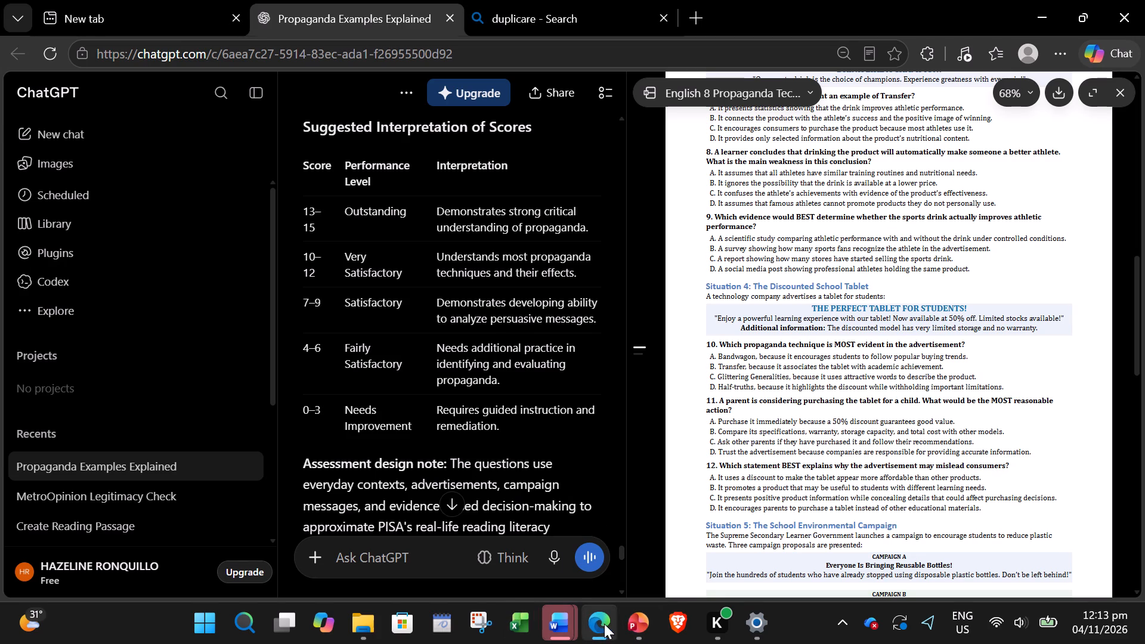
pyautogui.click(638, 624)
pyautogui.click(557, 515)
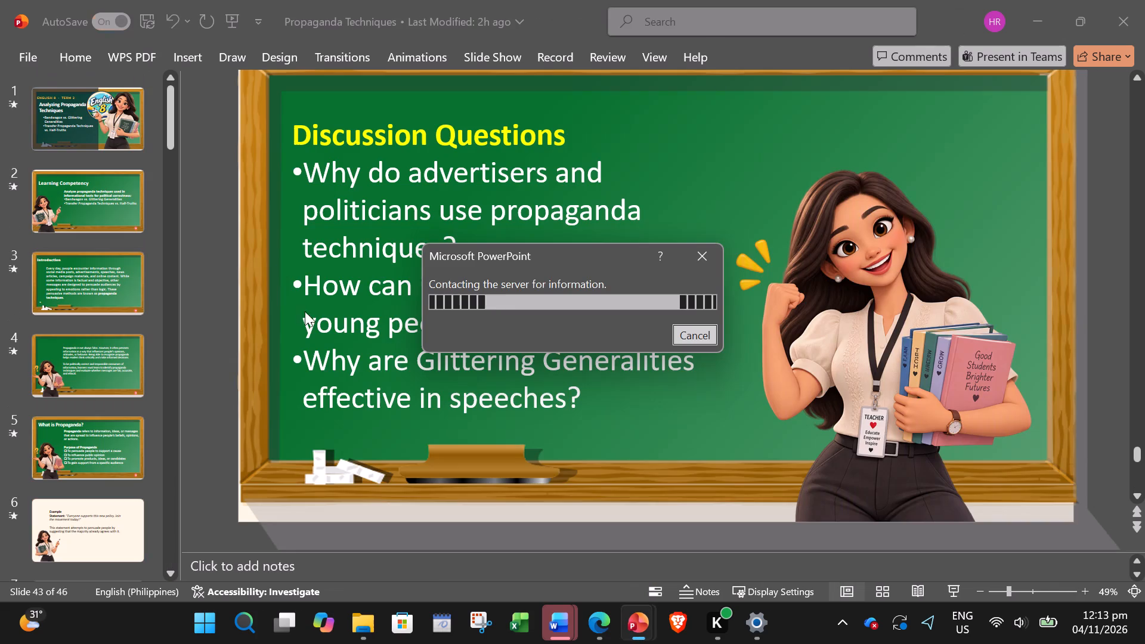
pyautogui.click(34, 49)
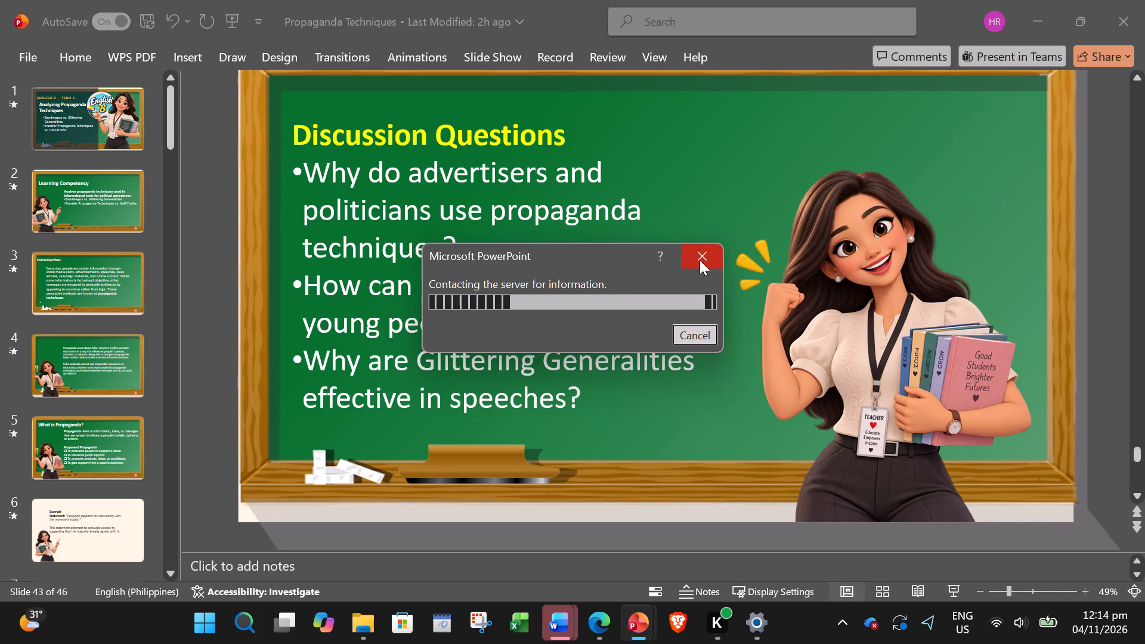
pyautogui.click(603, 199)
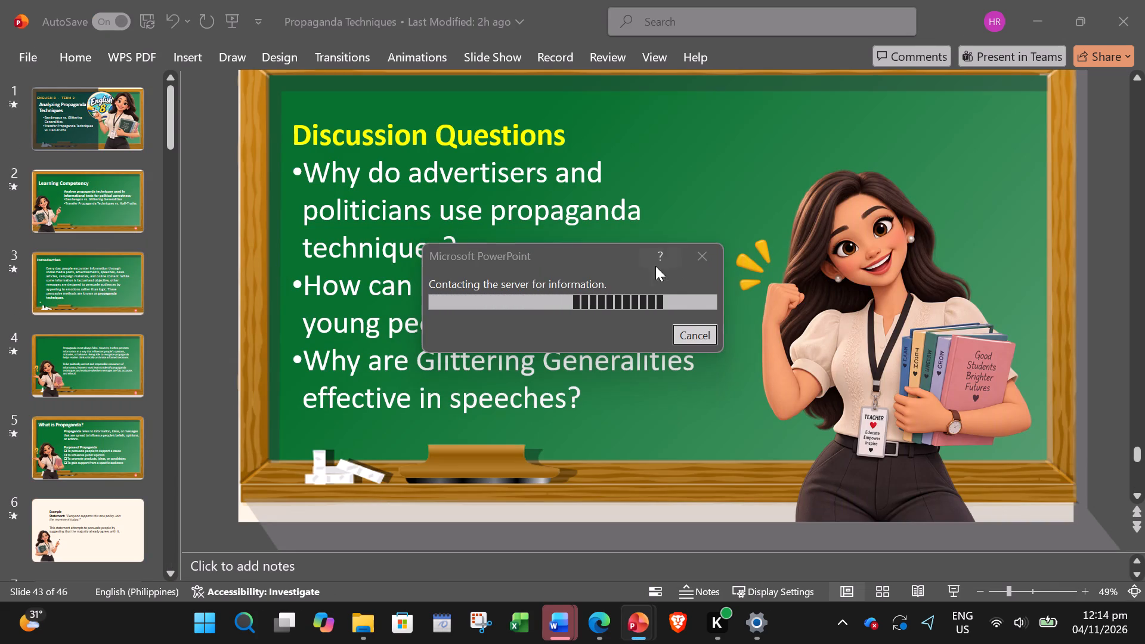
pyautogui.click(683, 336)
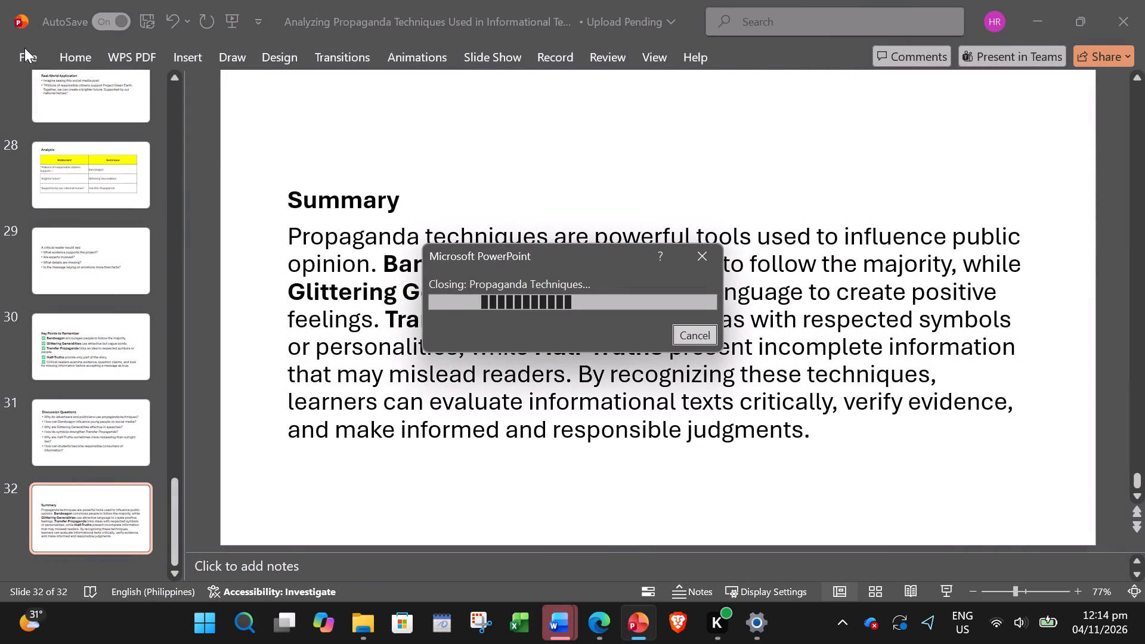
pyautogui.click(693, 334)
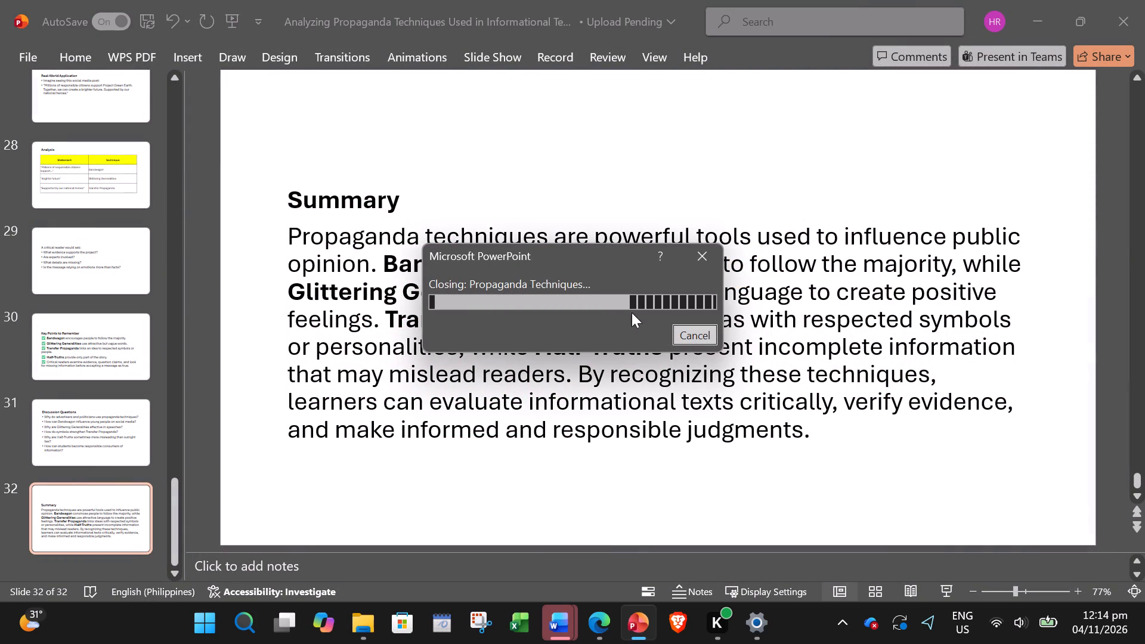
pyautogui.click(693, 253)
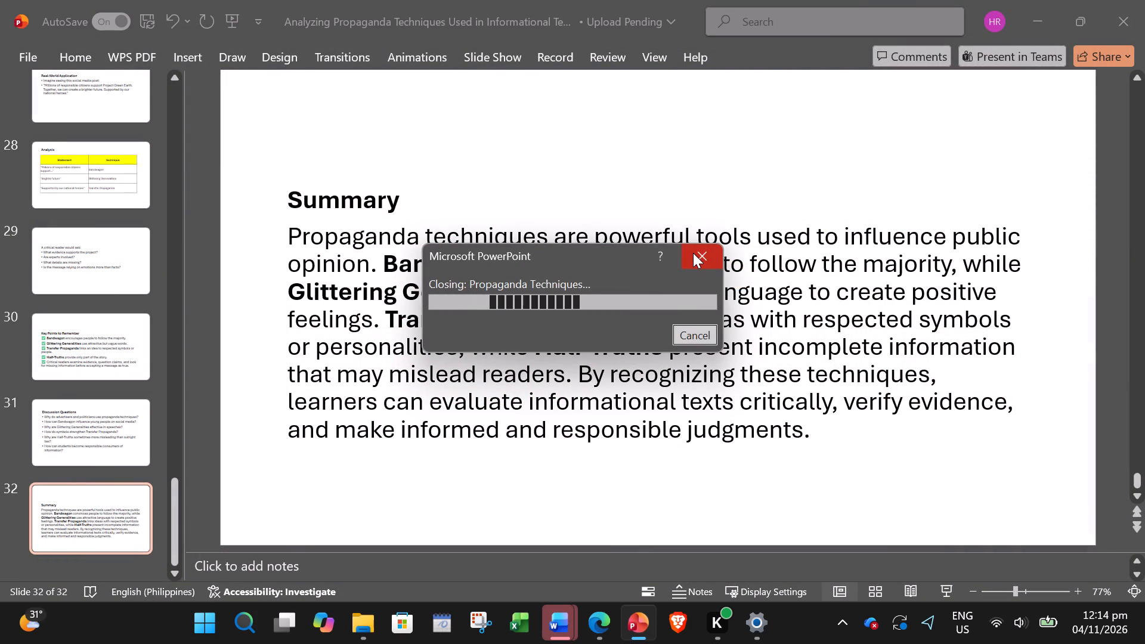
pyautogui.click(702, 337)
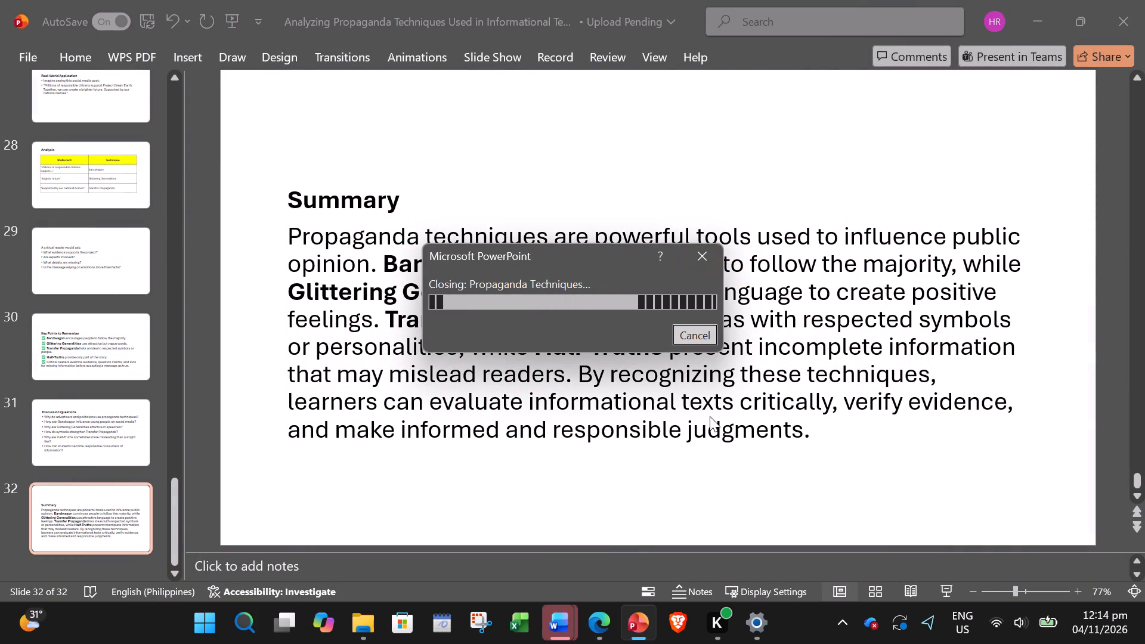
# Bring up the Settings window and close it.
pyautogui.click(765, 623)
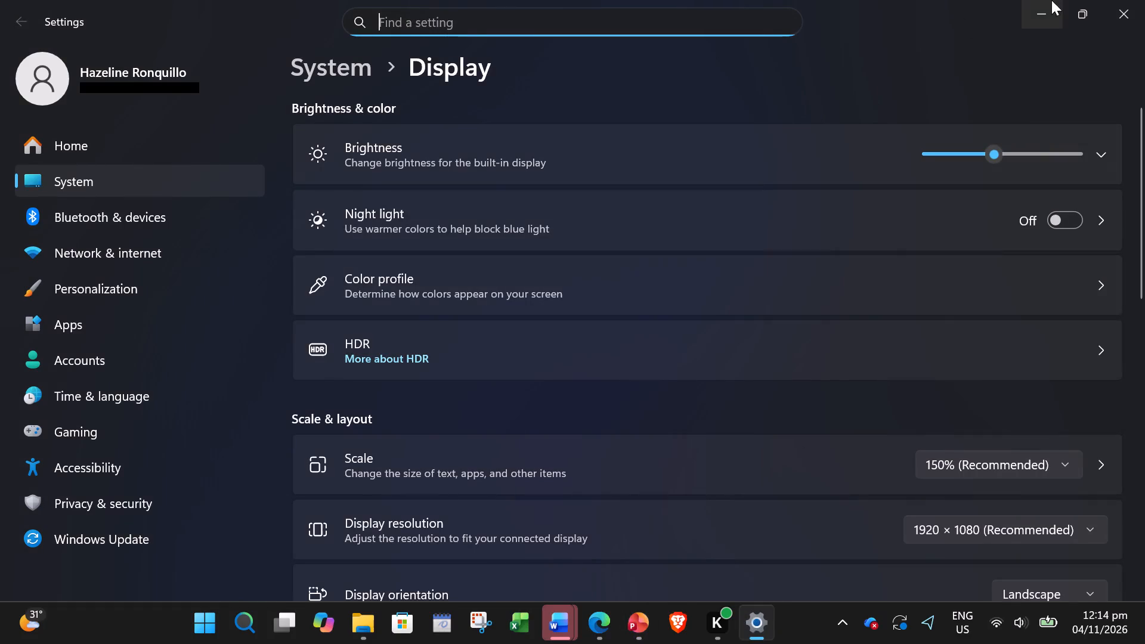
pyautogui.click(1113, 7)
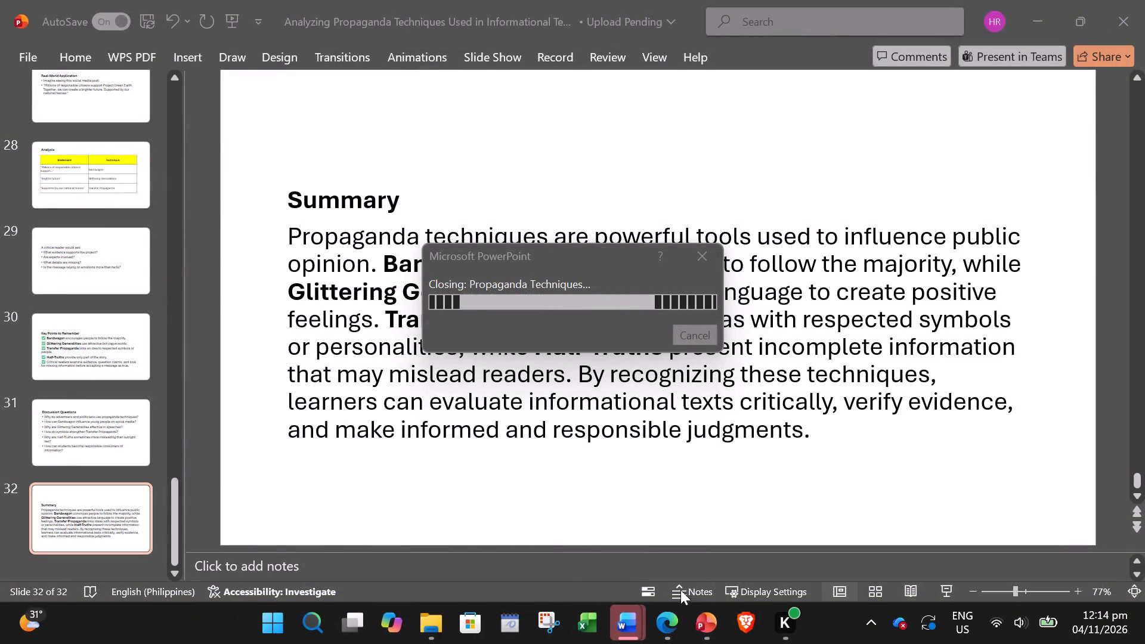
# Switch to the English_8_Propaganda_Techniques_Assessment document in Word and enable editing.
pyautogui.click(630, 611)
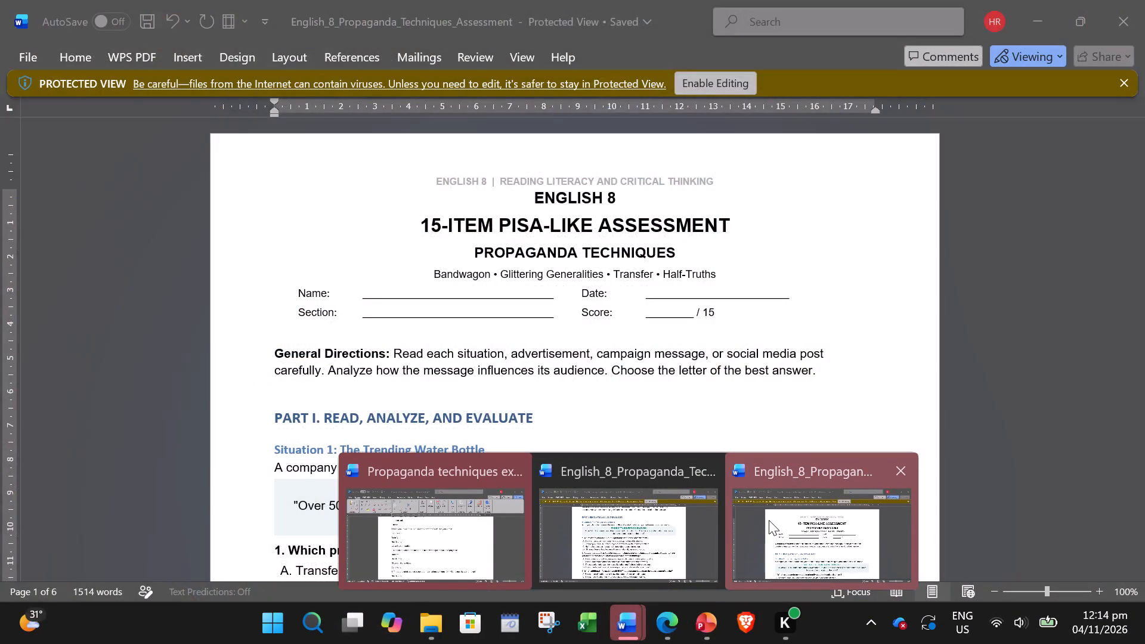
pyautogui.click(747, 524)
pyautogui.click(686, 82)
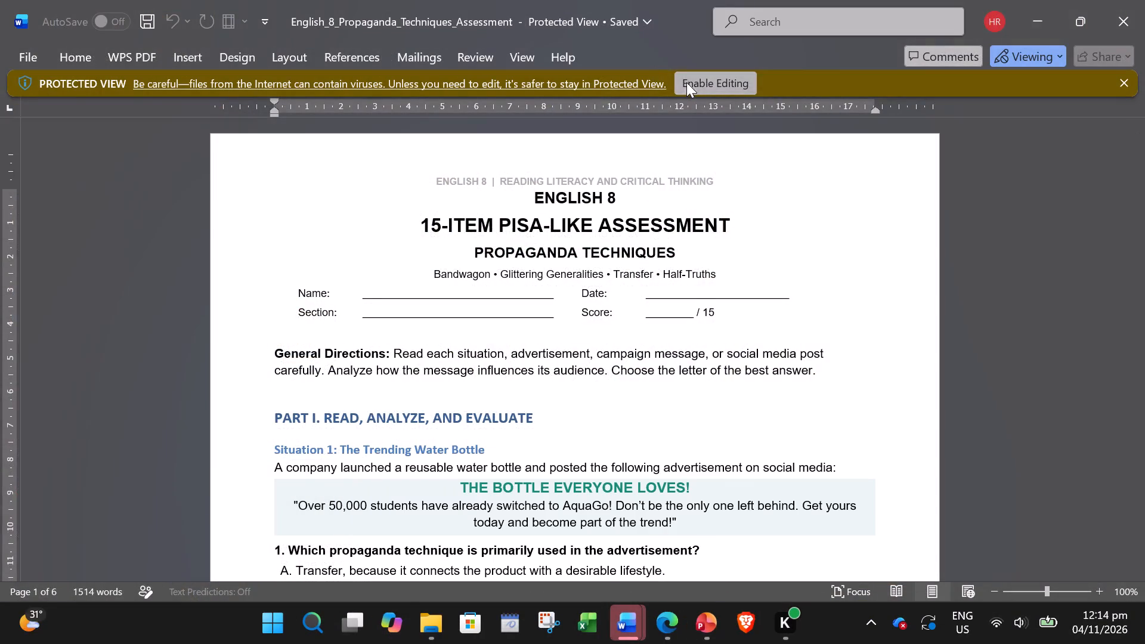
# Set the assessment's paper size to A4 (210 x 297 mm).
pyautogui.scroll(-2, 582, 354)
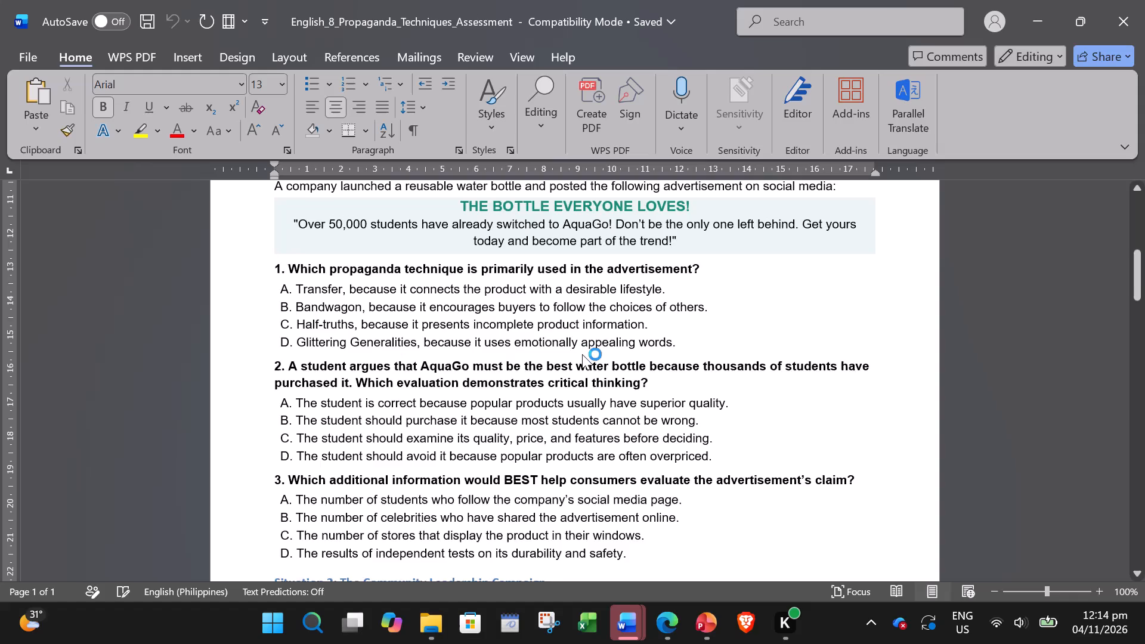
pyautogui.scroll(-1, 582, 354)
pyautogui.click(284, 61)
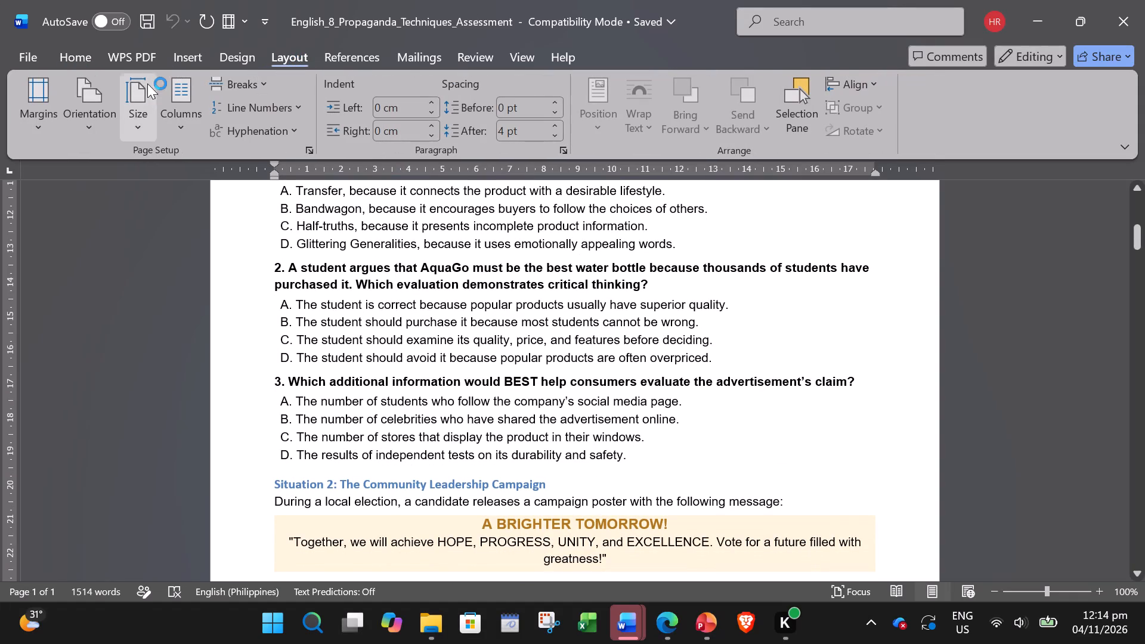
pyautogui.click(134, 99)
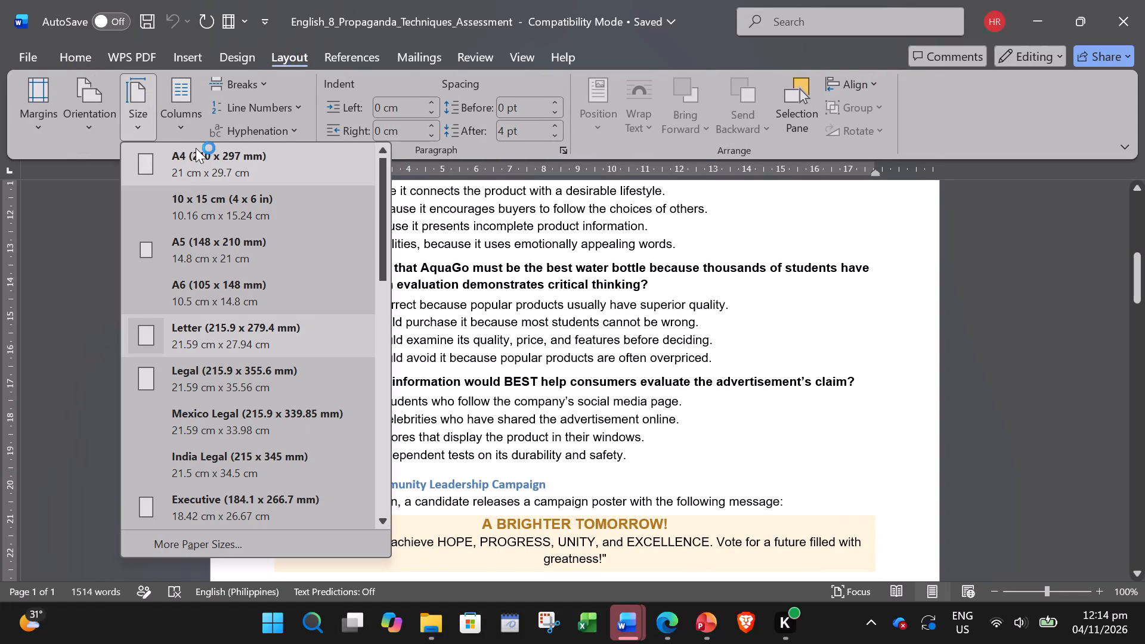
pyautogui.click(196, 148)
# Examine the A4 page layout of the assessment from the first page to the answer key.
pyautogui.keyDown('ctrl'); pyautogui.scroll(-3, 436, 278); pyautogui.keyUp('ctrl')
pyautogui.scroll(-2, 436, 278)
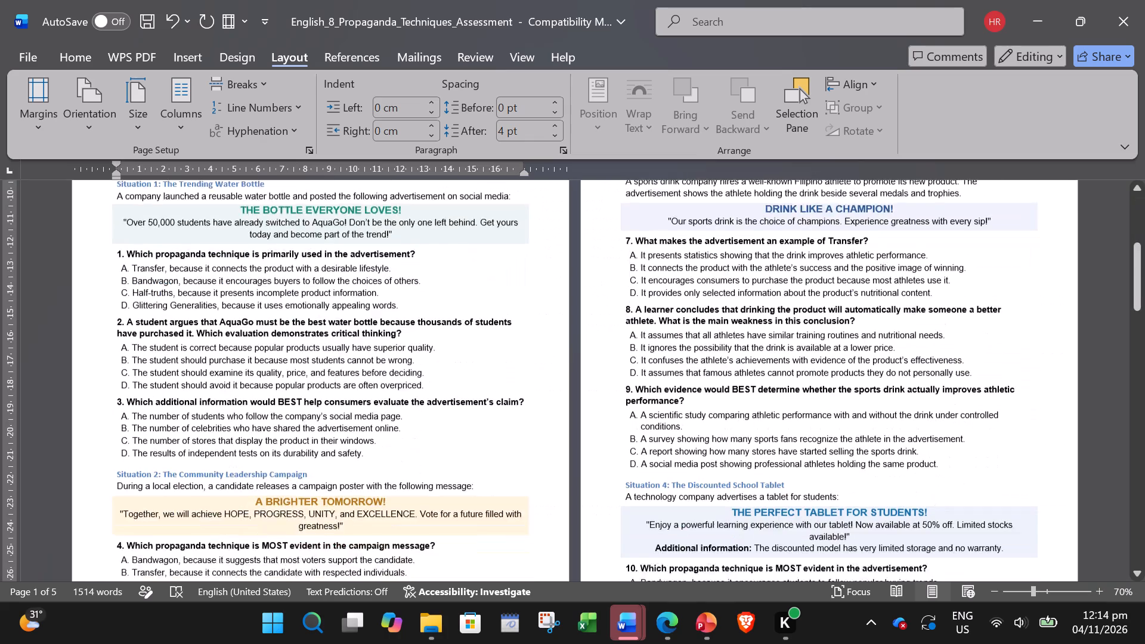
pyautogui.scroll(-3, 436, 278)
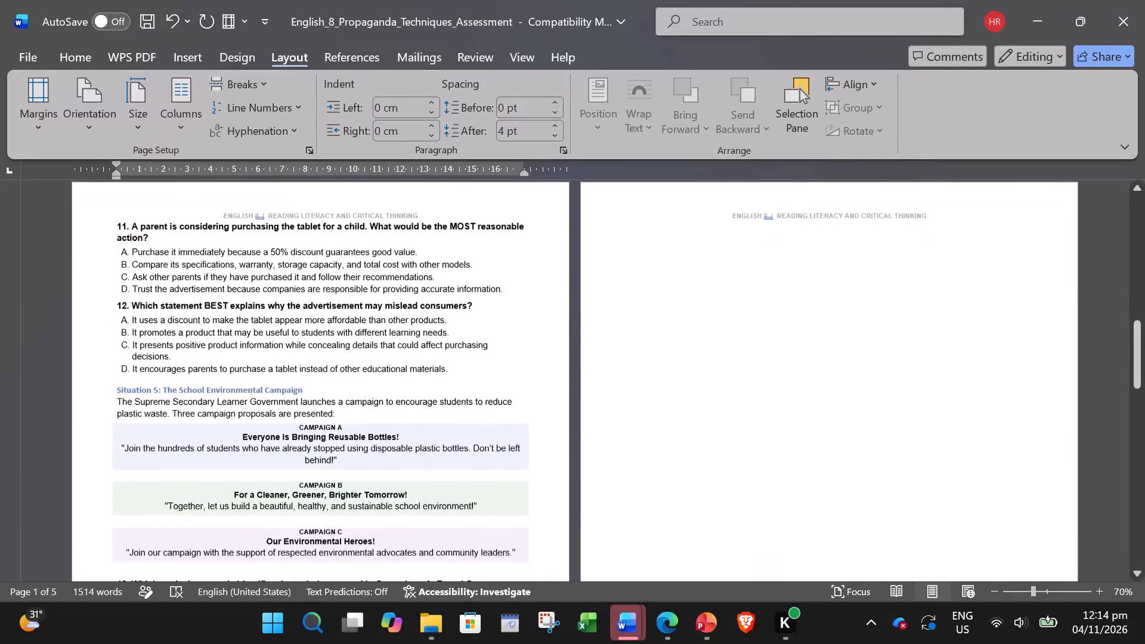
pyautogui.scroll(-3, 436, 278)
pyautogui.scroll(5, 436, 278)
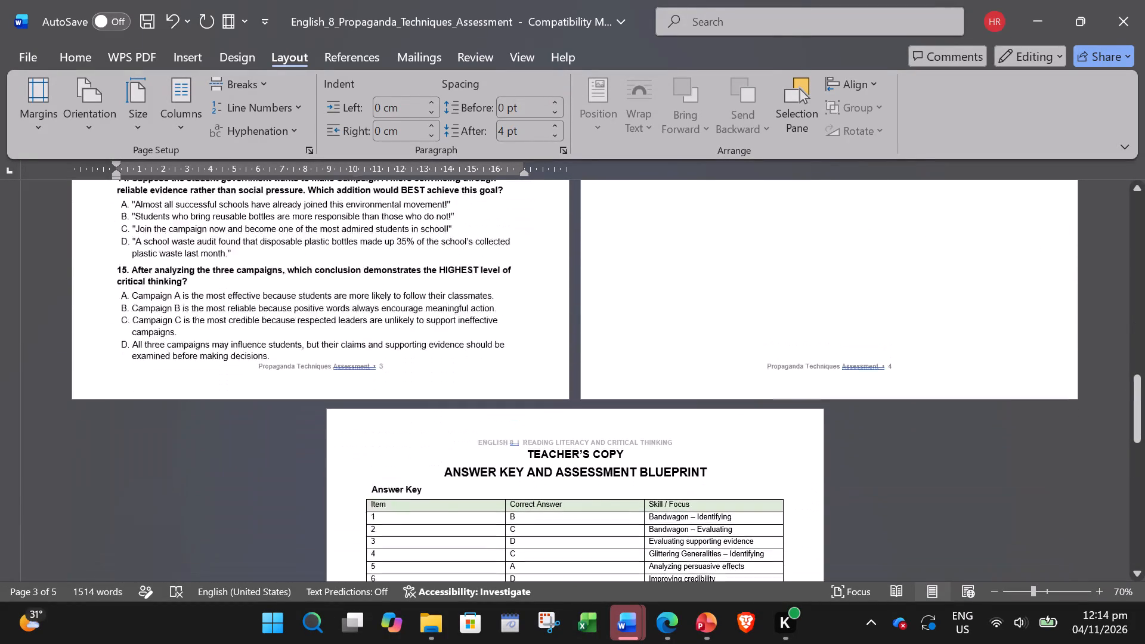
pyautogui.scroll(3, 436, 278)
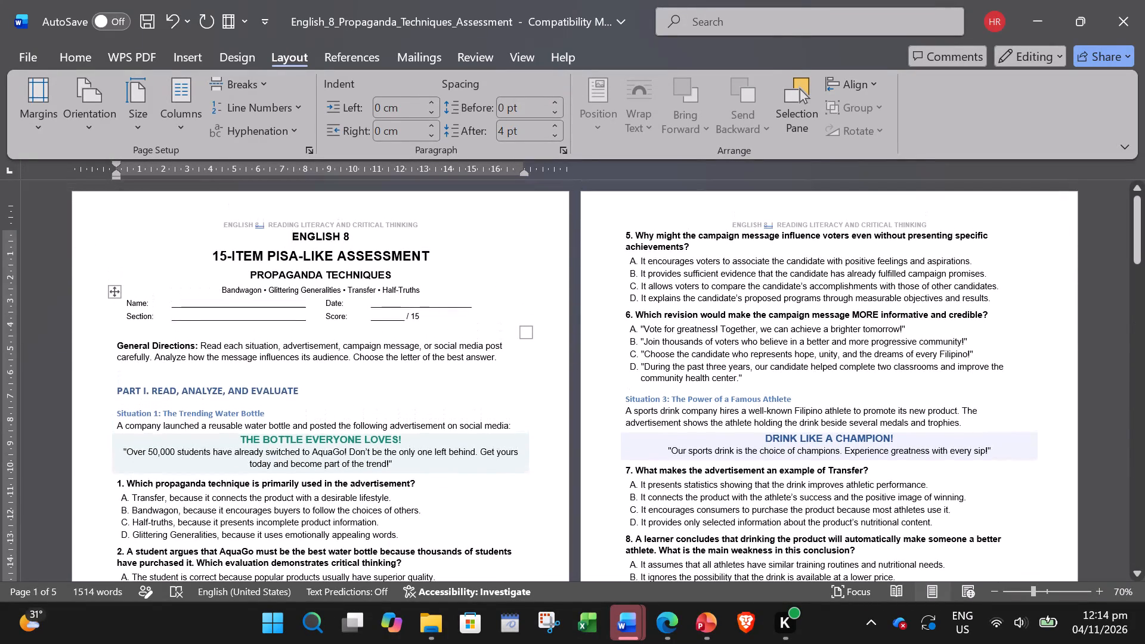
# Delete the "15-ITEM PISA-LIKE ASSESSMENT" title line below the ENGLISH 8 heading.
pyautogui.scroll(-1, 436, 278)
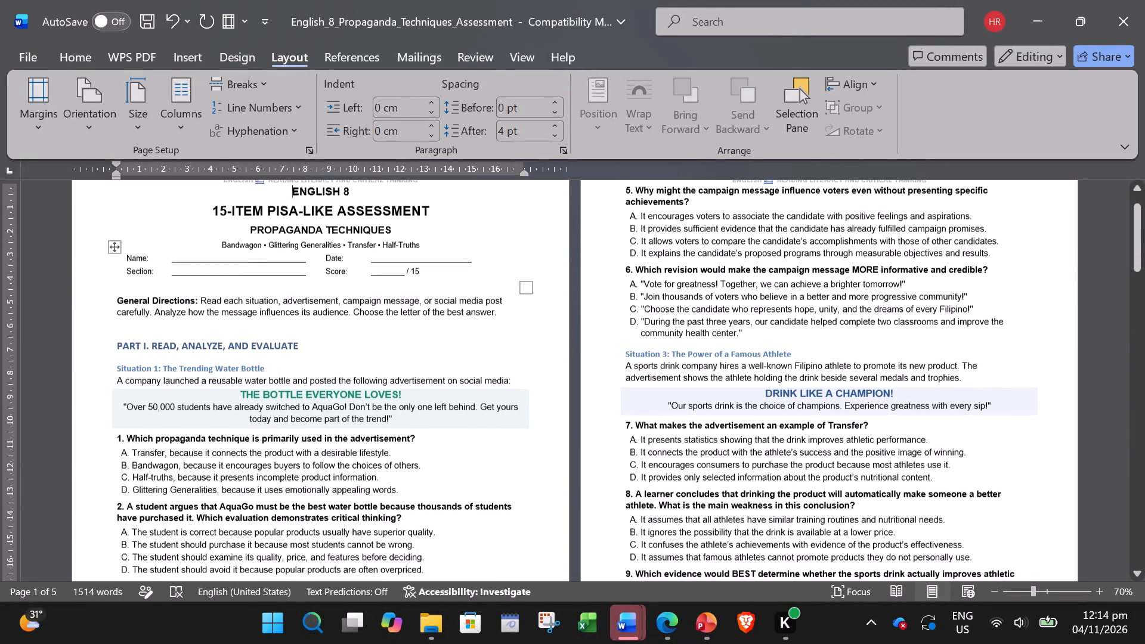
pyautogui.scroll(-1, 436, 278)
pyautogui.click(450, 201)
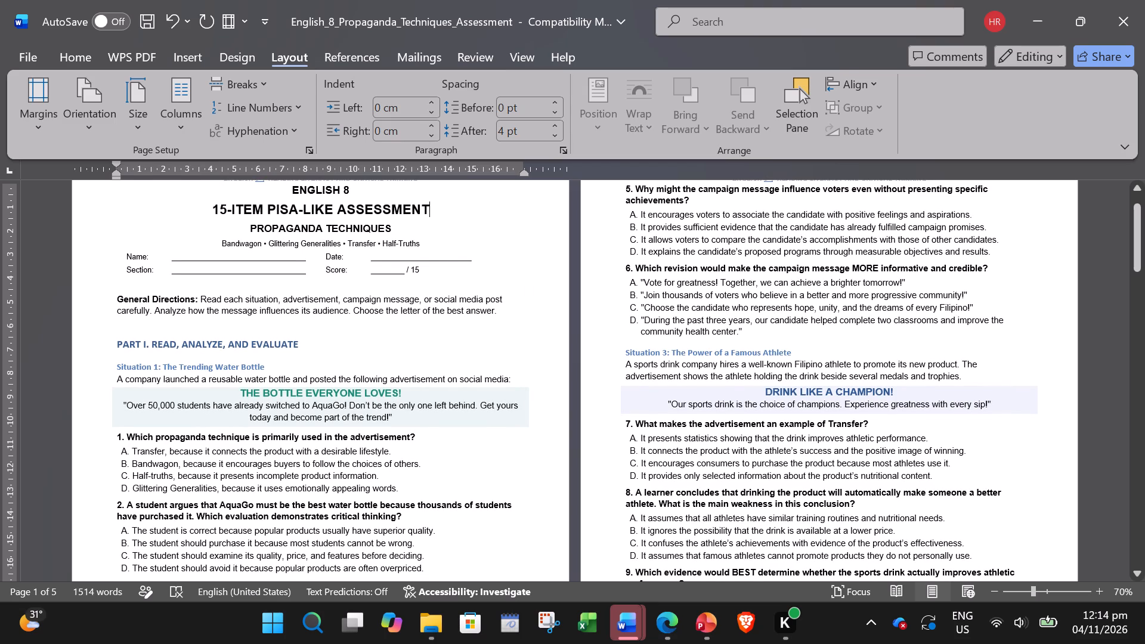
pyautogui.moveTo(440, 207); pyautogui.dragTo(240, 203)
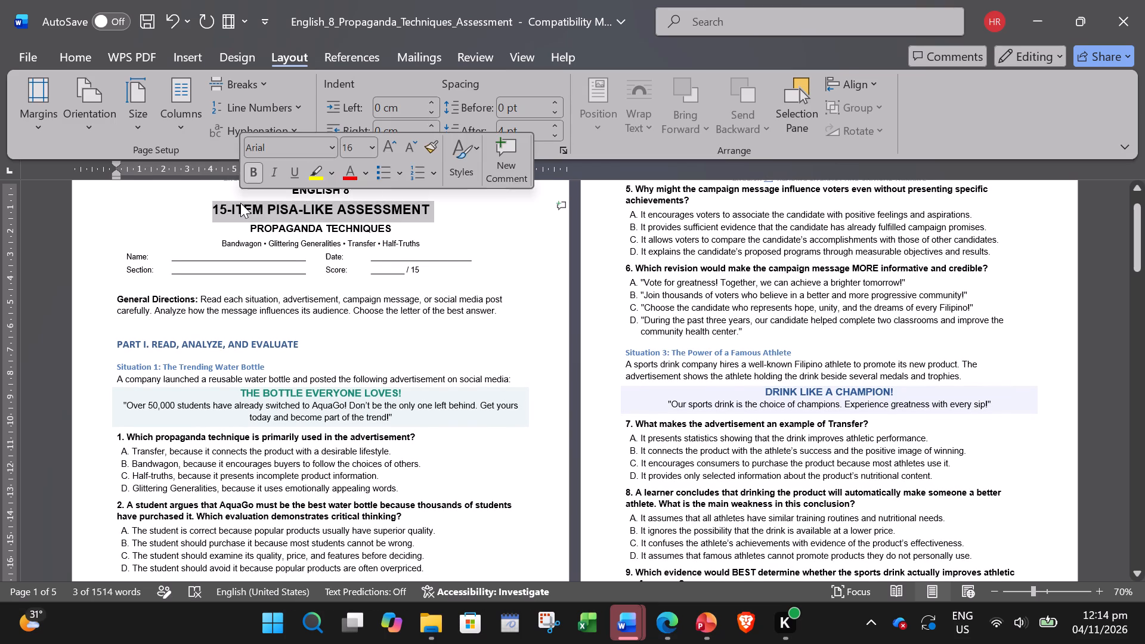
pyautogui.press('BackSpace')
pyautogui.press('BackSpace')
pyautogui.press('BackSpace')
pyautogui.press('BackSpace')
pyautogui.press('BackSpace')
pyautogui.press('BackSpace')
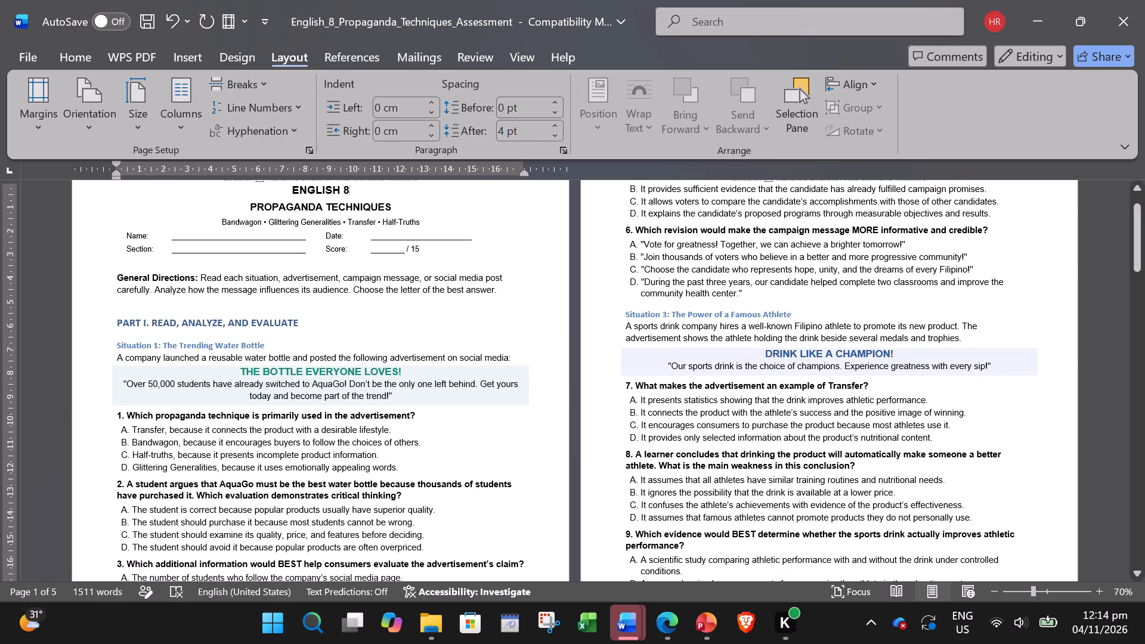
# Make the Name and Date row slightly taller in the student details table under the heading block.
pyautogui.moveTo(430, 253); pyautogui.dragTo(98, 228)
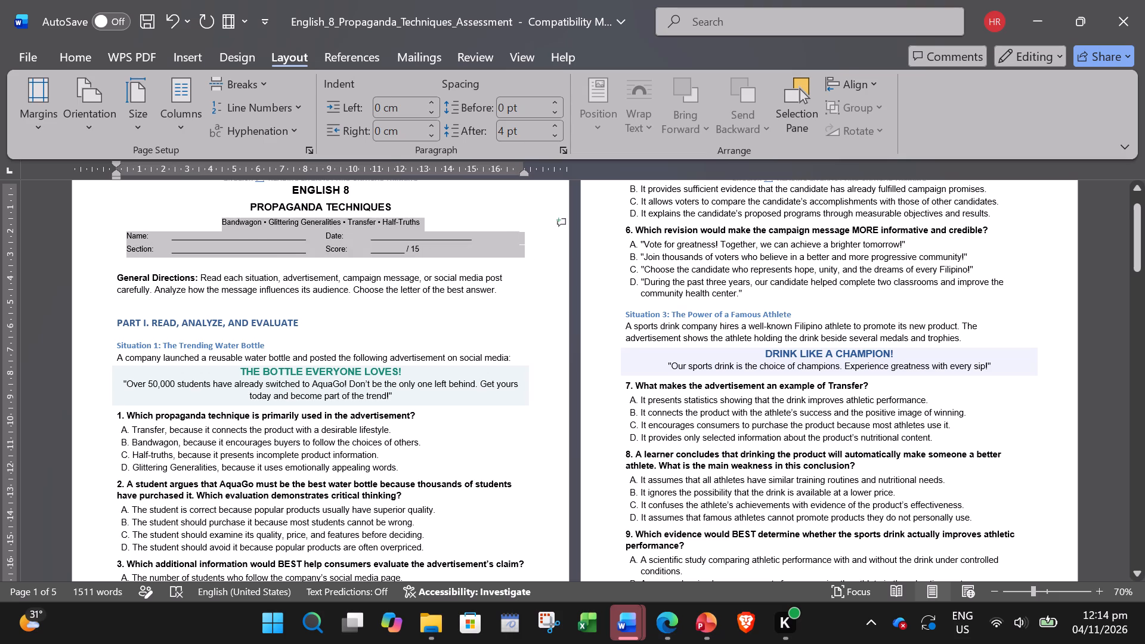
pyautogui.moveTo(98, 228); pyautogui.dragTo(99, 228)
pyautogui.click(189, 278)
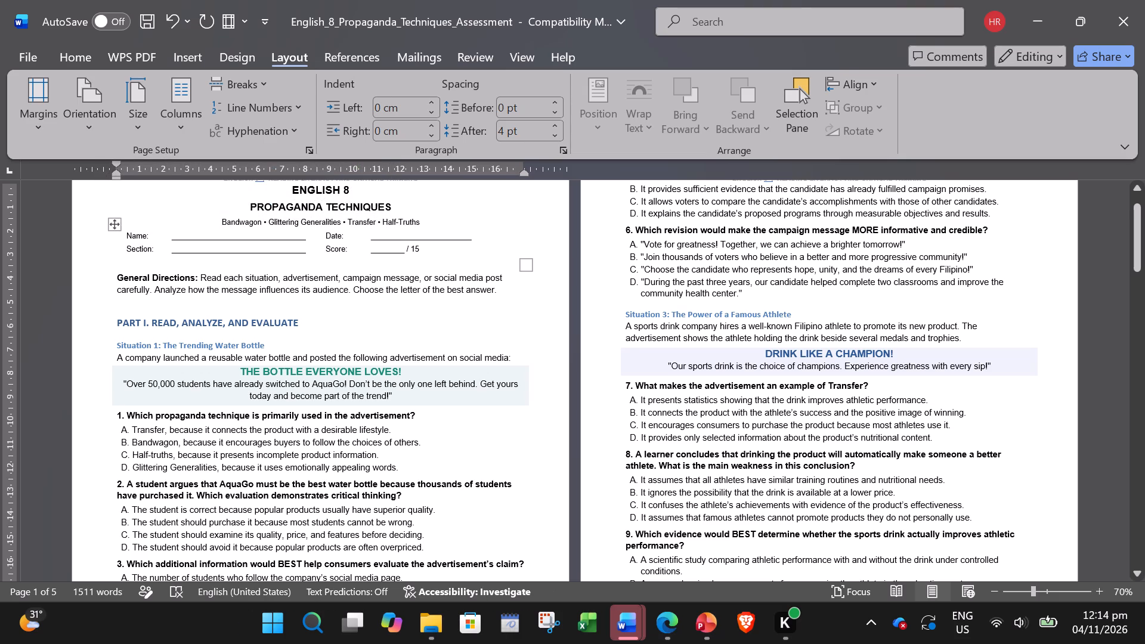
pyautogui.moveTo(431, 256); pyautogui.dragTo(386, 256)
pyautogui.moveTo(427, 257); pyautogui.dragTo(202, 245)
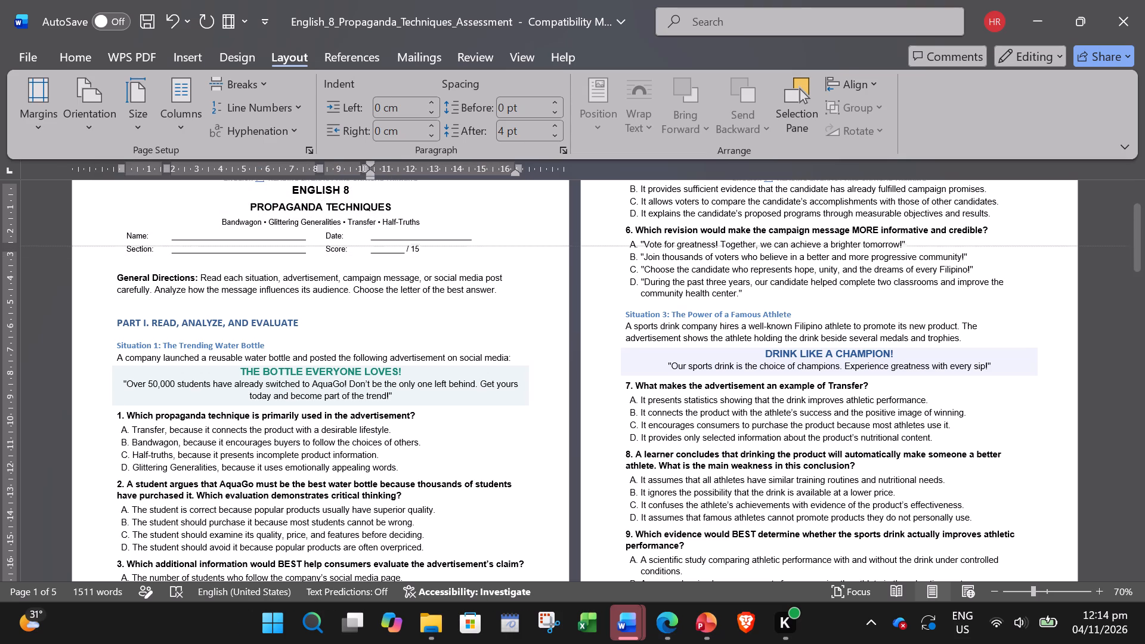
pyautogui.moveTo(202, 245); pyautogui.dragTo(155, 265)
pyautogui.click(125, 234)
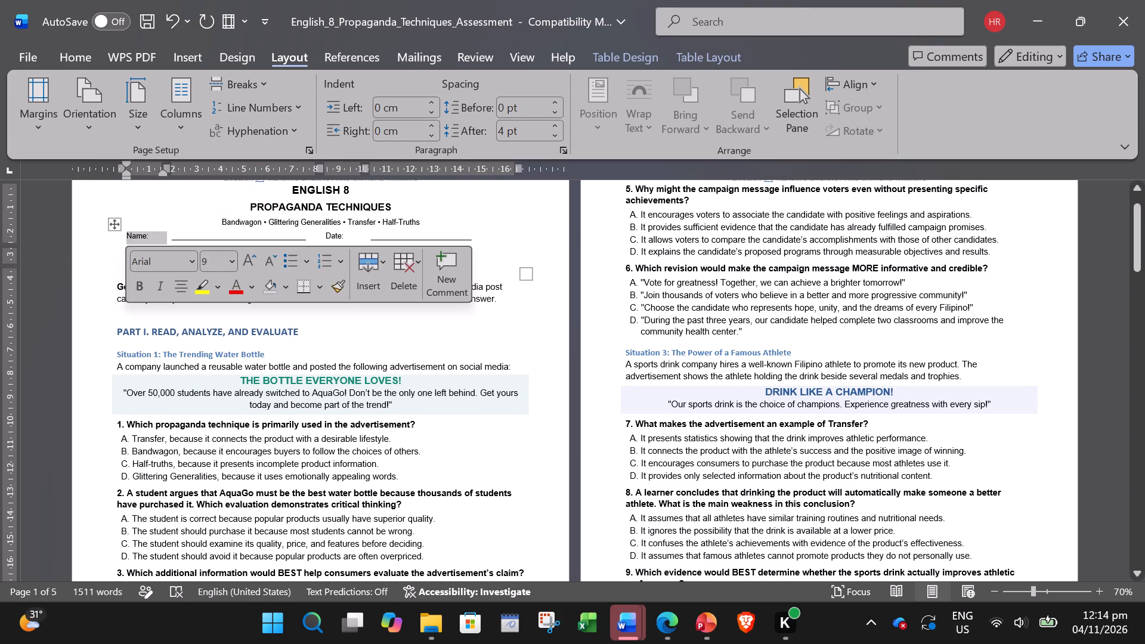
# Examine the assessment's situations and questions from the first page through to the teacher's answer key.
pyautogui.scroll(-1, 460, 323)
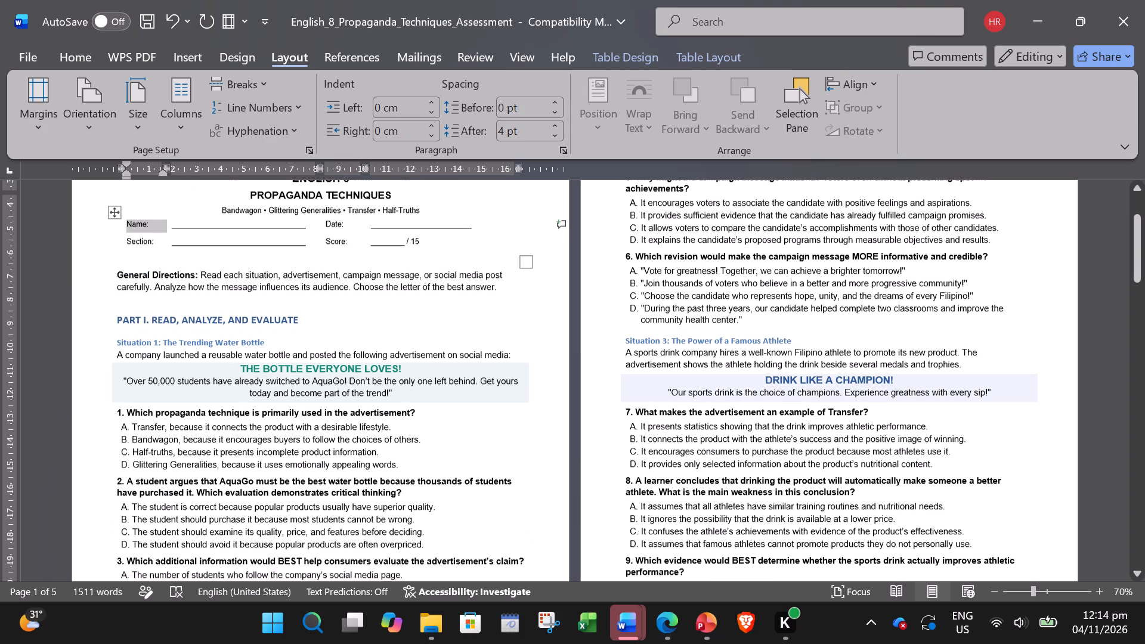
pyautogui.scroll(-2, 460, 323)
pyautogui.hscroll(1, 460, 323)
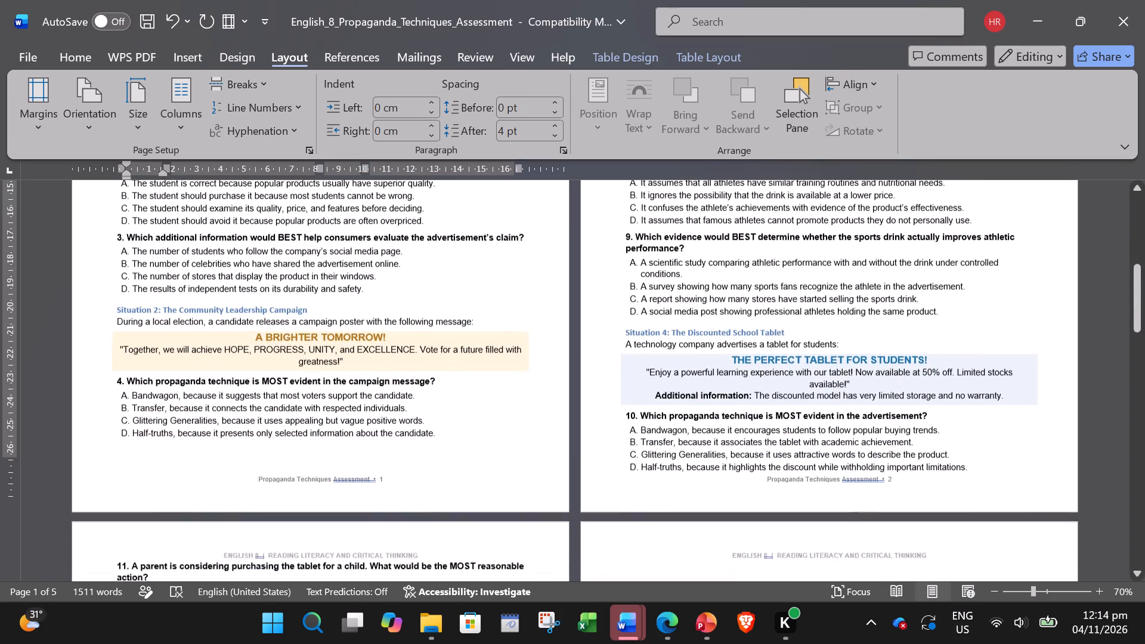
pyautogui.hscroll(3, 460, 323)
pyautogui.scroll(-1, 460, 323)
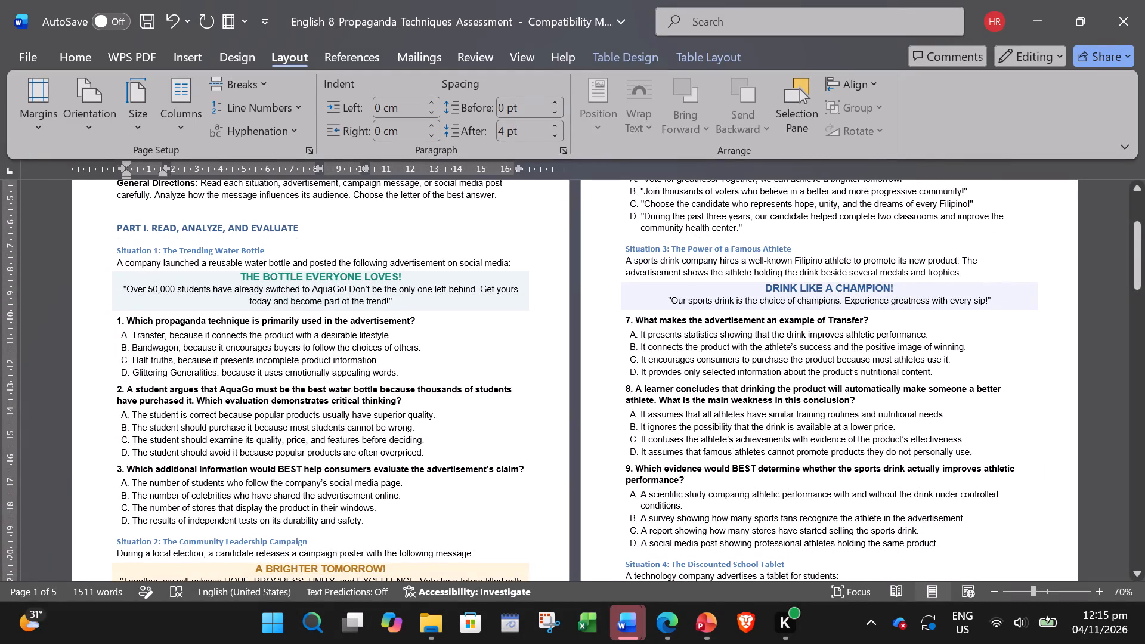
pyautogui.scroll(4, 351, 359)
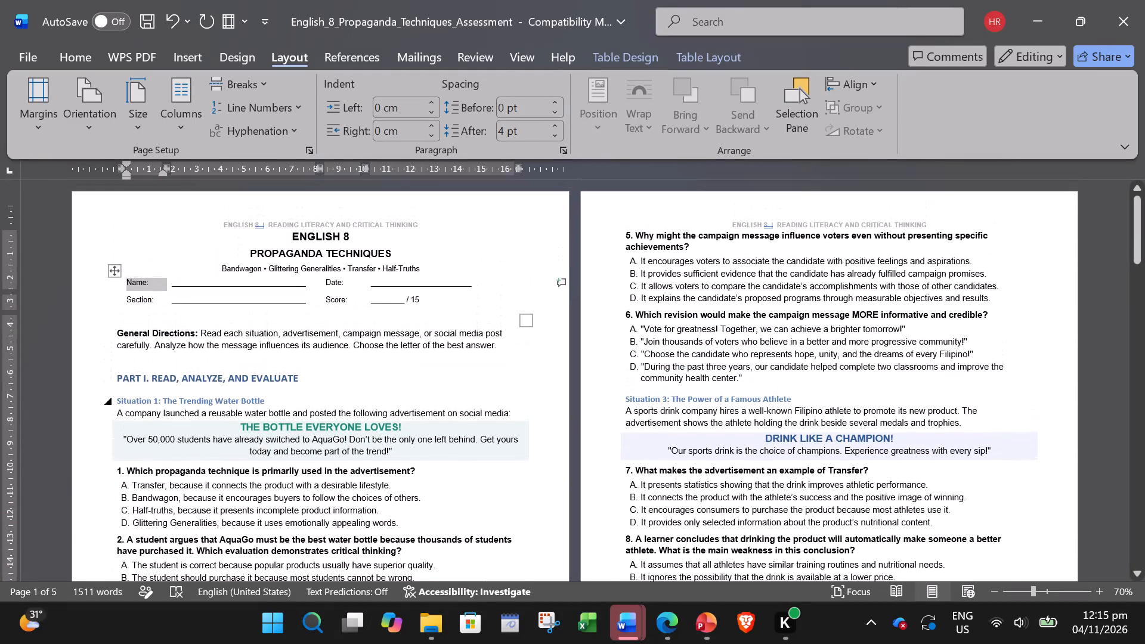
pyautogui.click(394, 404)
pyautogui.scroll(-3, 483, 392)
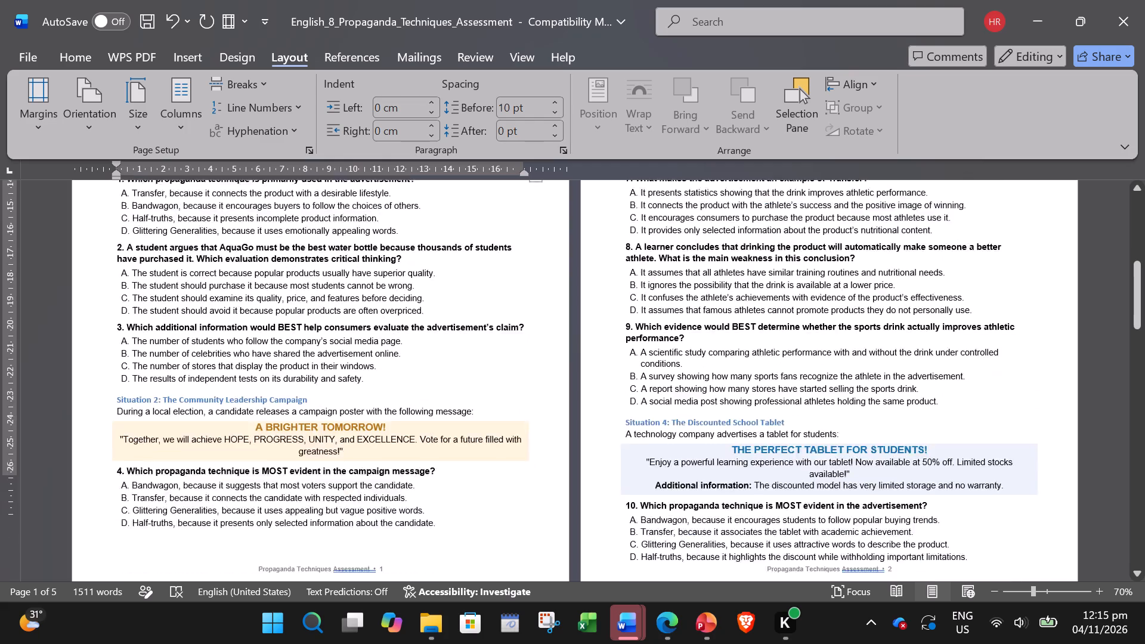
pyautogui.scroll(-9, 483, 392)
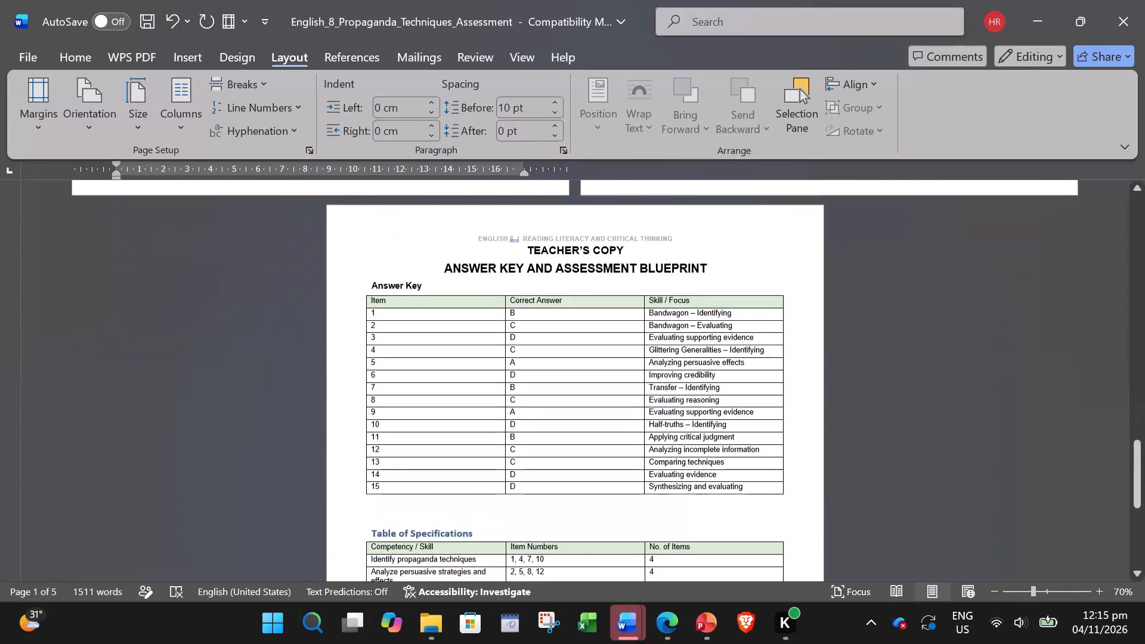
# Switch to PowerPoint and create a new blank presentation.
pyautogui.click(703, 605)
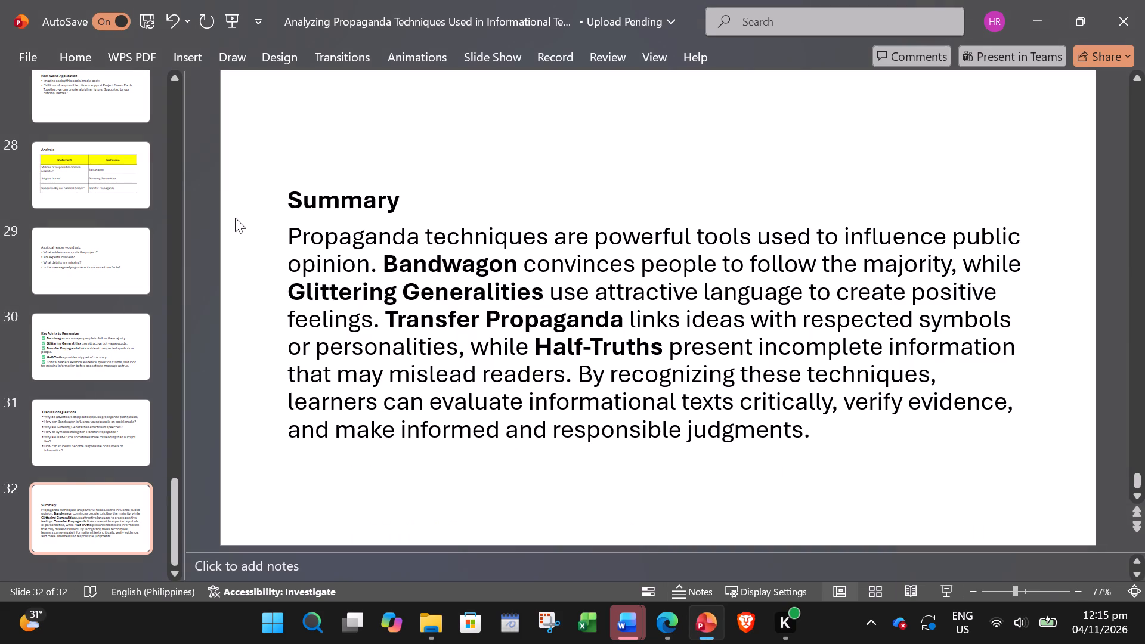
pyautogui.click(39, 67)
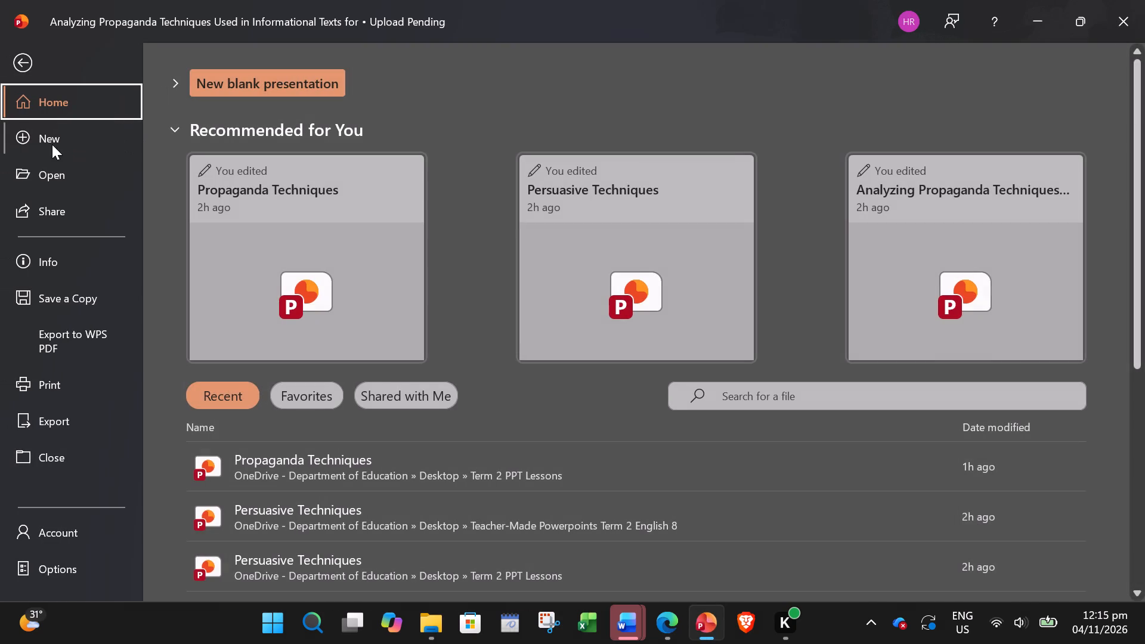
pyautogui.doubleClick(51, 139)
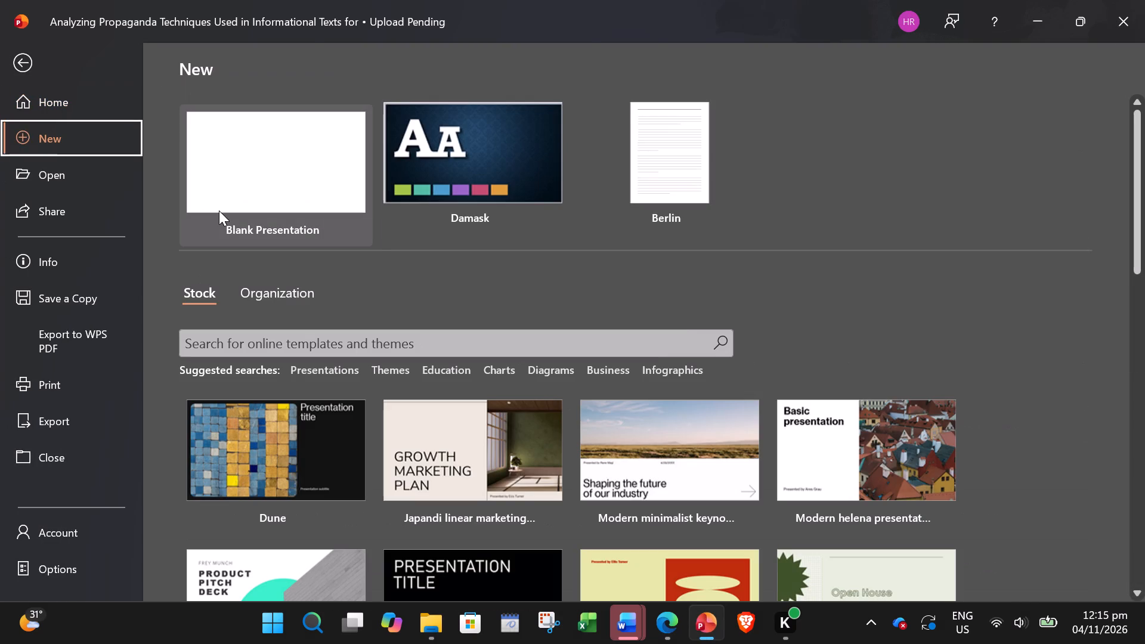
pyautogui.doubleClick(219, 210)
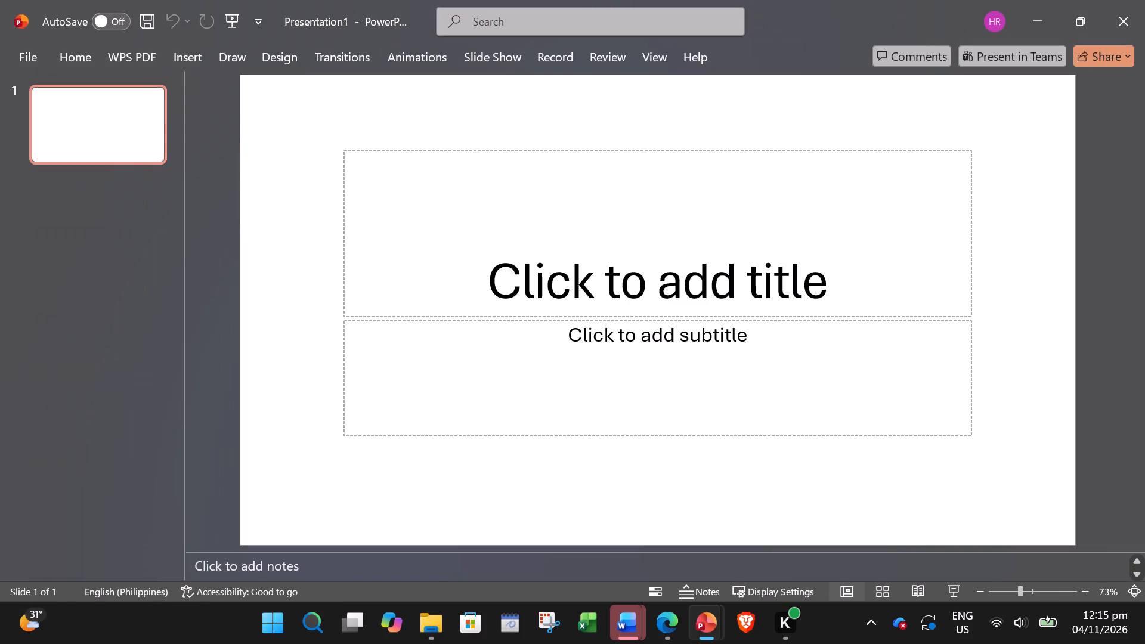
# Enter "QUIZ ON PROPAGANDA TECHNIQUES" as the title of the first slide.
pyautogui.click(658, 242)
pyautogui.write('qi')
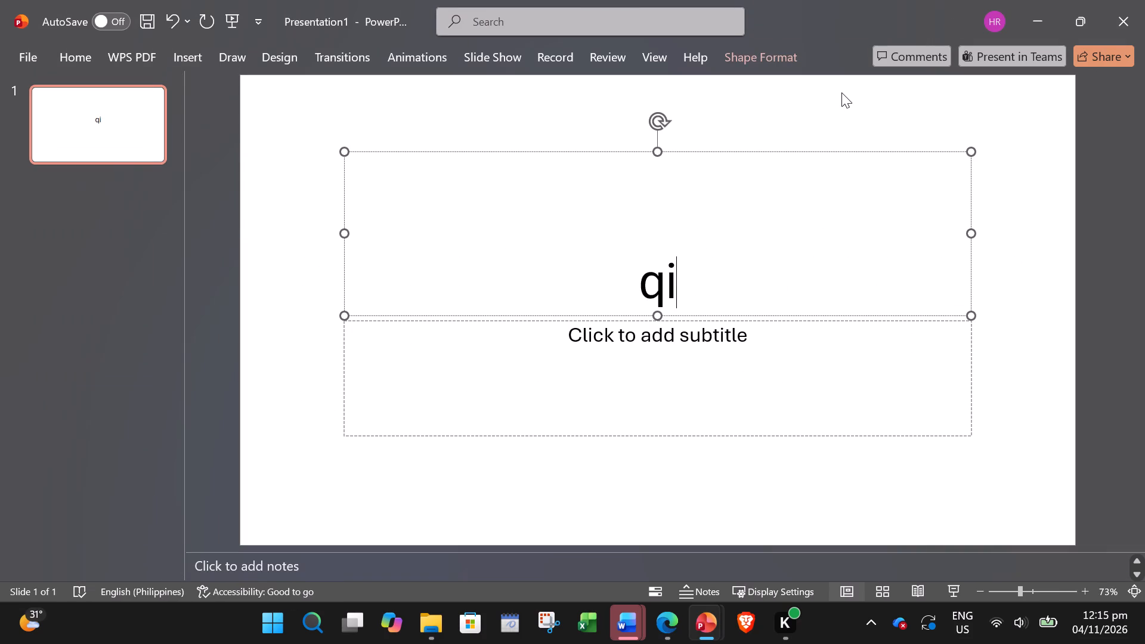
pyautogui.press('BackSpace')
pyautogui.press('BackSpace')
pyautogui.press('Tab')
pyautogui.write('qy')
pyautogui.press('BackSpace')
pyautogui.press('BackSpace')
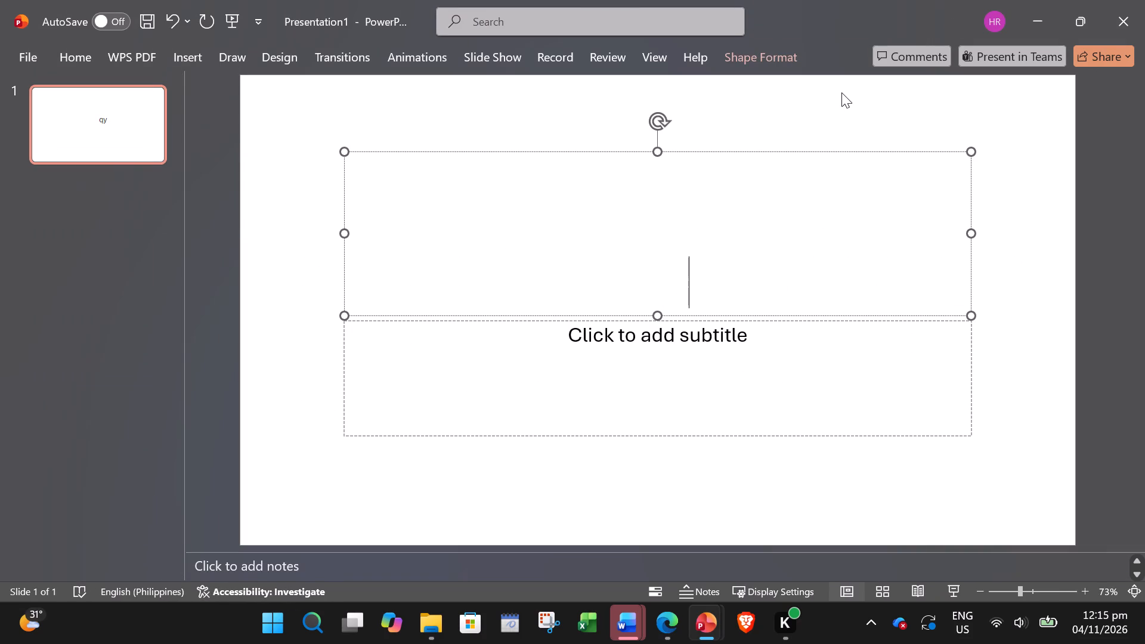
pyautogui.press('Tab')
pyautogui.write('qui')
pyautogui.press('BackSpace')
pyautogui.press('BackSpace')
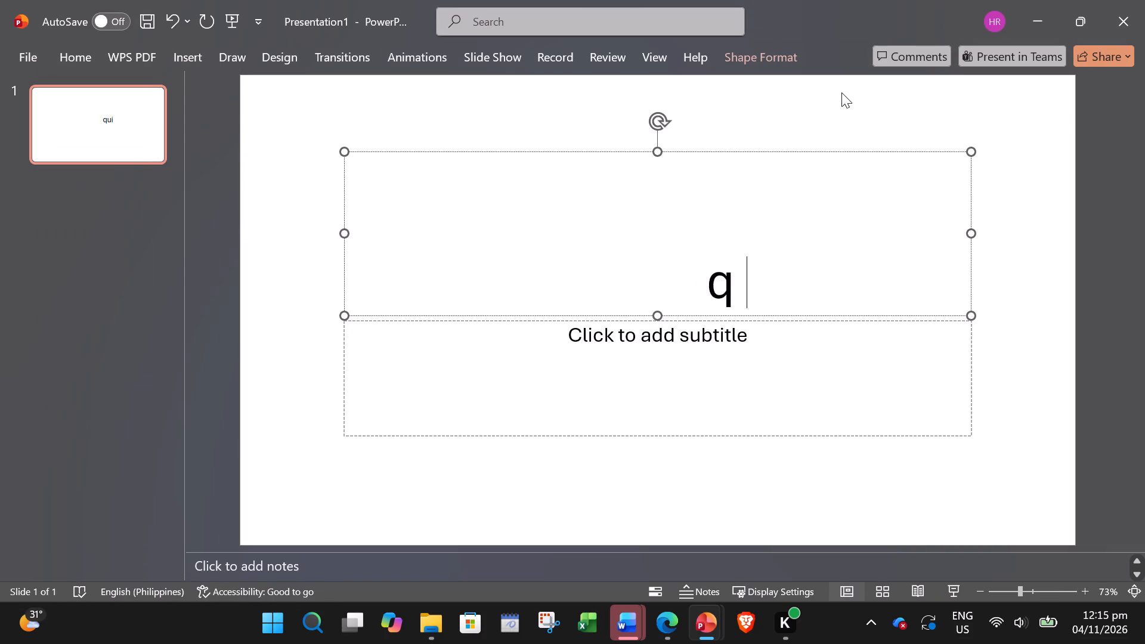
pyautogui.press('BackSpace')
pyautogui.write('QUI')
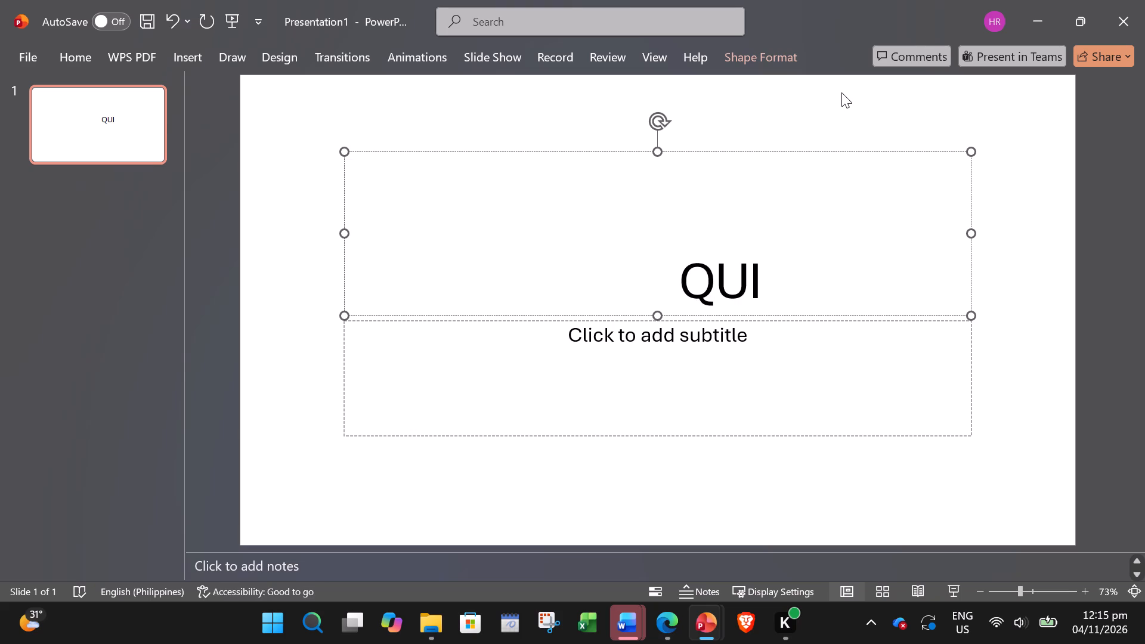
pyautogui.write('Z ON PR')
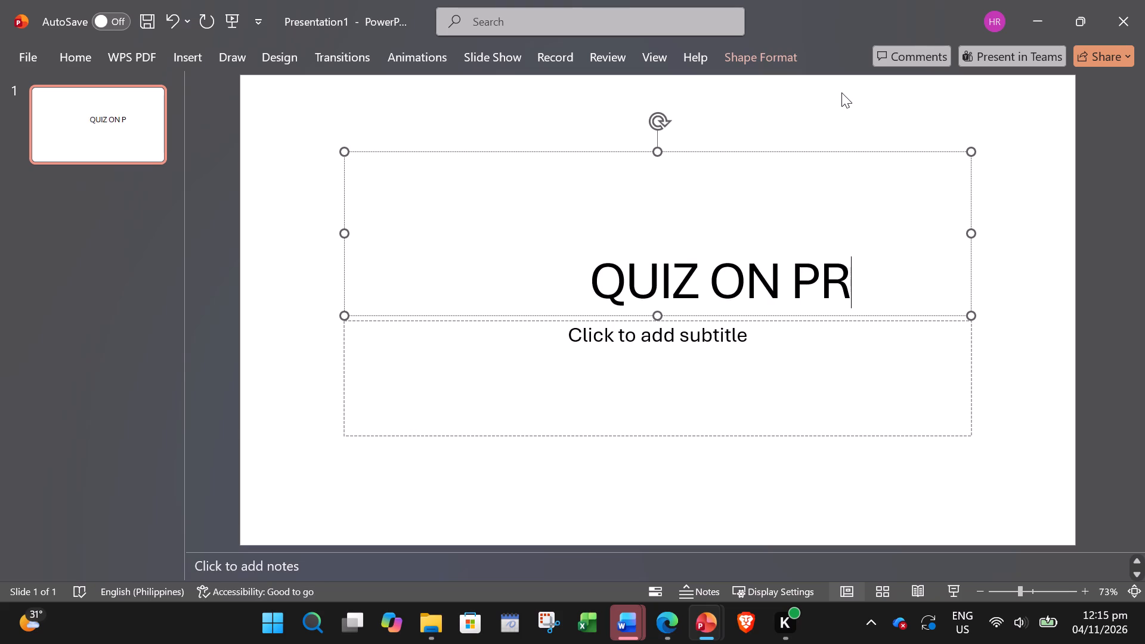
pyautogui.press('BackSpace')
pyautogui.write('ROPAGANF')
pyautogui.press('BackSpace')
pyautogui.write('DA T')
pyautogui.write('ECHNI')
pyautogui.write('QUES')
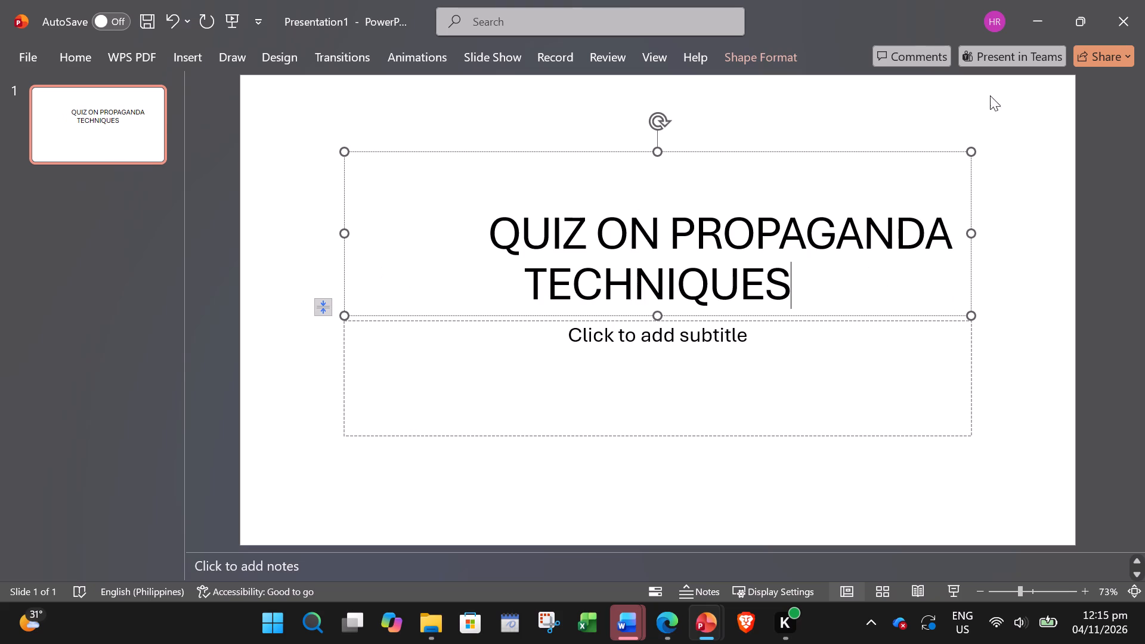
# Remove the leading tab indents before "QUIZ" in the first slide's title.
pyautogui.click(557, 240)
pyautogui.click(492, 234)
pyautogui.press('BackSpace')
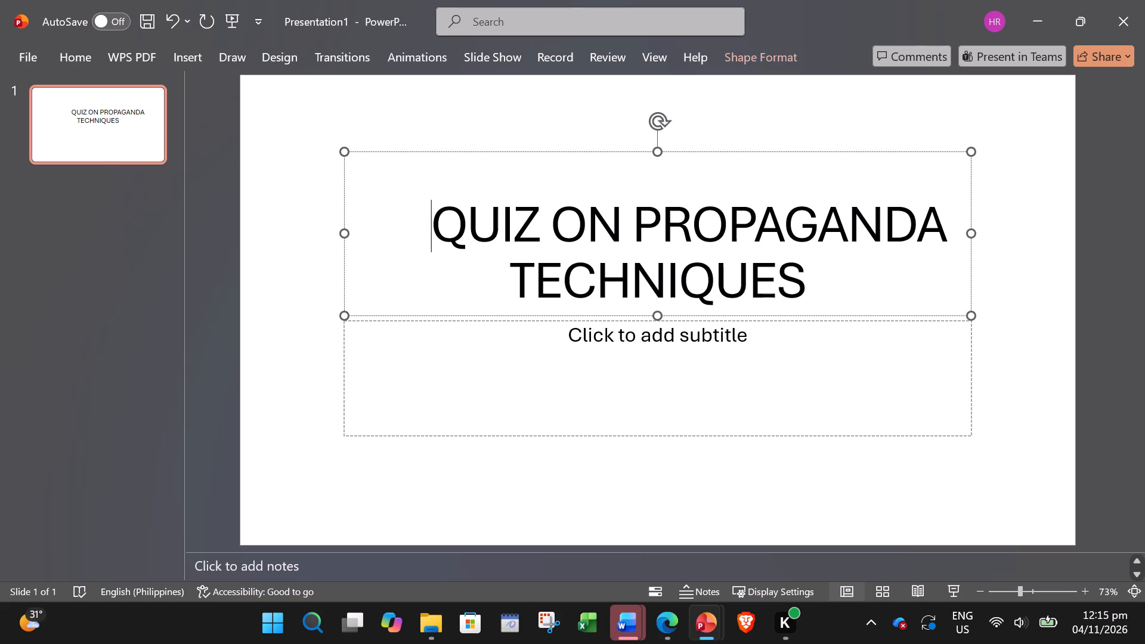
pyautogui.press('BackSpace')
pyautogui.press('BackSpace')
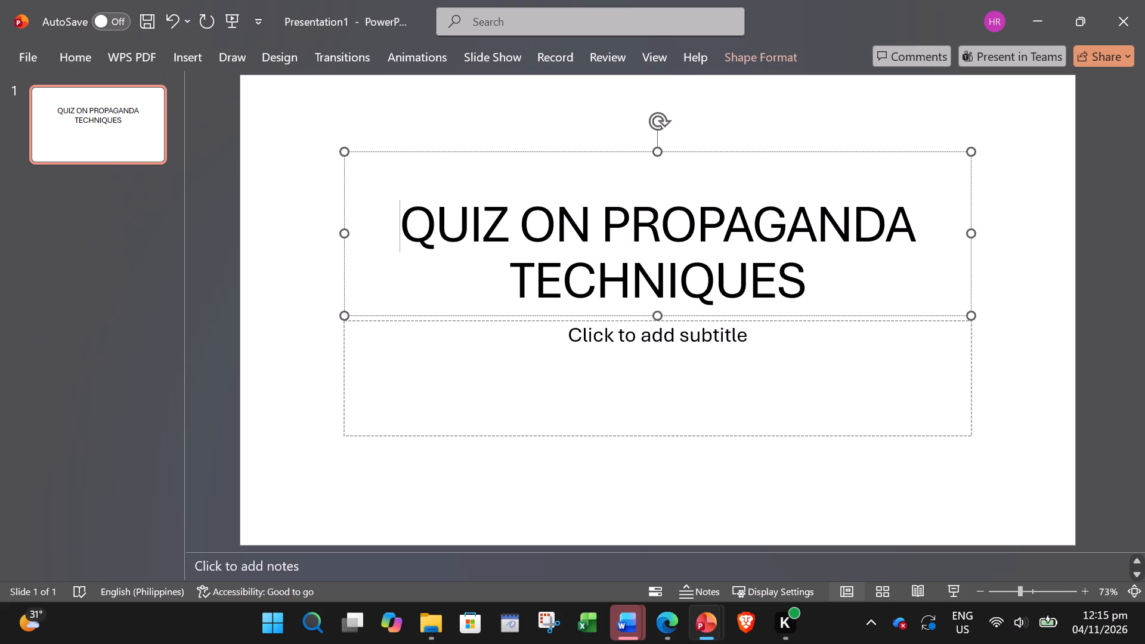
# Add a second slide after the title slide.
pyautogui.click(85, 100)
pyautogui.press('Return')
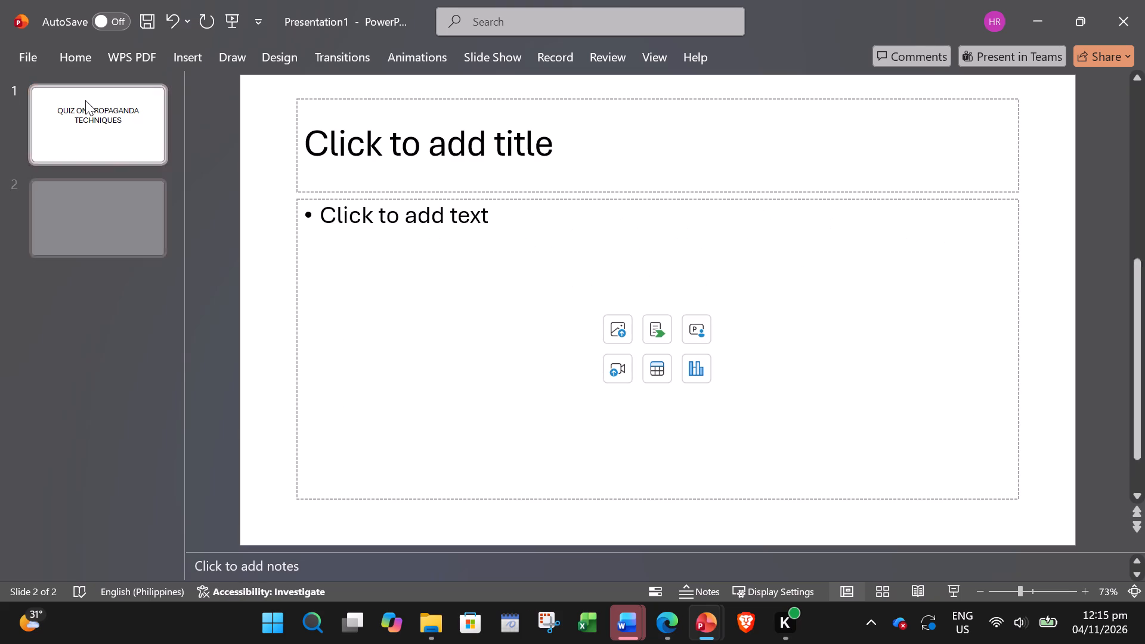
# Switch to the English_8_Propaganda_Techniques_Assessment (1) Word document and copy Situation 1, from its heading through the bottle advertisement box.
pyautogui.click(670, 629)
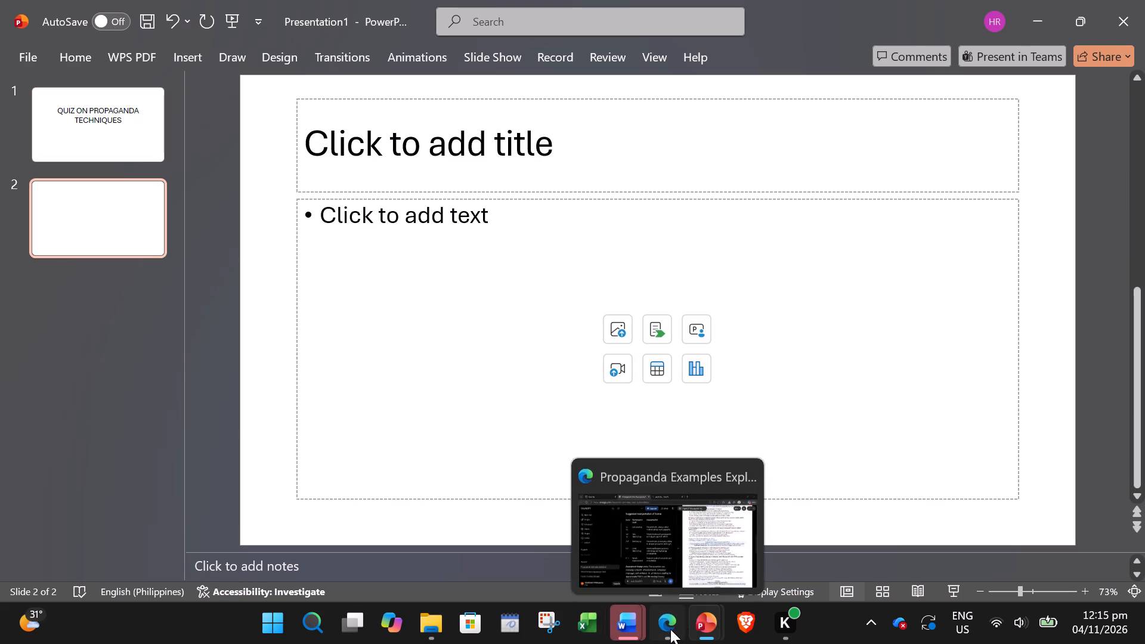
pyautogui.click(624, 626)
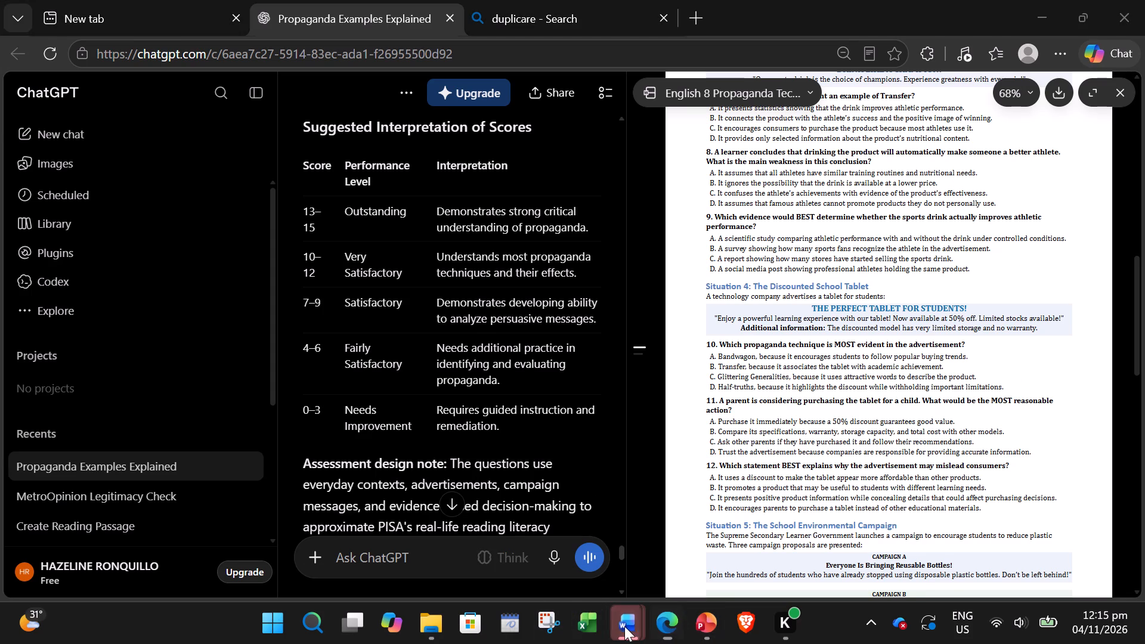
pyautogui.click(646, 547)
pyautogui.click(447, 333)
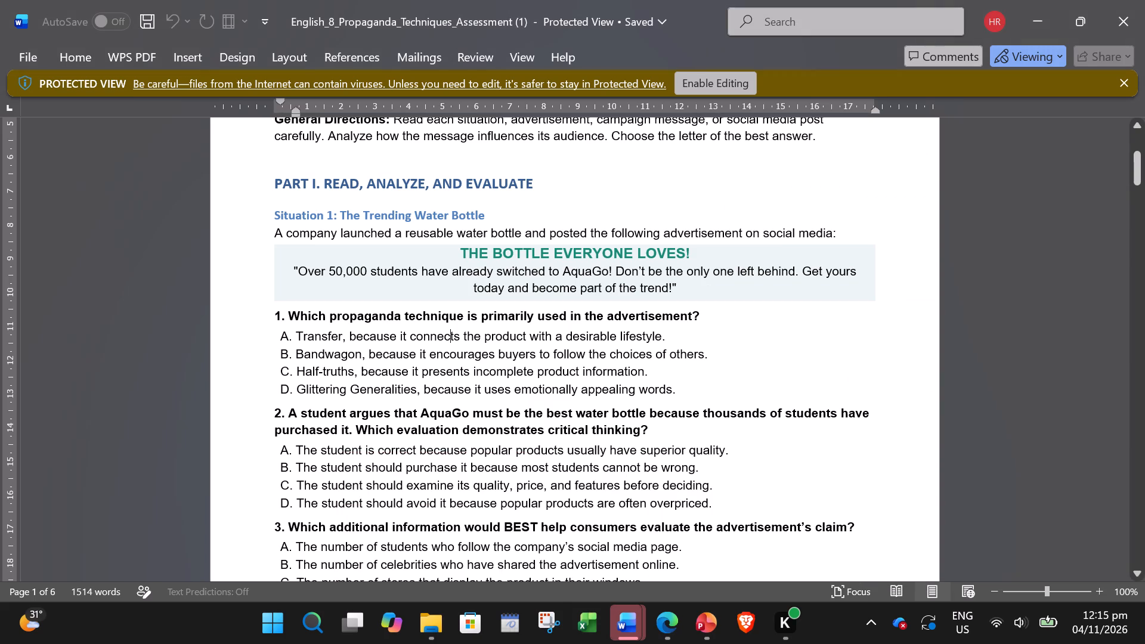
pyautogui.moveTo(276, 212); pyautogui.dragTo(781, 288)
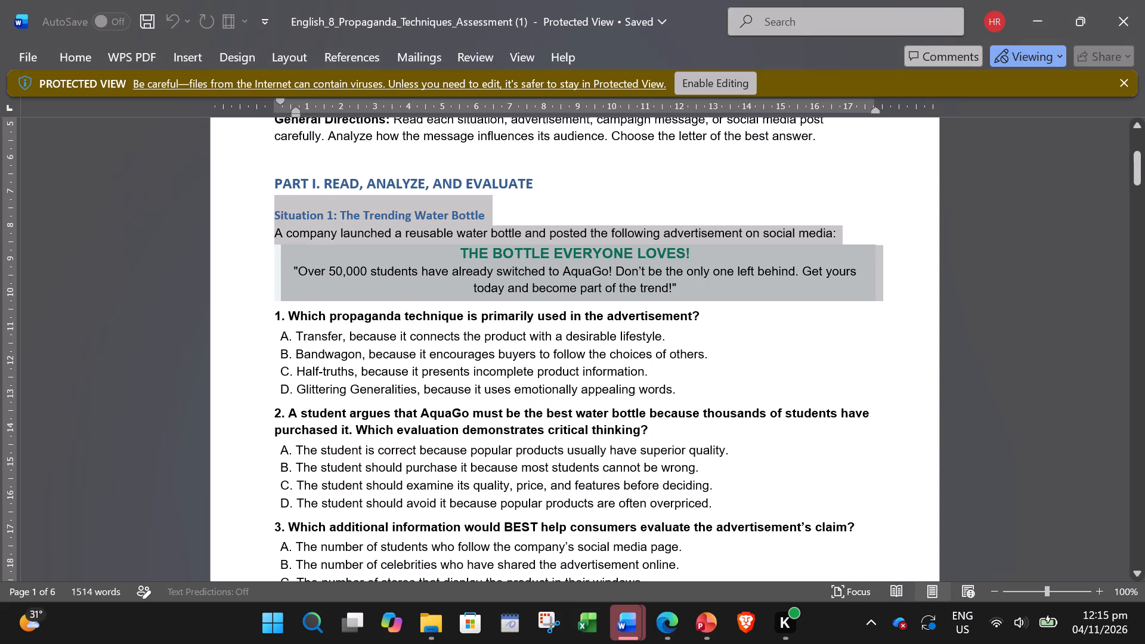
pyautogui.moveTo(781, 288); pyautogui.dragTo(825, 296)
pyautogui.hotkey('ctrl', 'c')
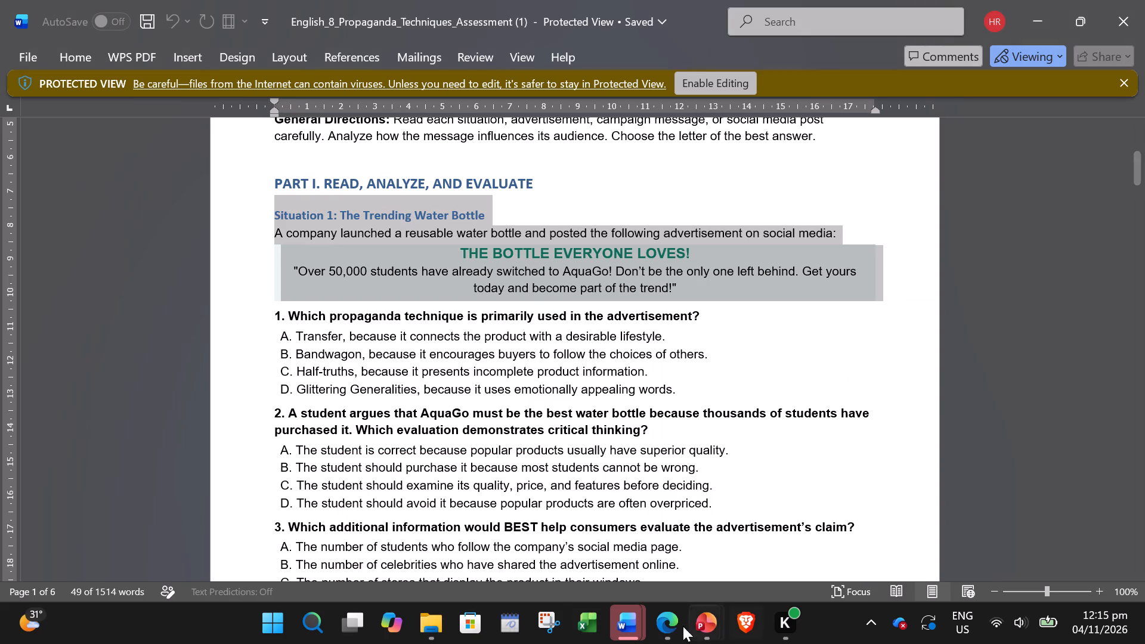
# Switch back to the new presentation in PowerPoint and paste the copied Situation 1 content onto slide 2.
pyautogui.click(693, 633)
pyautogui.click(797, 504)
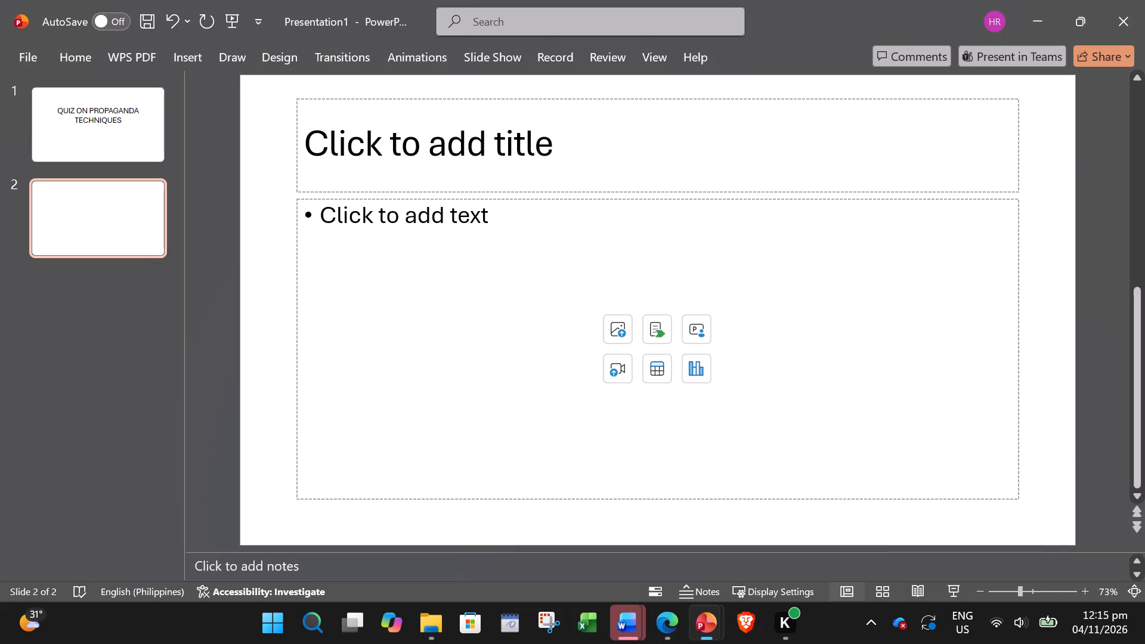
pyautogui.click(530, 217)
pyautogui.press('BackSpace')
pyautogui.hotkey('ctrl', 'v')
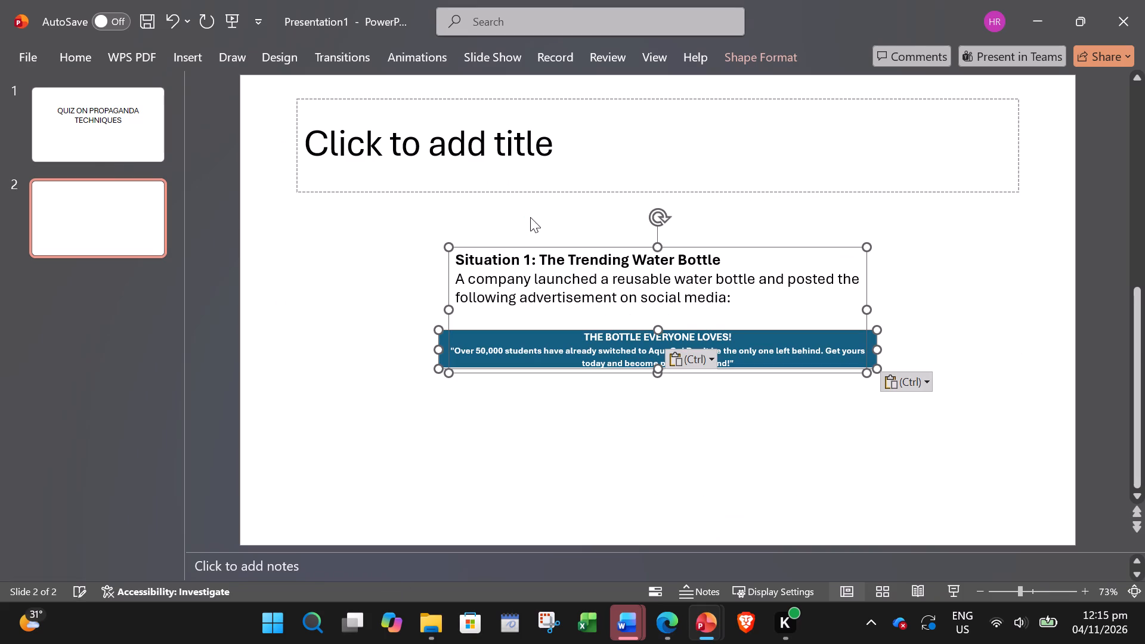
# Move the Situation 1 text box on slide 2 up and left, directly beneath the title placeholder and aligned with its left edge.
pyautogui.click(534, 271)
pyautogui.moveTo(523, 250); pyautogui.dragTo(461, 225)
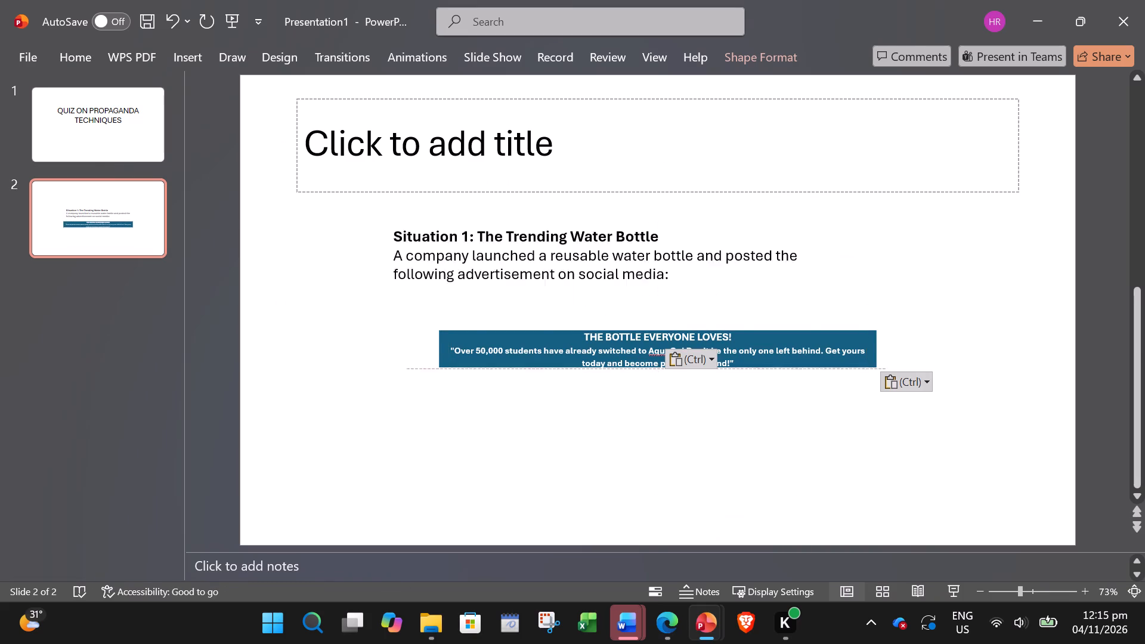
pyautogui.moveTo(461, 225); pyautogui.dragTo(375, 205)
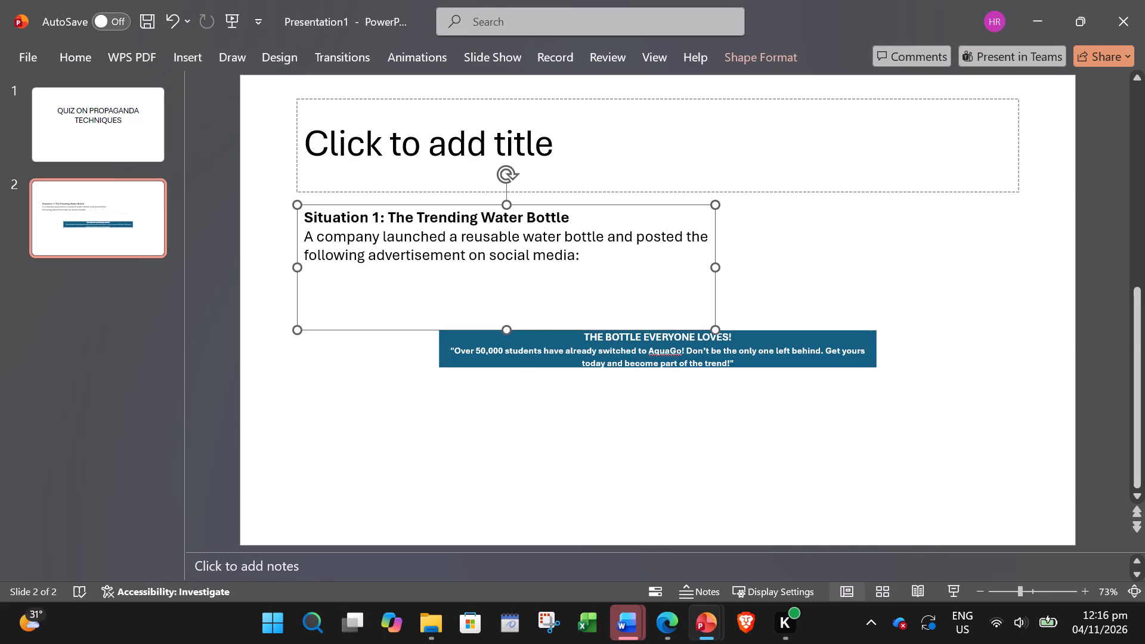
# Delete the empty title placeholder from slide 2.
pyautogui.click(450, 98)
pyautogui.press('BackSpace')
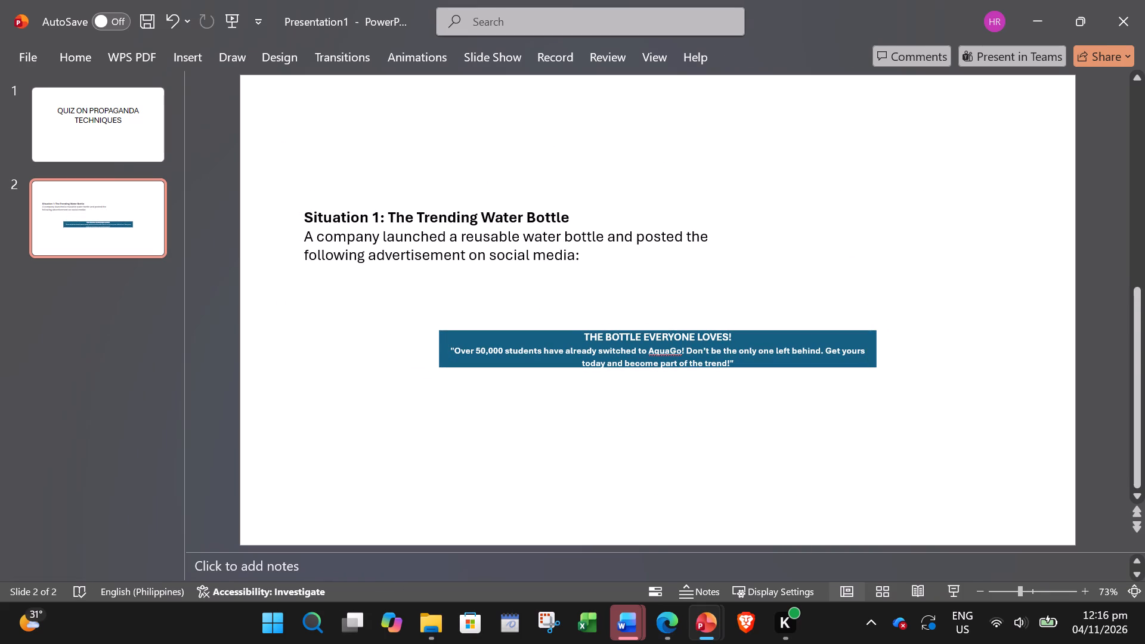
# Enlarge all the text in the bottle advertisement box on slide 2 until the font size reads 20+.
pyautogui.click(602, 366)
pyautogui.click(611, 345)
pyautogui.hotkey('ctrl', 'a')
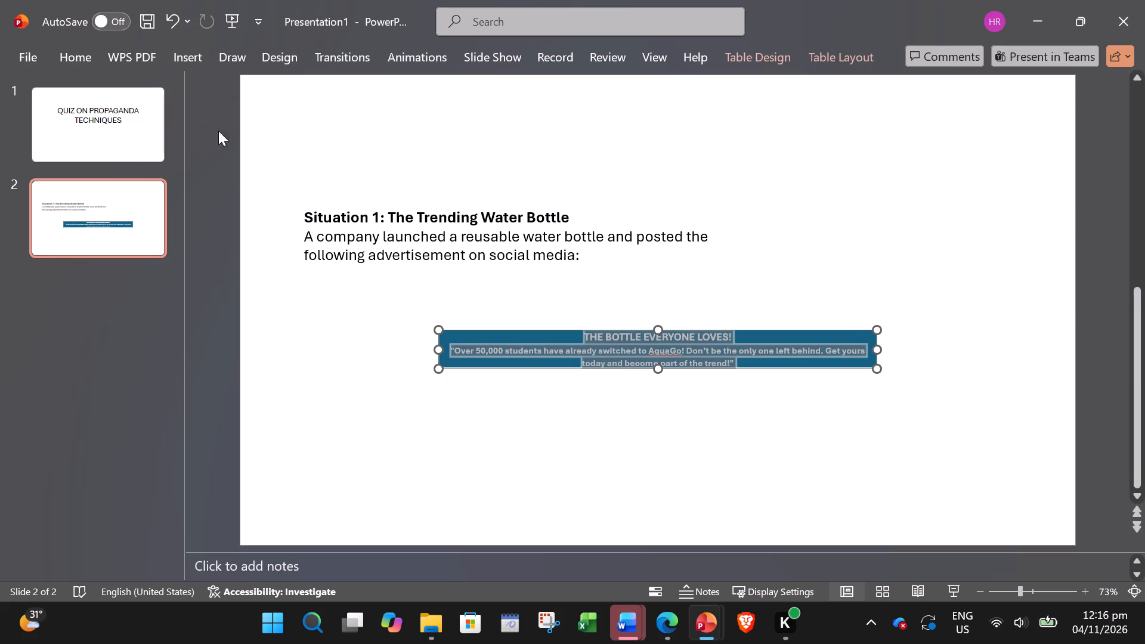
pyautogui.click(76, 52)
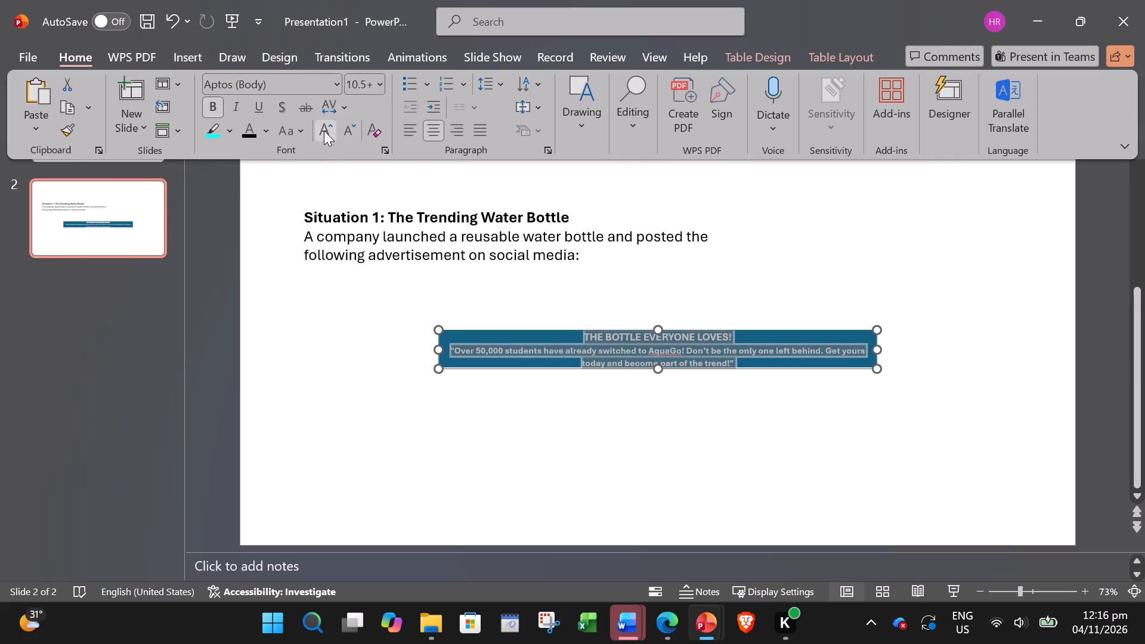
pyautogui.tripleClick(324, 131)
pyautogui.tripleClick(324, 131)
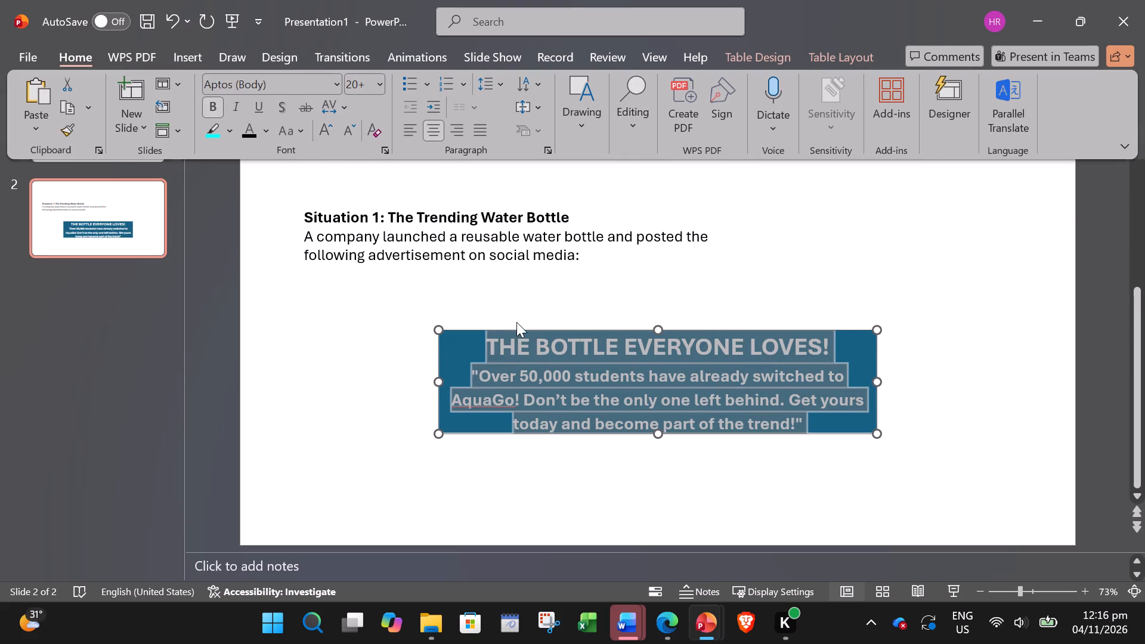
# Move the bottle advertisement box up and slightly left on slide 2, just under the Situation 1 text.
pyautogui.click(516, 322)
pyautogui.moveTo(519, 328); pyautogui.dragTo(486, 268)
# Move the Situation 1 text box to the slide's upper-left corner and widen it almost to the right edge.
pyautogui.click(454, 212)
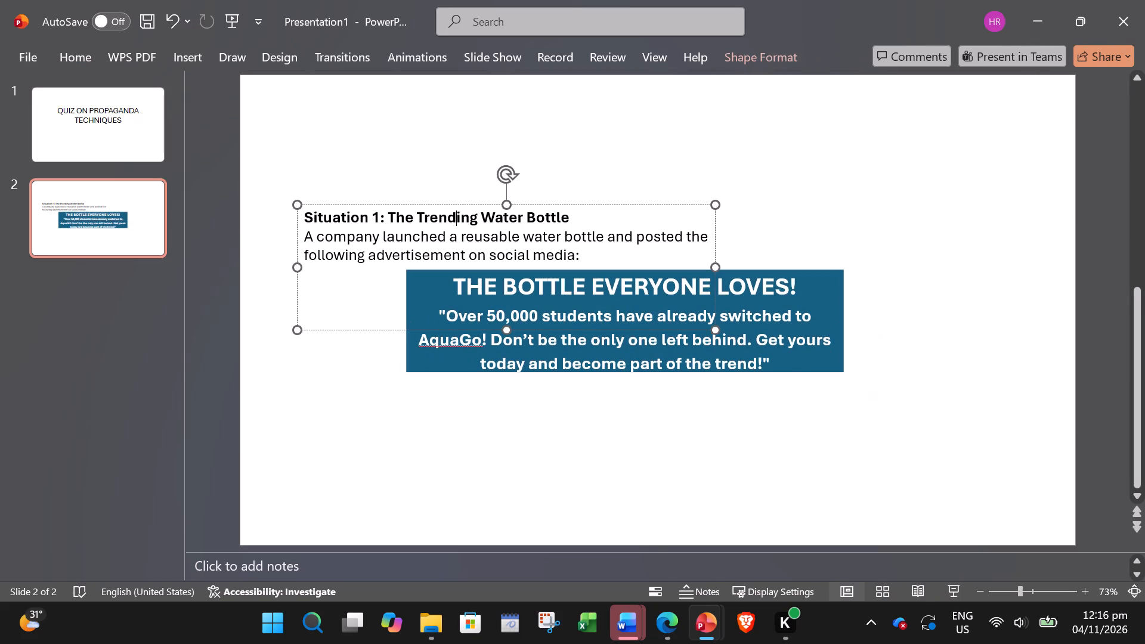
pyautogui.moveTo(435, 208); pyautogui.dragTo(395, 114)
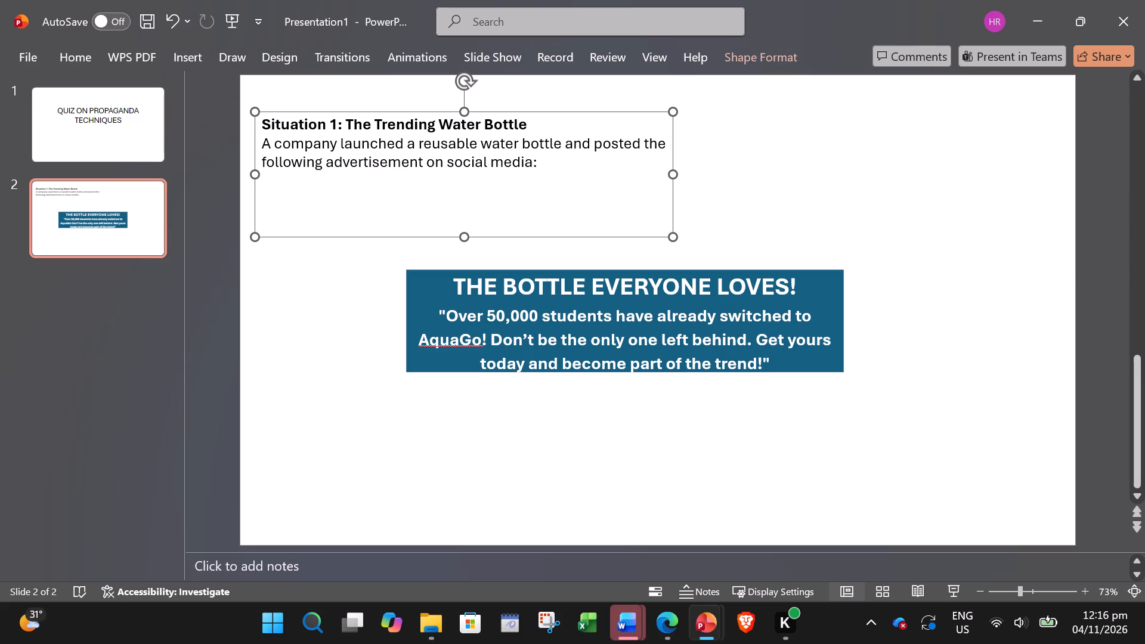
pyautogui.moveTo(669, 171); pyautogui.dragTo(1017, 146)
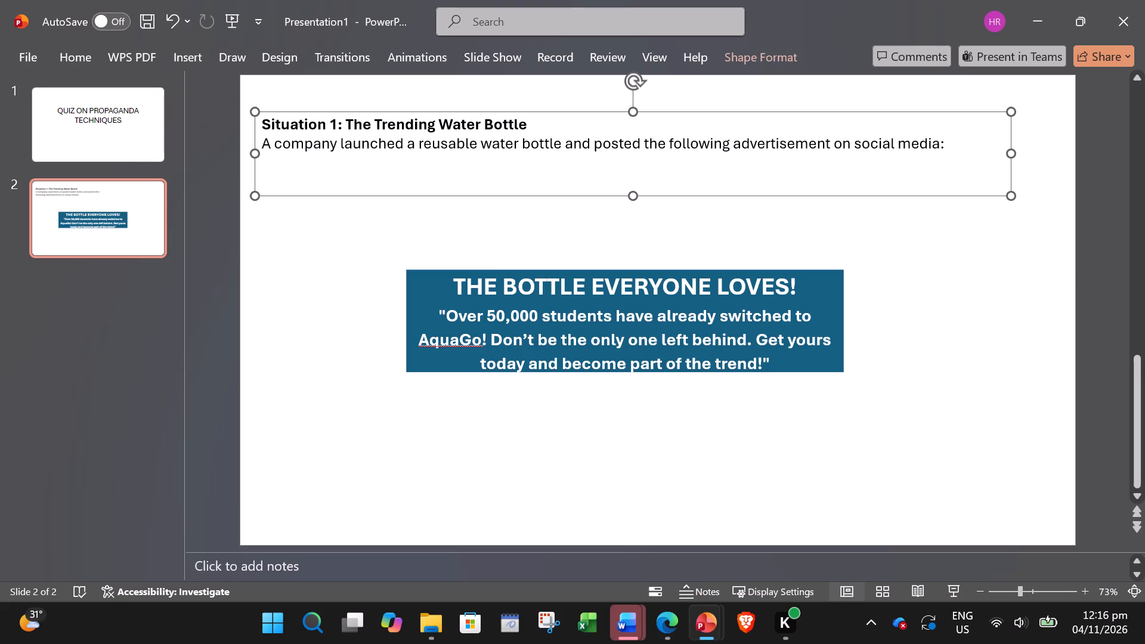
# Increase the font size of all the Situation 1 heading and introduction text by two increments.
pyautogui.click(861, 144)
pyautogui.hotkey('ctrl', 'a')
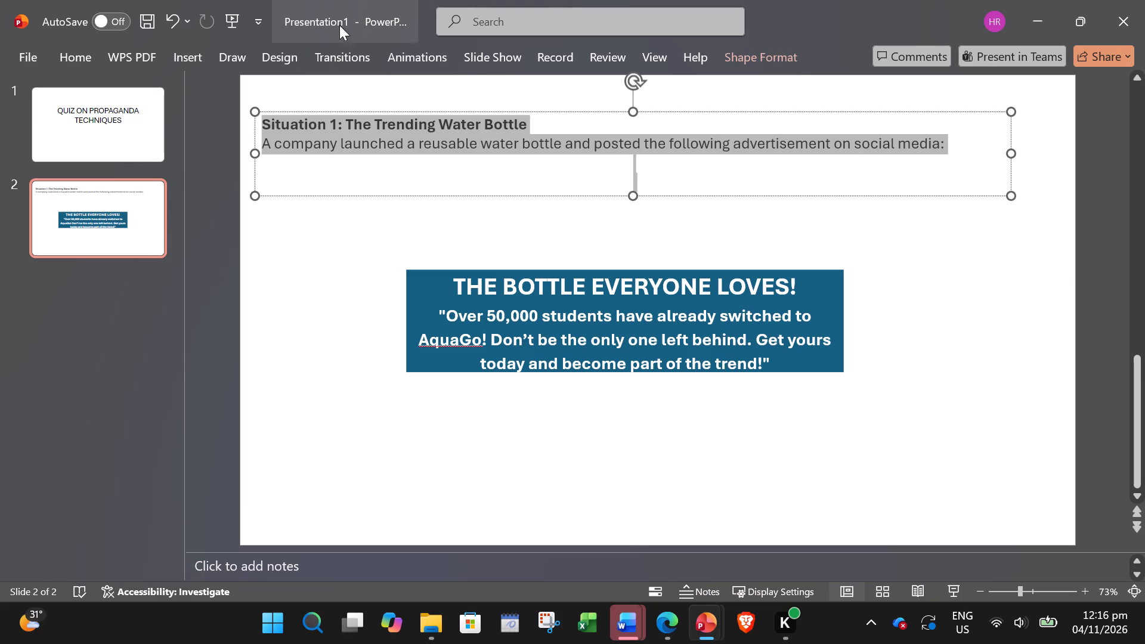
pyautogui.click(76, 59)
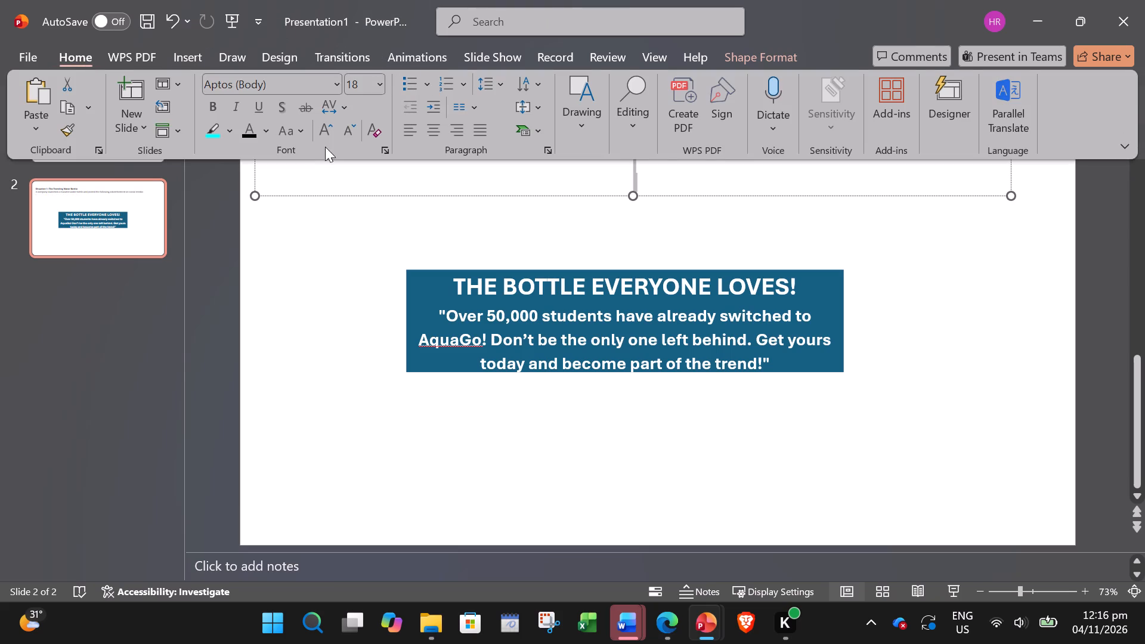
pyautogui.doubleClick(317, 124)
pyautogui.click(489, 247)
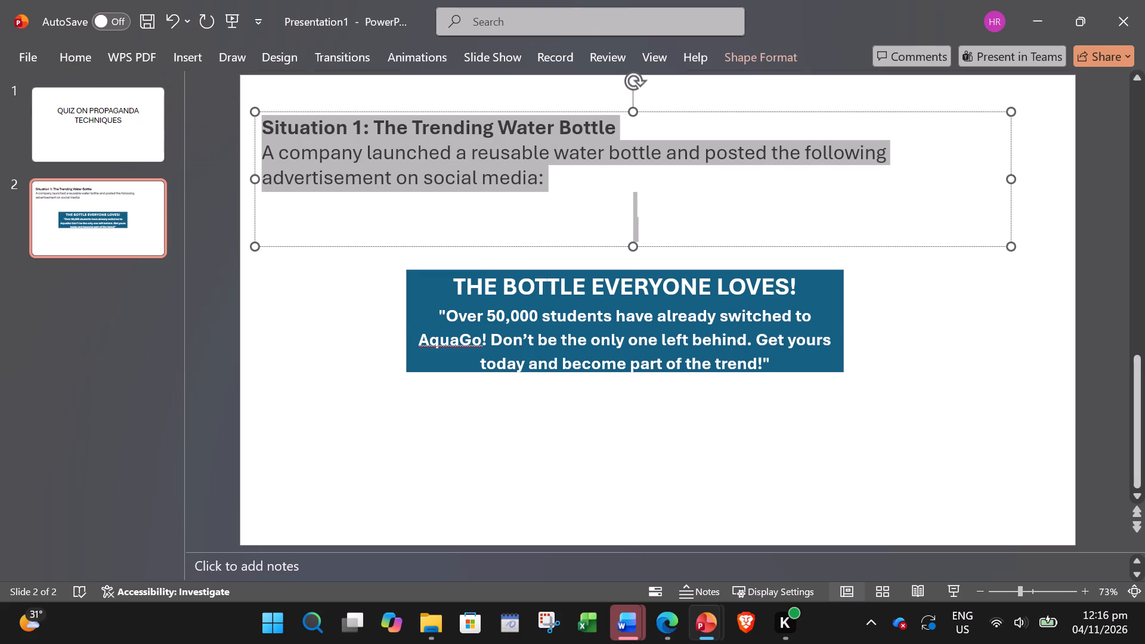
# Move the bottle advertisement box up and slightly right, directly beneath the Situation 1 introduction.
pyautogui.click(502, 270)
pyautogui.moveTo(502, 270); pyautogui.dragTo(544, 210)
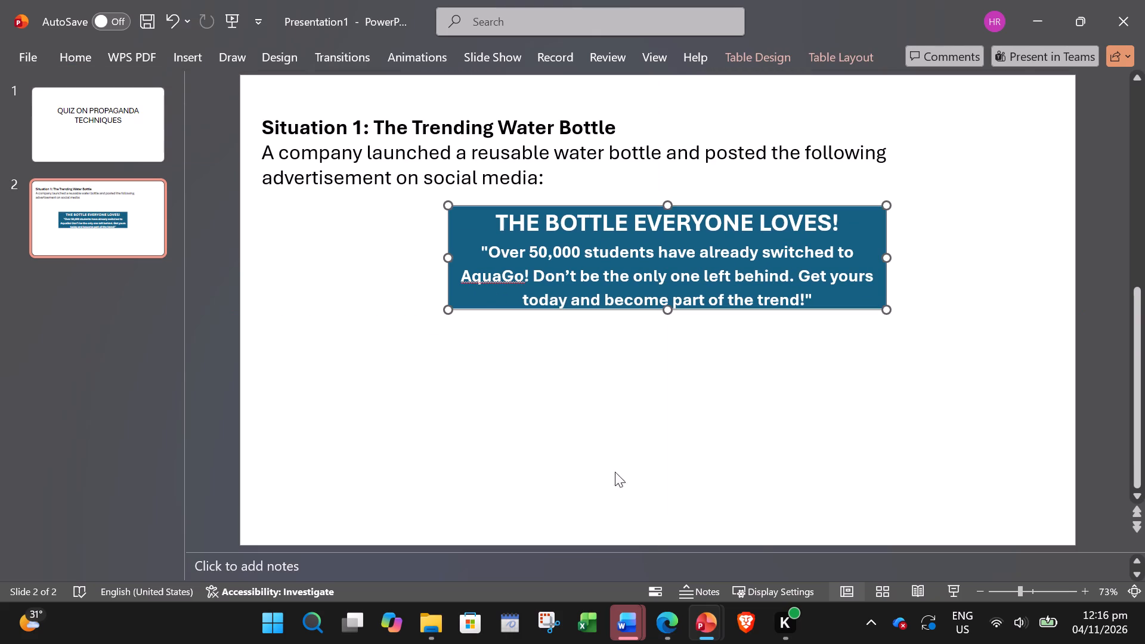
# Switch to the English_8_Propaganda_Techniques_Assessment (1) Word document and copy question 1 with its choices A to D.
pyautogui.click(631, 626)
pyautogui.click(615, 558)
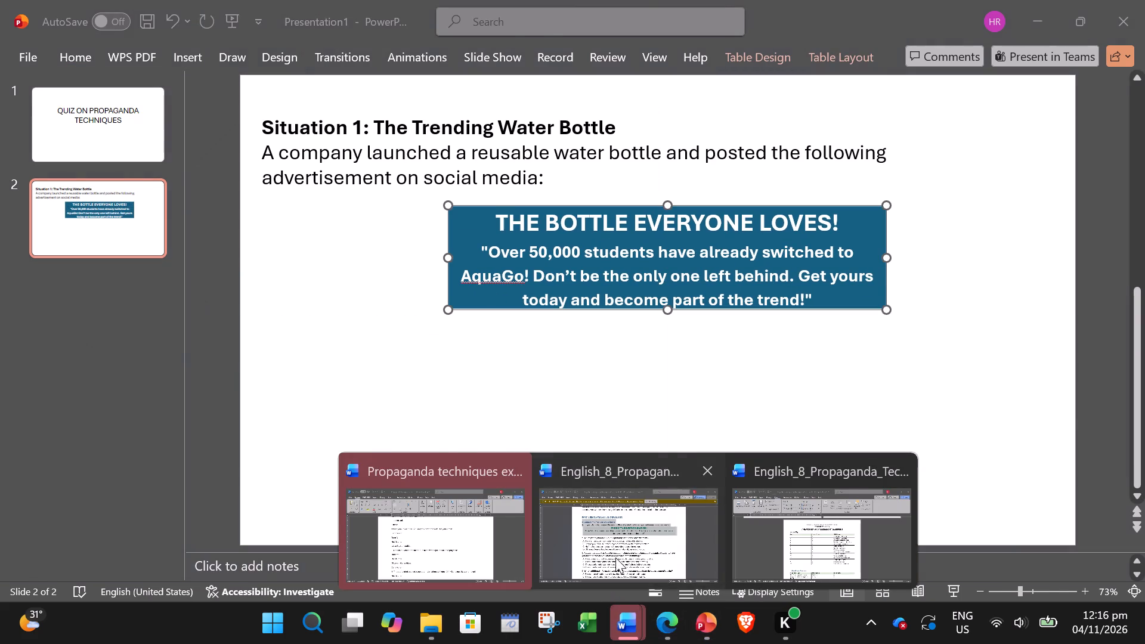
pyautogui.moveTo(272, 318); pyautogui.dragTo(448, 336)
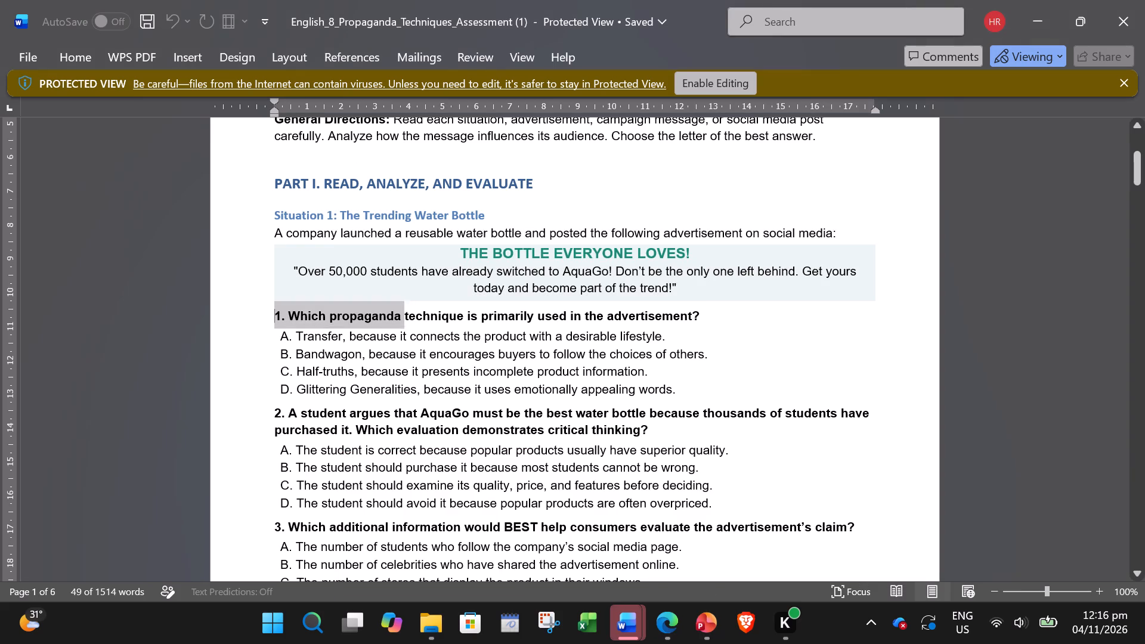
pyautogui.moveTo(448, 336); pyautogui.dragTo(676, 384)
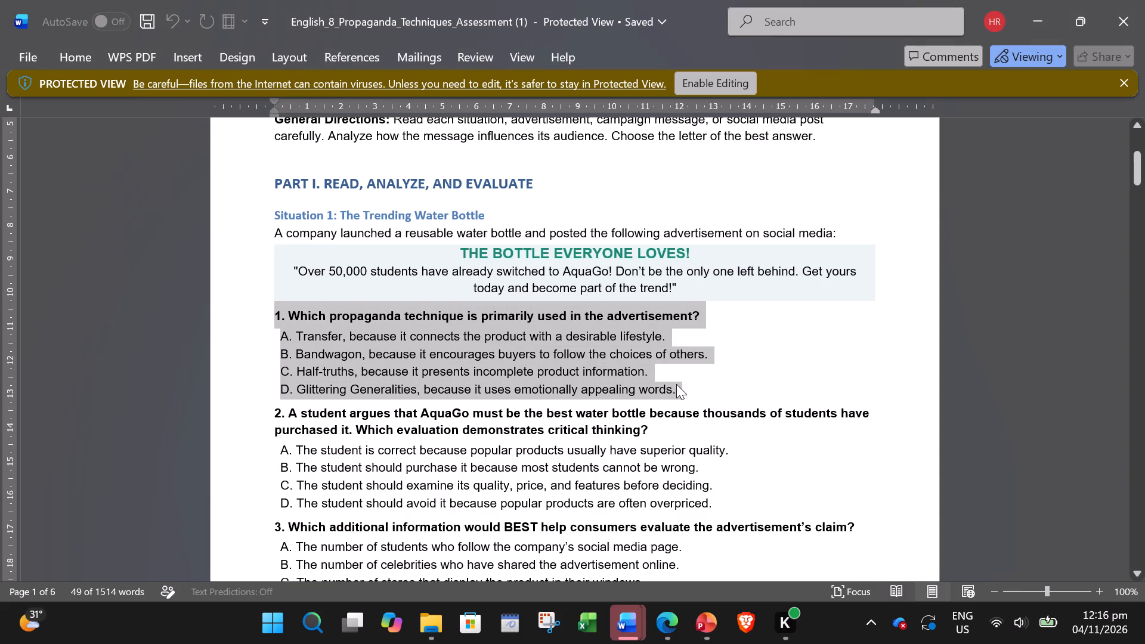
pyautogui.hotkey('ctrl', 'c')
# Switch back to Presentation1 in PowerPoint and paste question 1 with its choices onto slide 2.
pyautogui.click(680, 630)
pyautogui.click(710, 624)
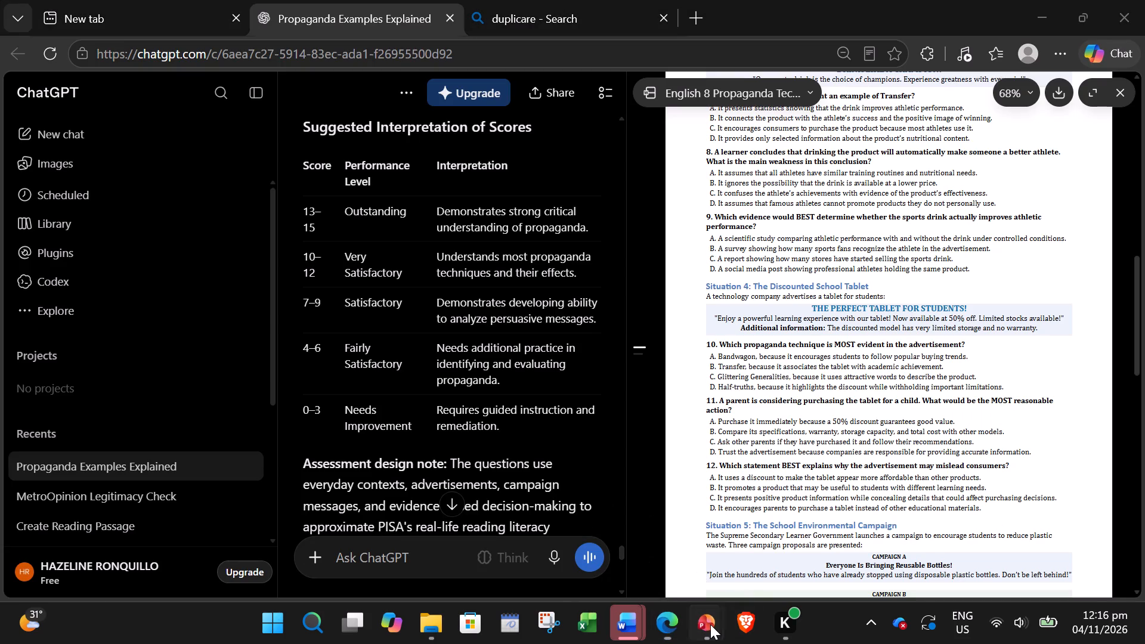
pyautogui.click(791, 546)
pyautogui.click(714, 470)
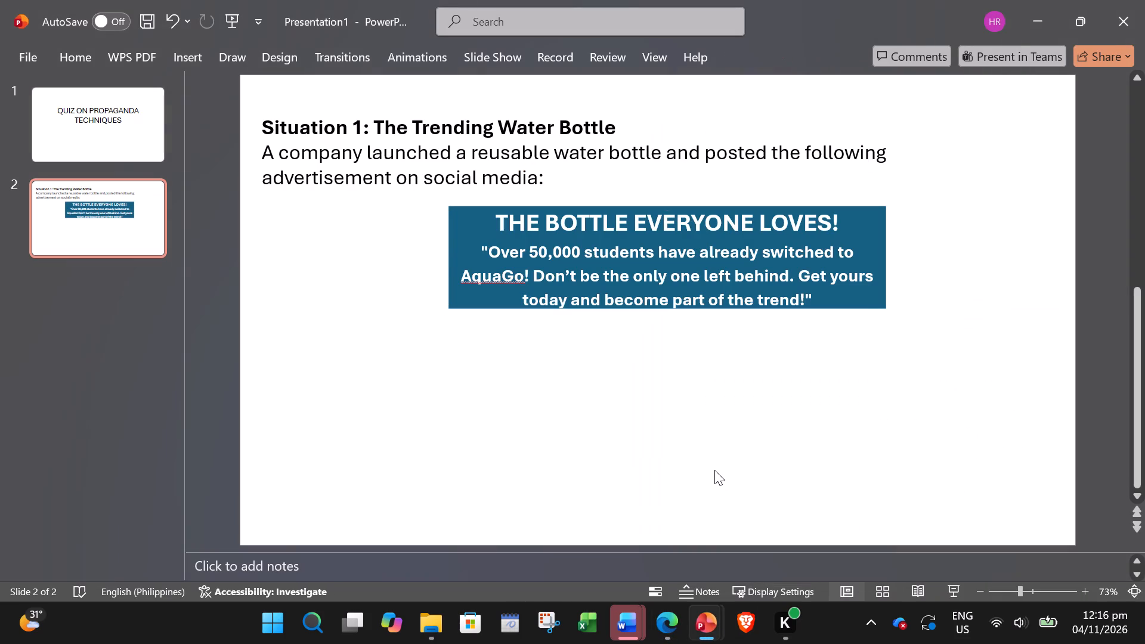
pyautogui.hotkey('ctrl', 'v')
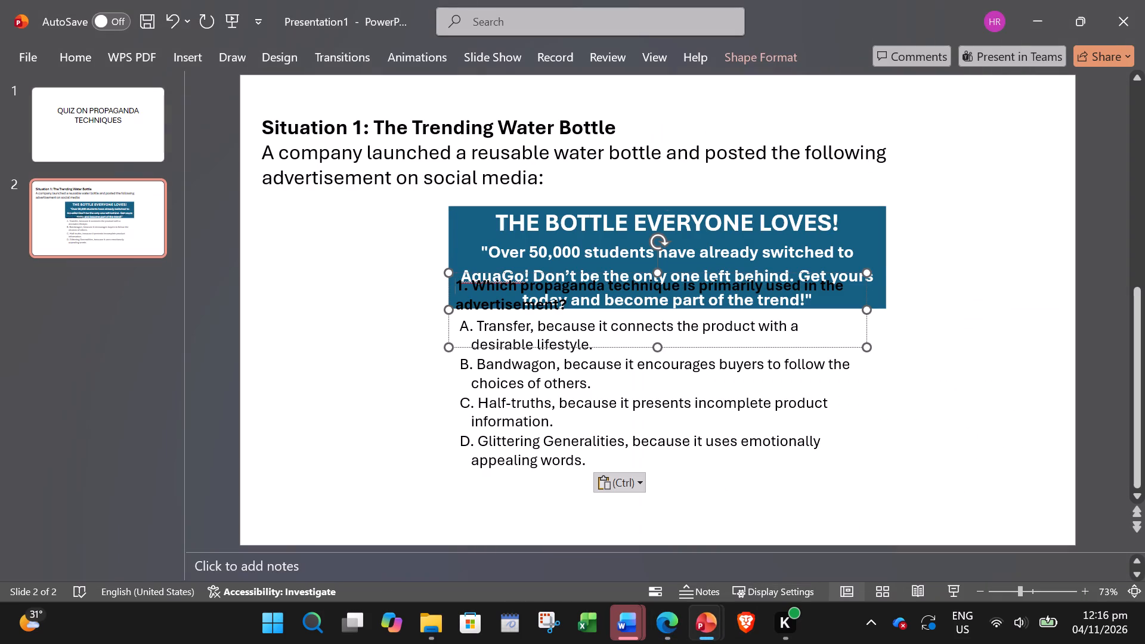
# Widen the question 1 text box leftward and move it down below the bottle advertisement box.
pyautogui.click(445, 350)
pyautogui.moveTo(447, 312); pyautogui.dragTo(302, 318)
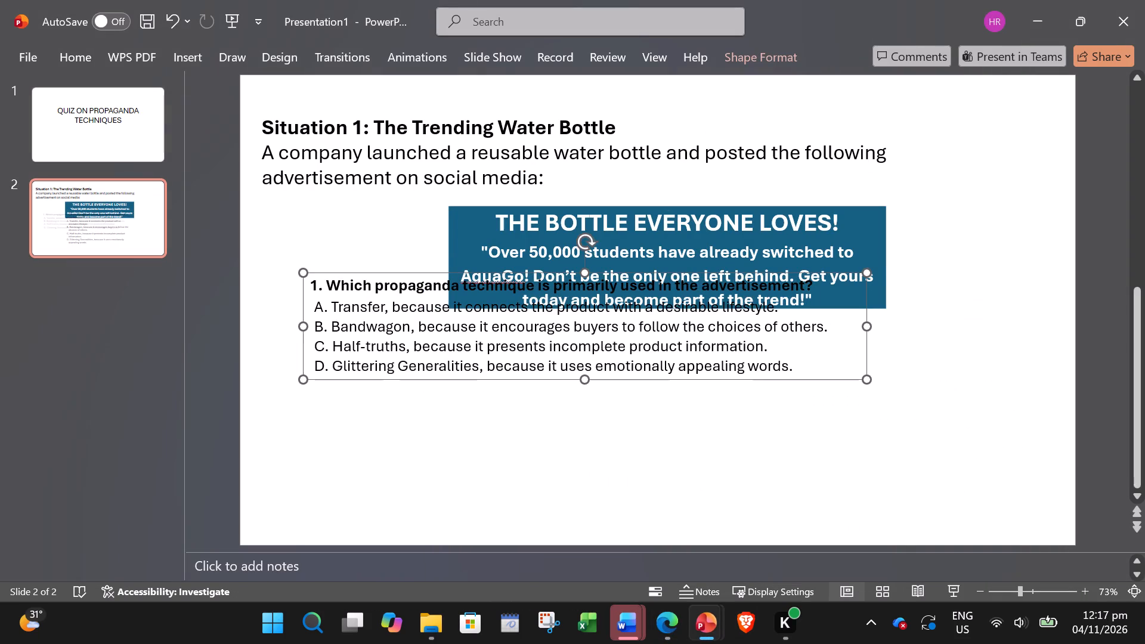
pyautogui.moveTo(338, 269); pyautogui.dragTo(329, 348)
# Set all the text of question 1 and its choices to font size 20.
pyautogui.click(423, 404)
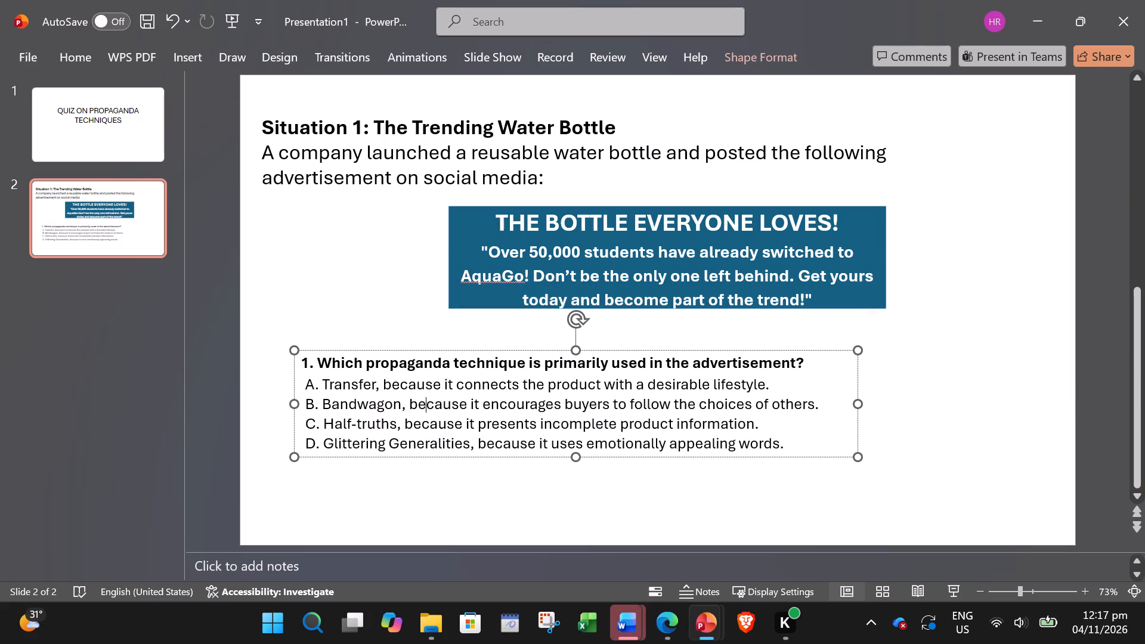
pyautogui.hotkey('ctrl', 'a')
pyautogui.click(97, 60)
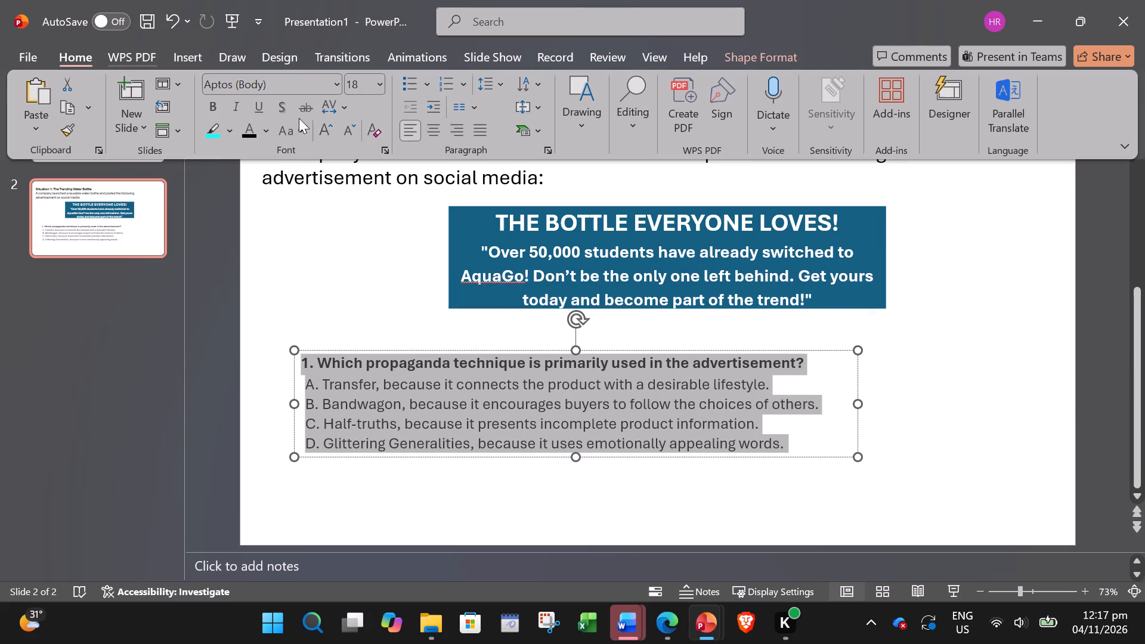
pyautogui.click(327, 135)
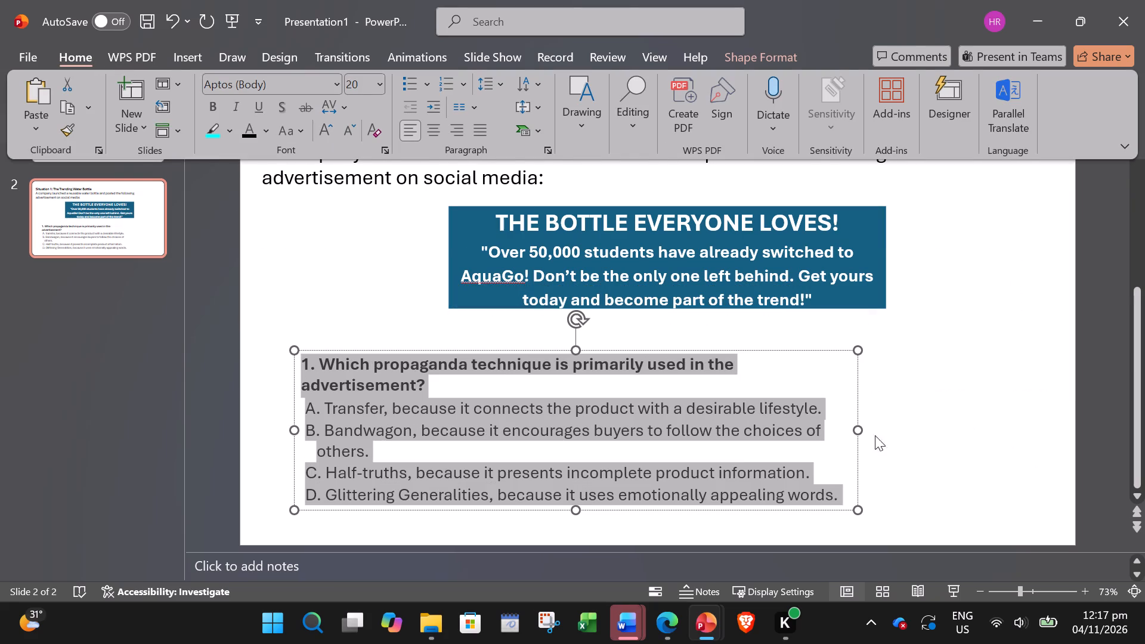
# Widen the question 1 text box to the right so the question and each choice fit on single lines.
pyautogui.click(859, 429)
pyautogui.moveTo(859, 429); pyautogui.dragTo(989, 407)
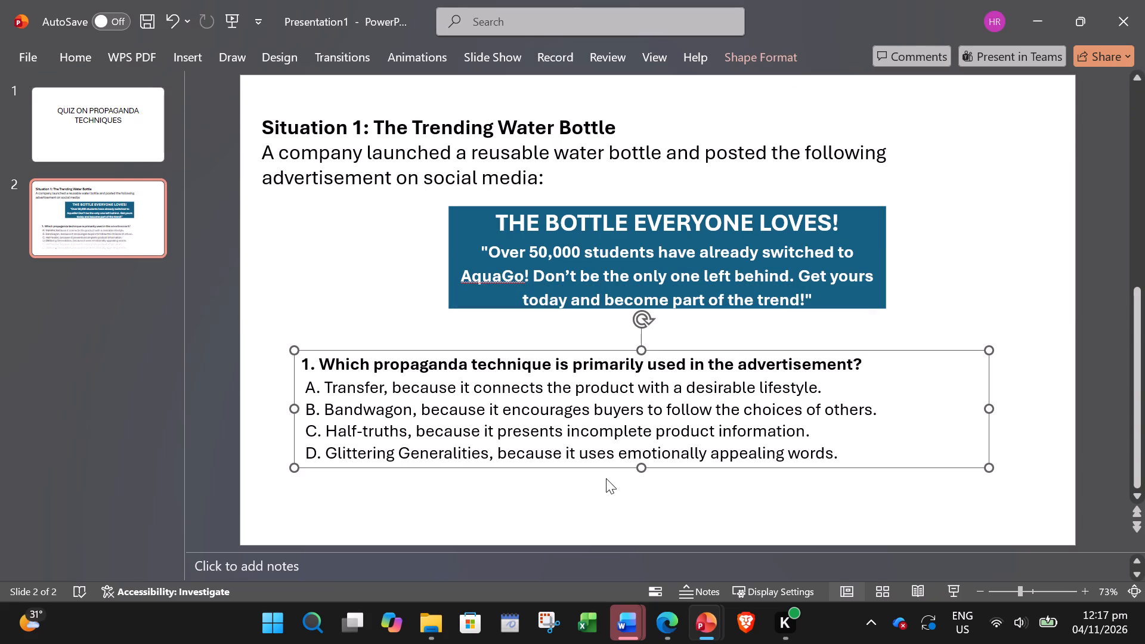
pyautogui.click(606, 478)
# Add a new slide after slide 2.
pyautogui.click(109, 244)
pyautogui.press('Return')
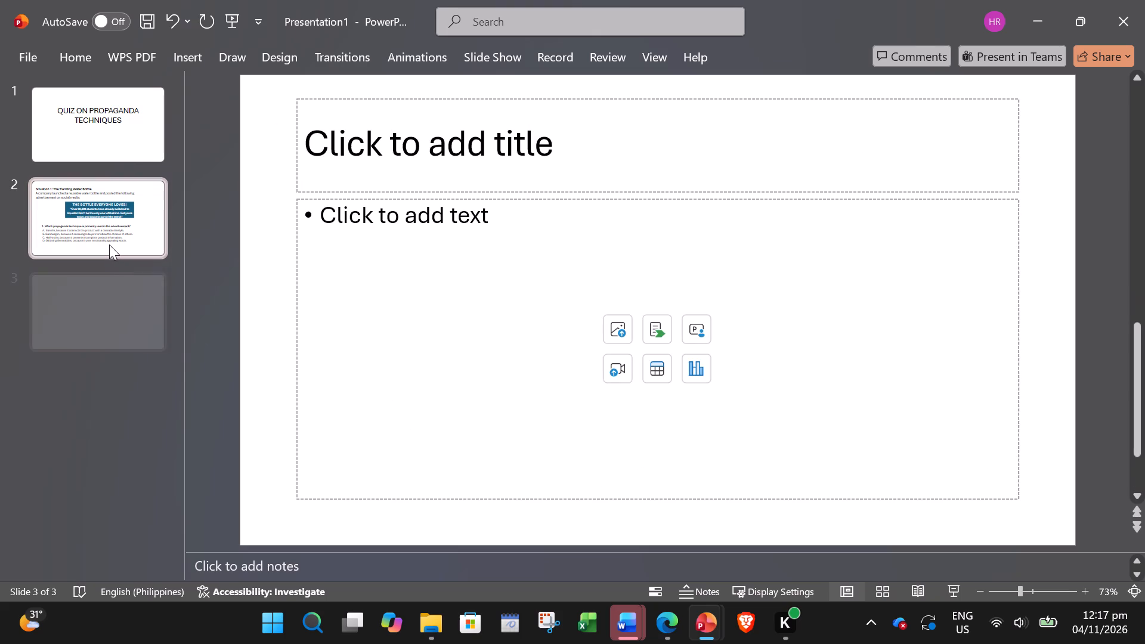
# Switch to the English_8_Propaganda_Techniques_Assessment (1) Word document, enable editing, and copy question 2 with its choices A to D.
pyautogui.click(652, 615)
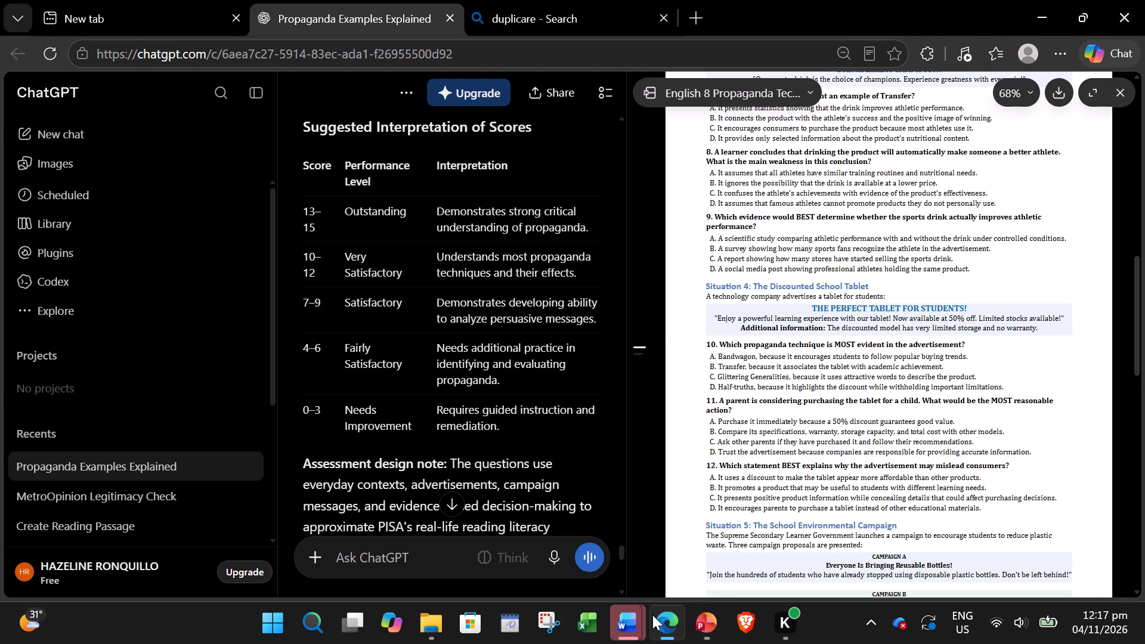
pyautogui.click(634, 621)
pyautogui.click(596, 541)
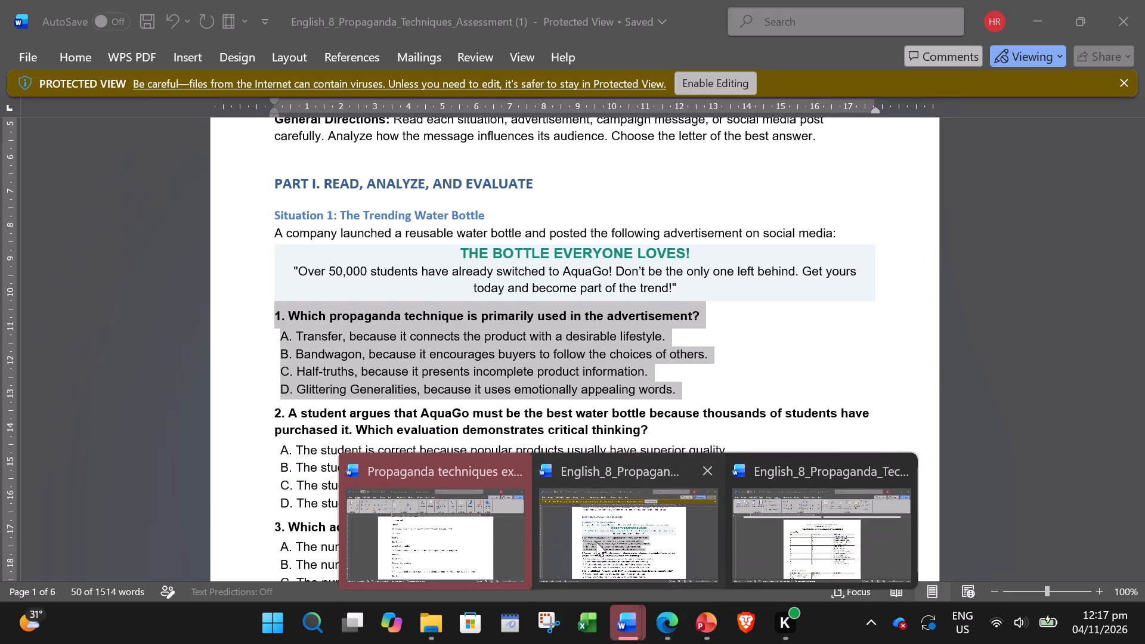
pyautogui.scroll(-1, 474, 373)
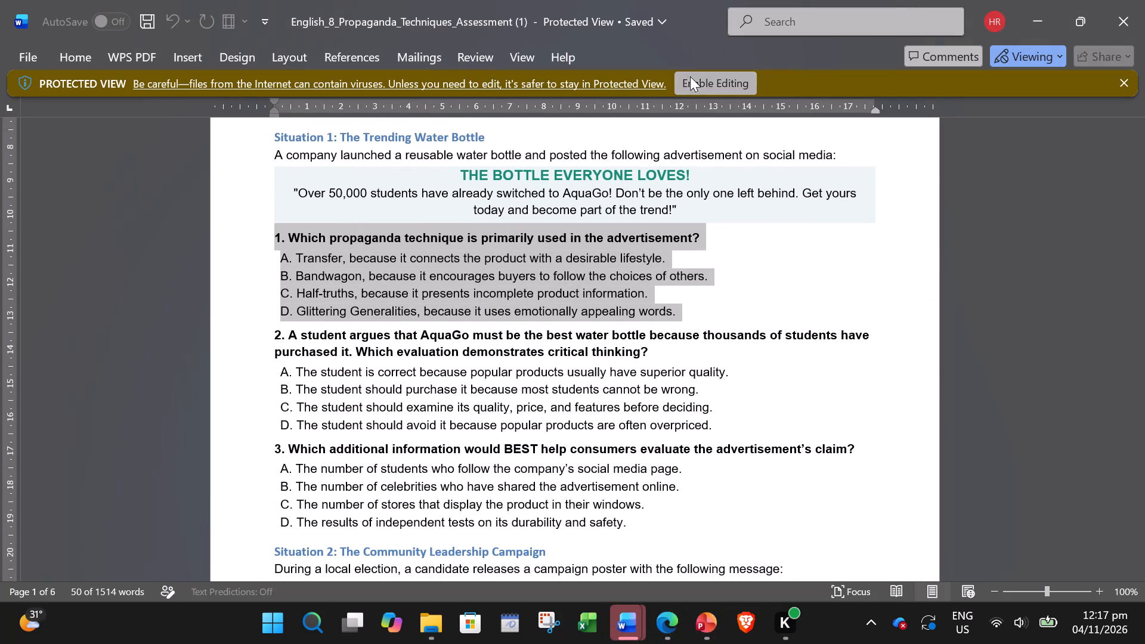
pyautogui.click(690, 76)
pyautogui.scroll(-1, 345, 410)
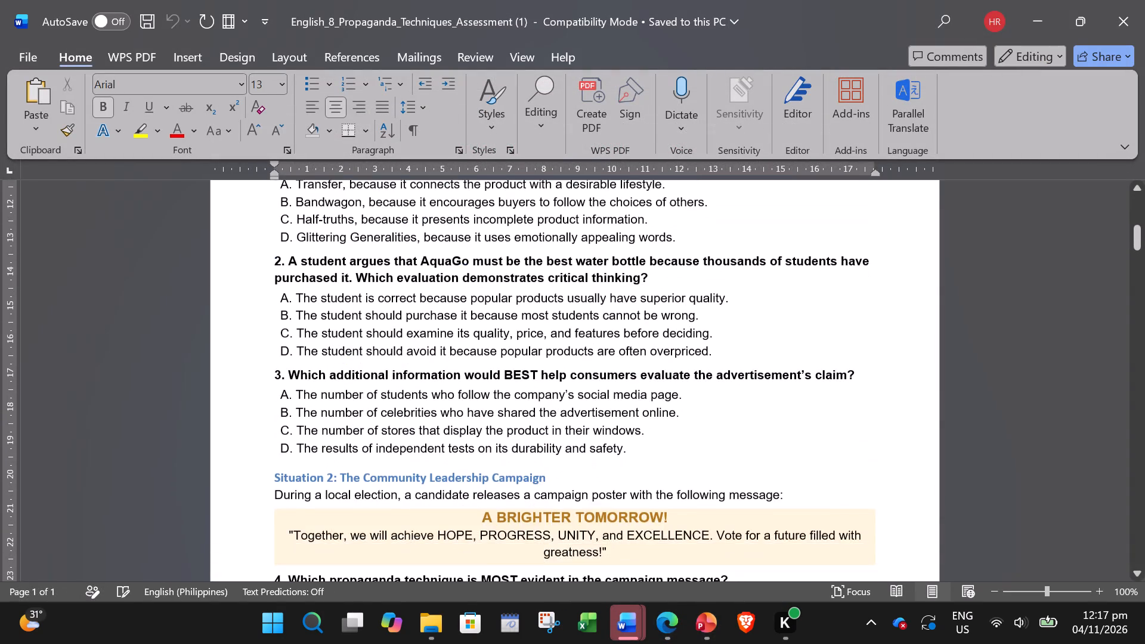
pyautogui.scroll(-1, 345, 410)
pyautogui.moveTo(270, 260); pyautogui.dragTo(596, 317)
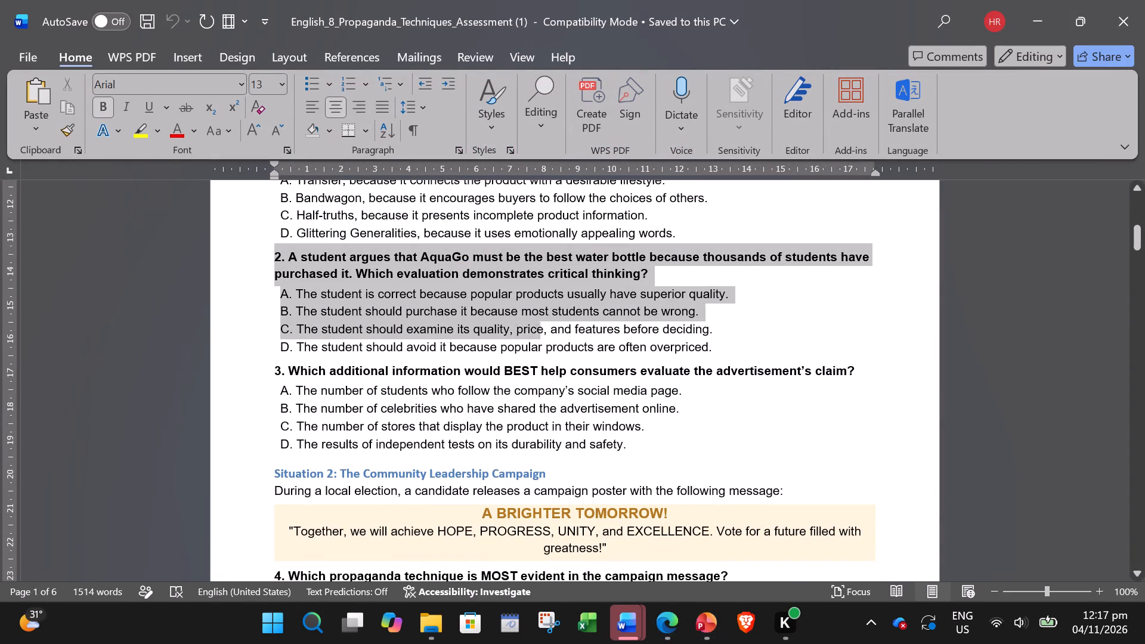
pyautogui.moveTo(596, 317); pyautogui.dragTo(715, 332)
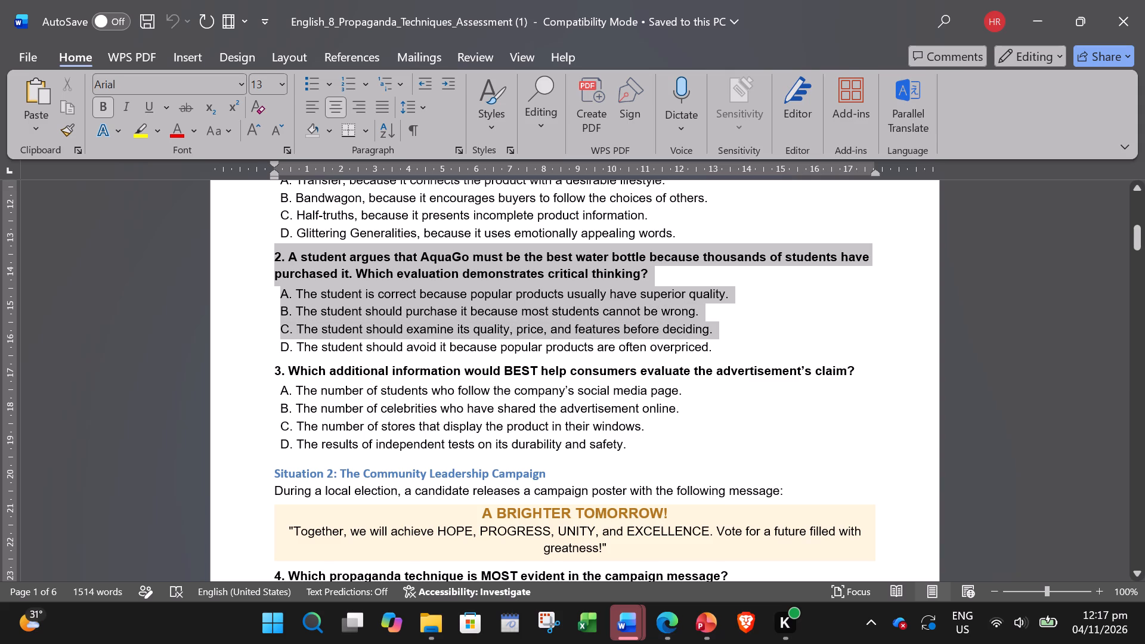
pyautogui.moveTo(715, 332); pyautogui.dragTo(713, 343)
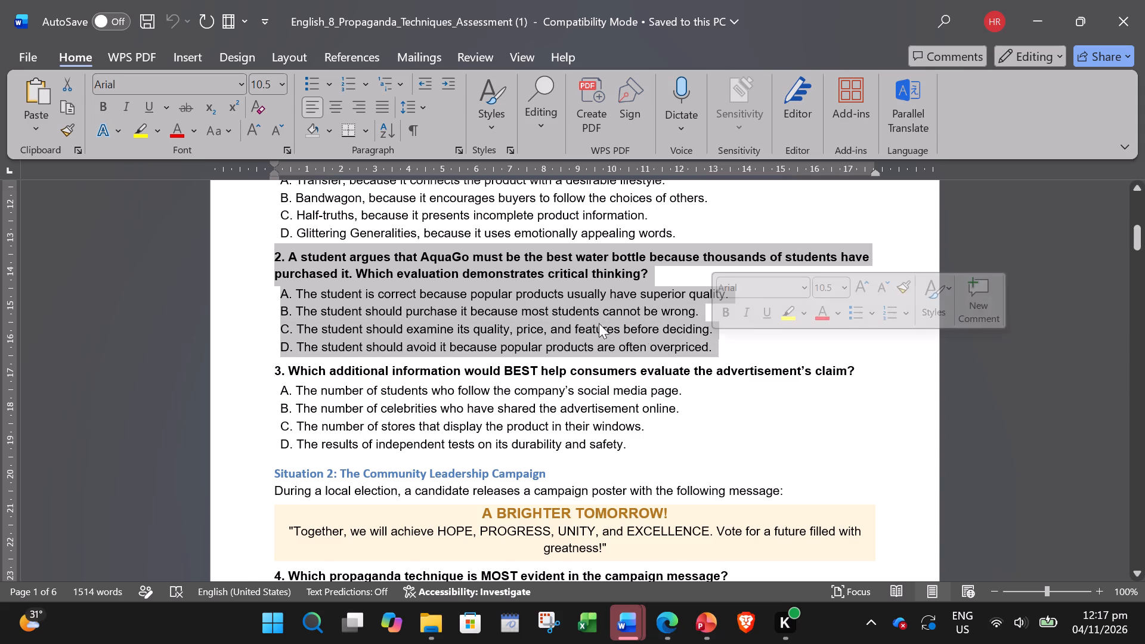
pyautogui.hotkey('ctrl', 'c')
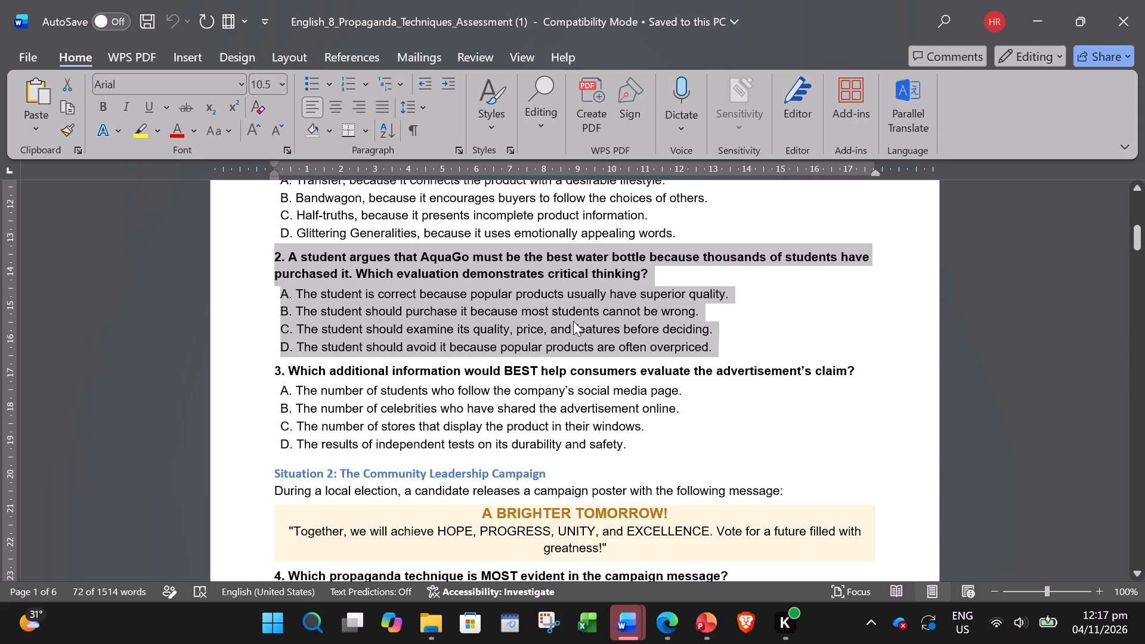
# Switch back to Presentation1 in PowerPoint and paste question 2 with its choices into slide 3's content placeholder without its initial bullet.
pyautogui.click(711, 618)
pyautogui.moveTo(770, 553); pyautogui.dragTo(754, 539)
pyautogui.click(551, 237)
pyautogui.press('BackSpace')
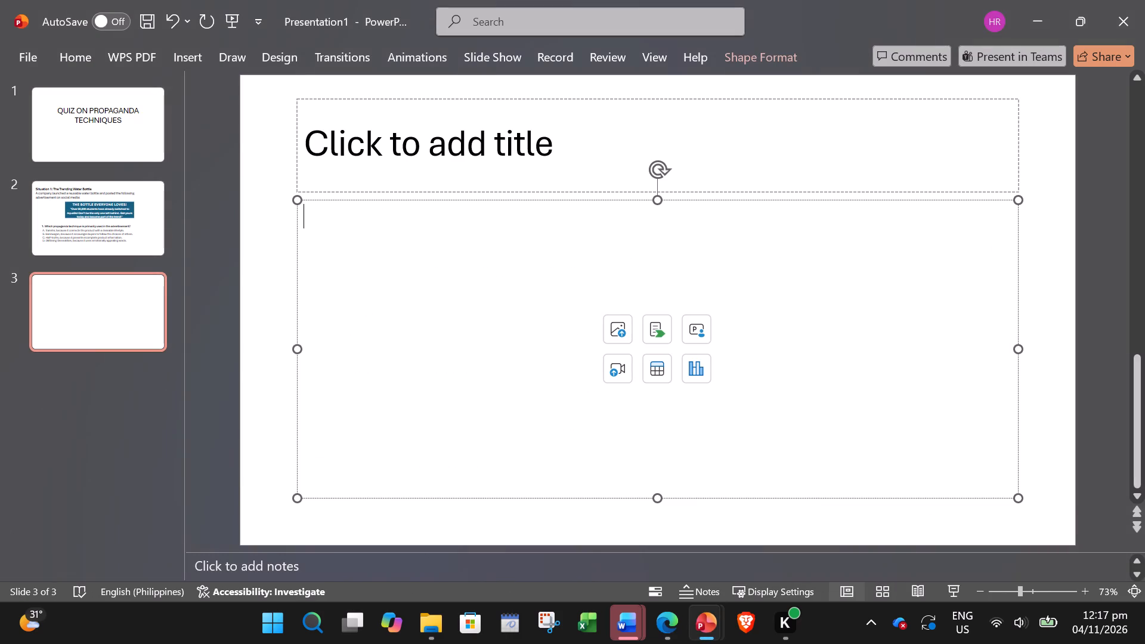
pyautogui.hotkey('ctrl', 'v')
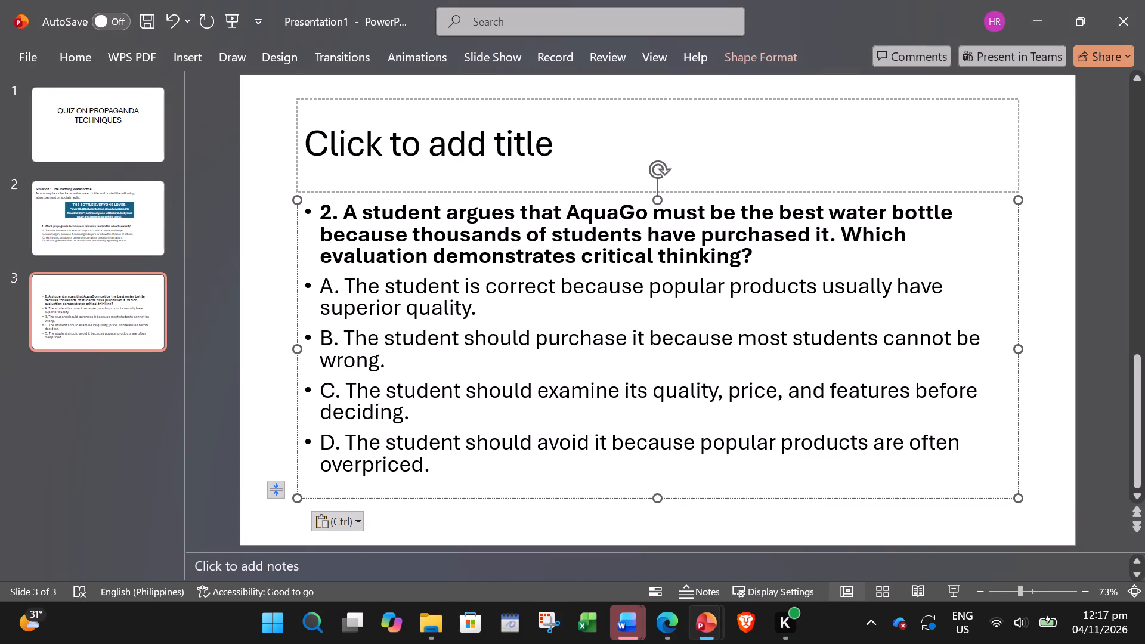
# Remove the bullets from question 2 and its choices A to D on slide 3.
pyautogui.click(313, 203)
pyautogui.press('BackSpace')
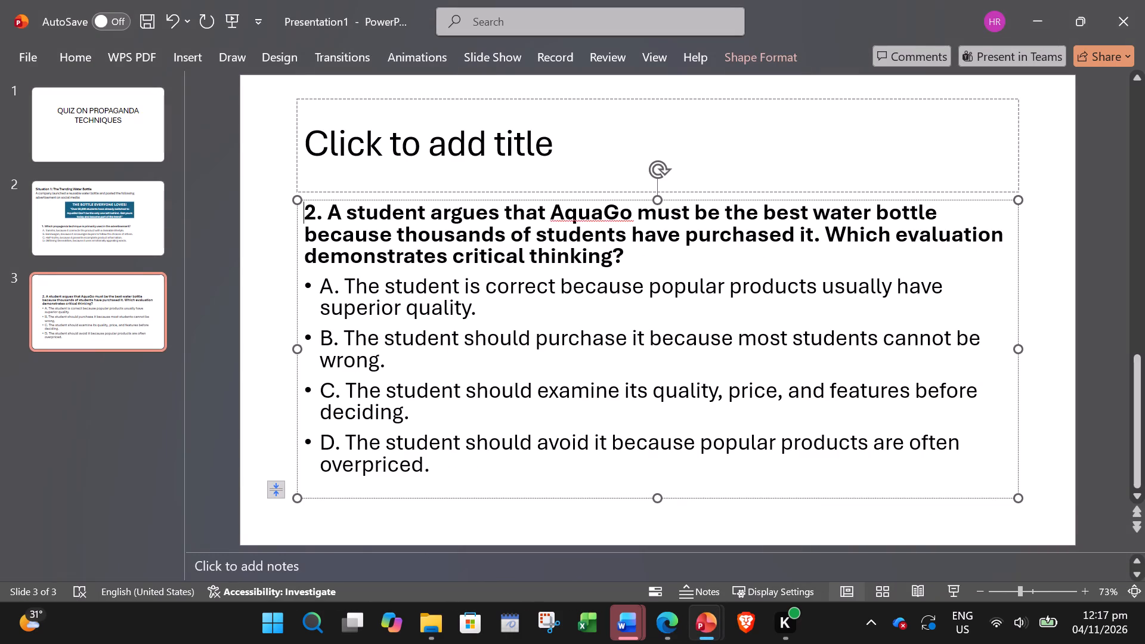
pyautogui.click(320, 284)
pyautogui.press('BackSpace')
pyautogui.click(315, 331)
pyautogui.press('BackSpace')
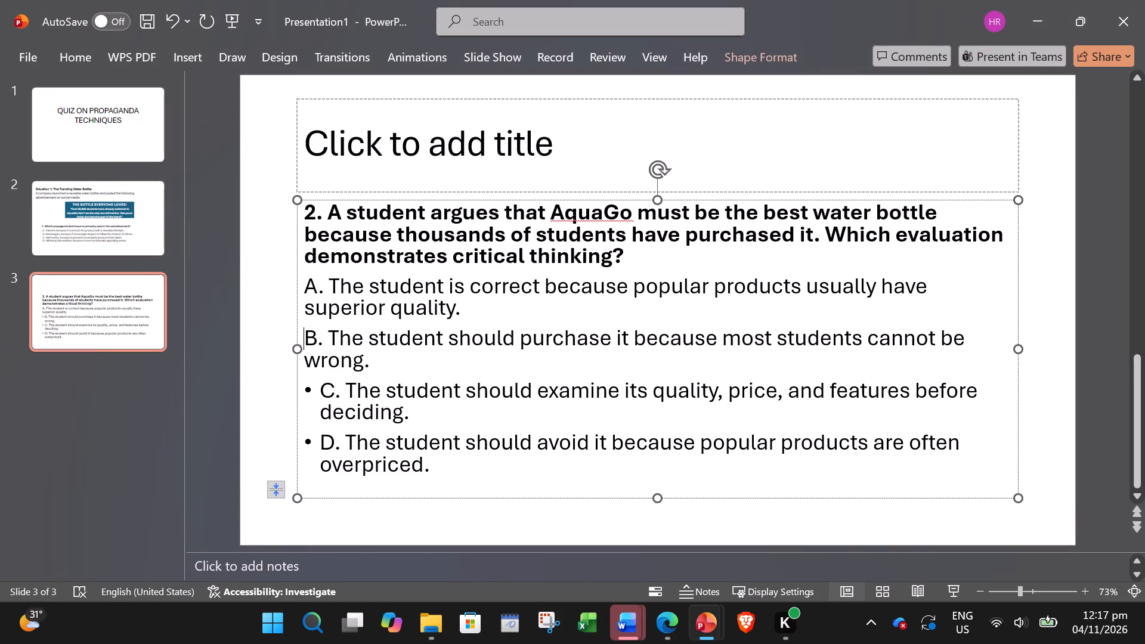
pyautogui.click(322, 389)
pyautogui.press('BackSpace')
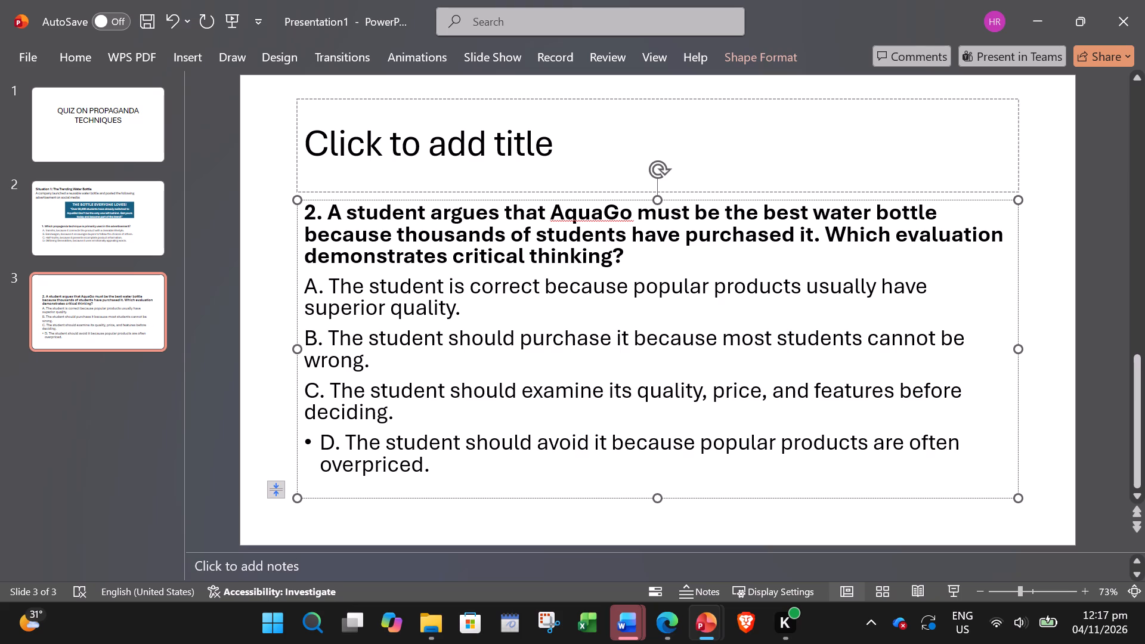
pyautogui.click(321, 443)
pyautogui.press('BackSpace')
# Delete the empty title placeholder from slide 3.
pyautogui.click(433, 100)
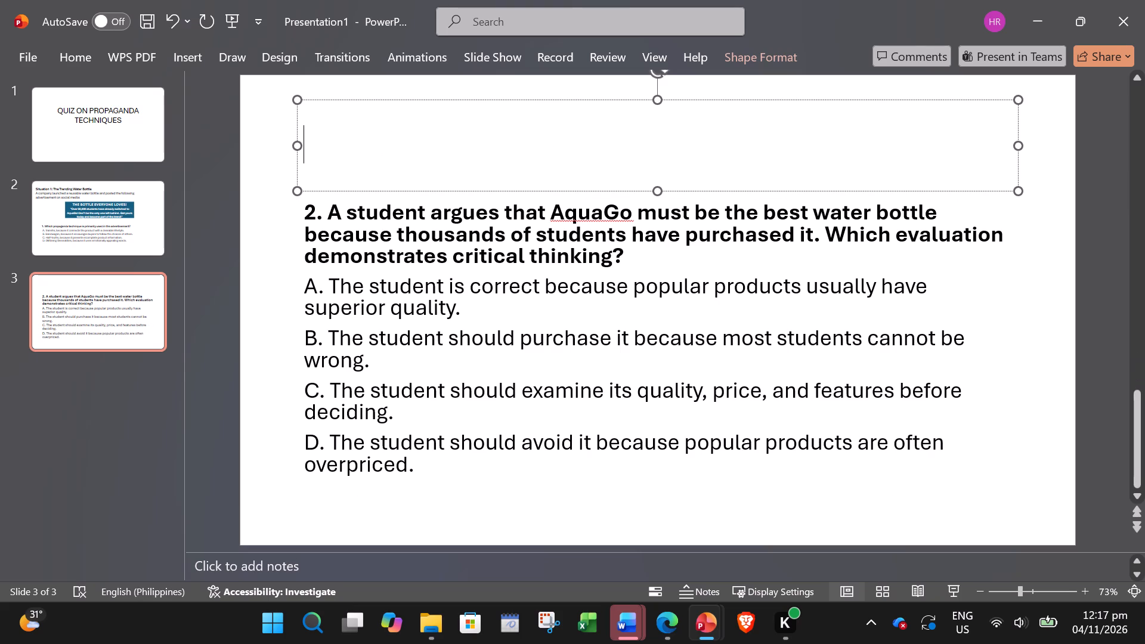
pyautogui.click(432, 100)
pyautogui.press('BackSpace')
# Copy the "THE BOTTLE EVERYONE LOVES!" banner table from slide 2 and paste it onto slide 3.
pyautogui.click(97, 227)
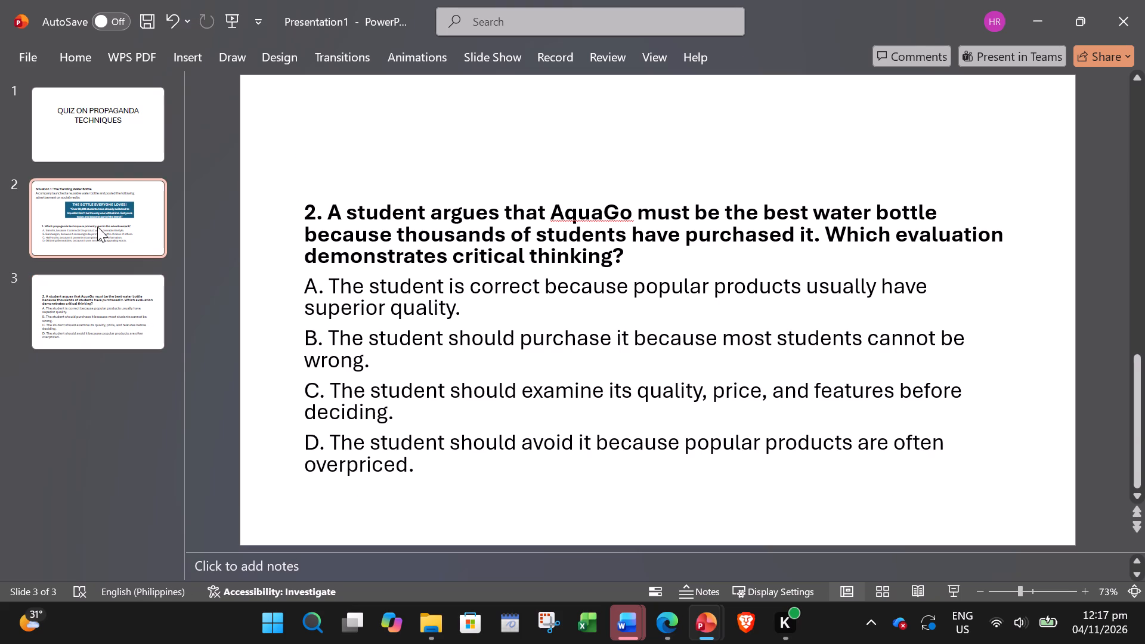
pyautogui.click(470, 221)
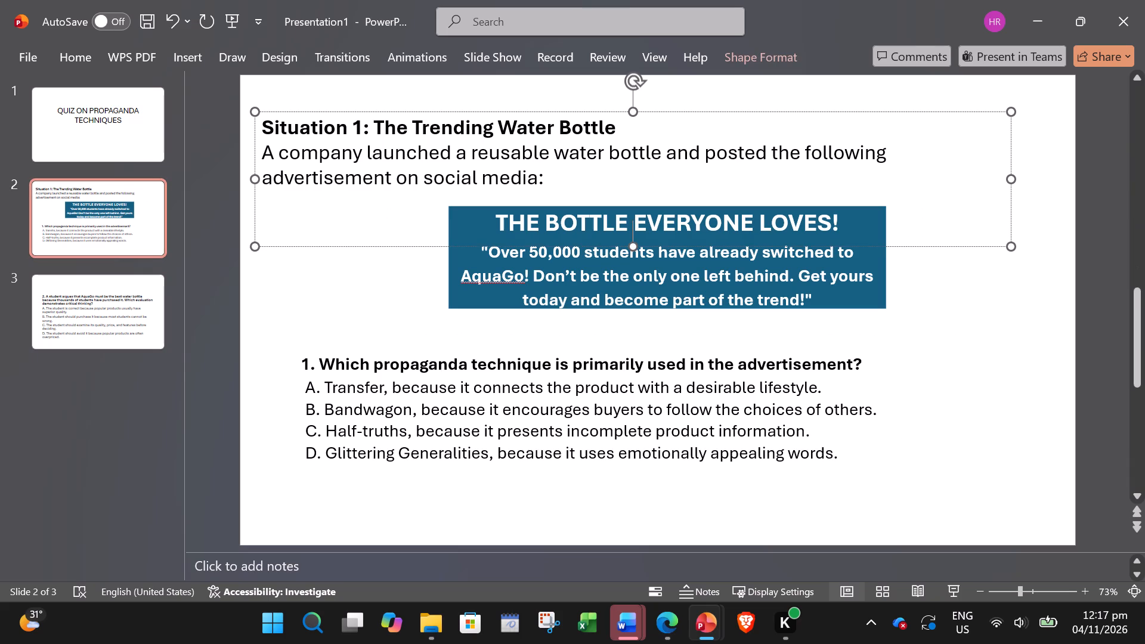
pyautogui.click(785, 311)
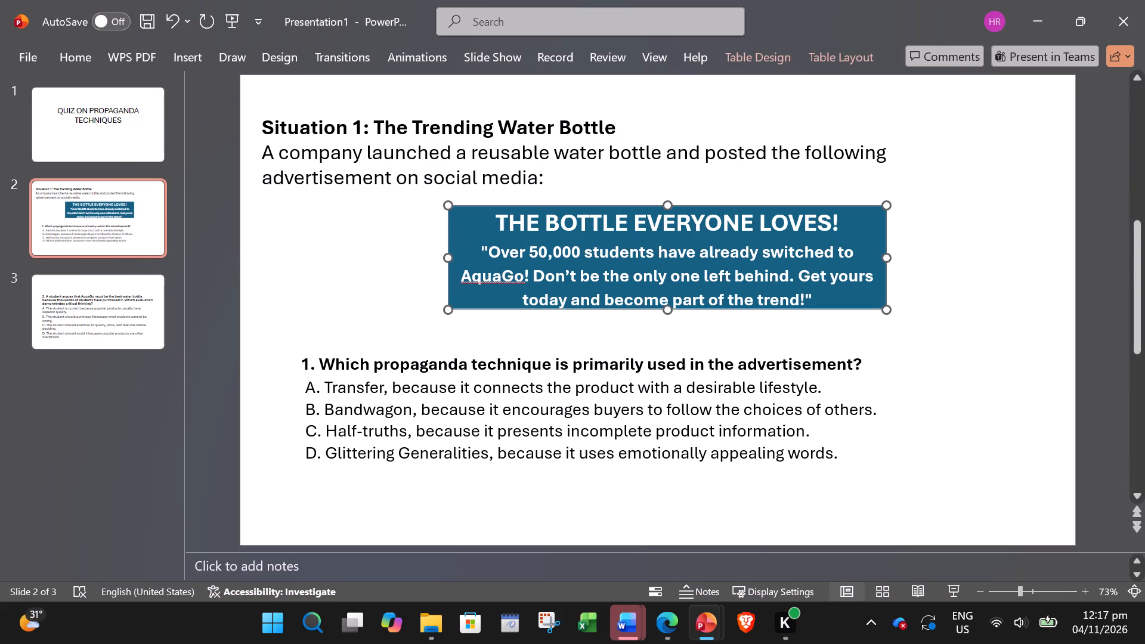
pyautogui.hotkey('ctrl', 'c')
pyautogui.click(94, 314)
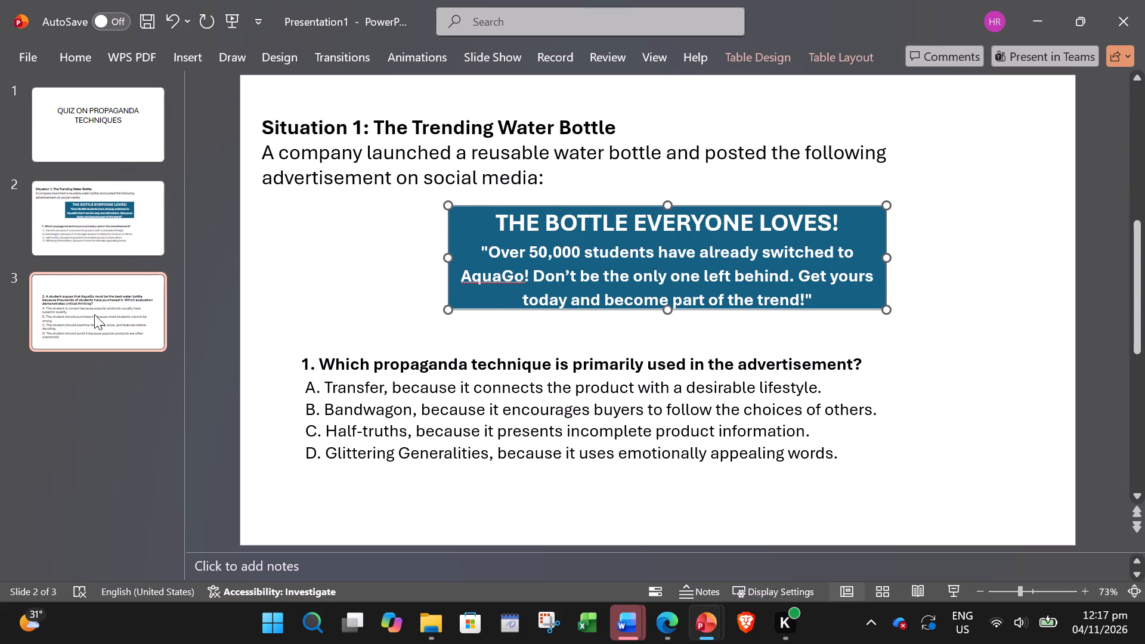
pyautogui.hotkey('ctrl', 'v')
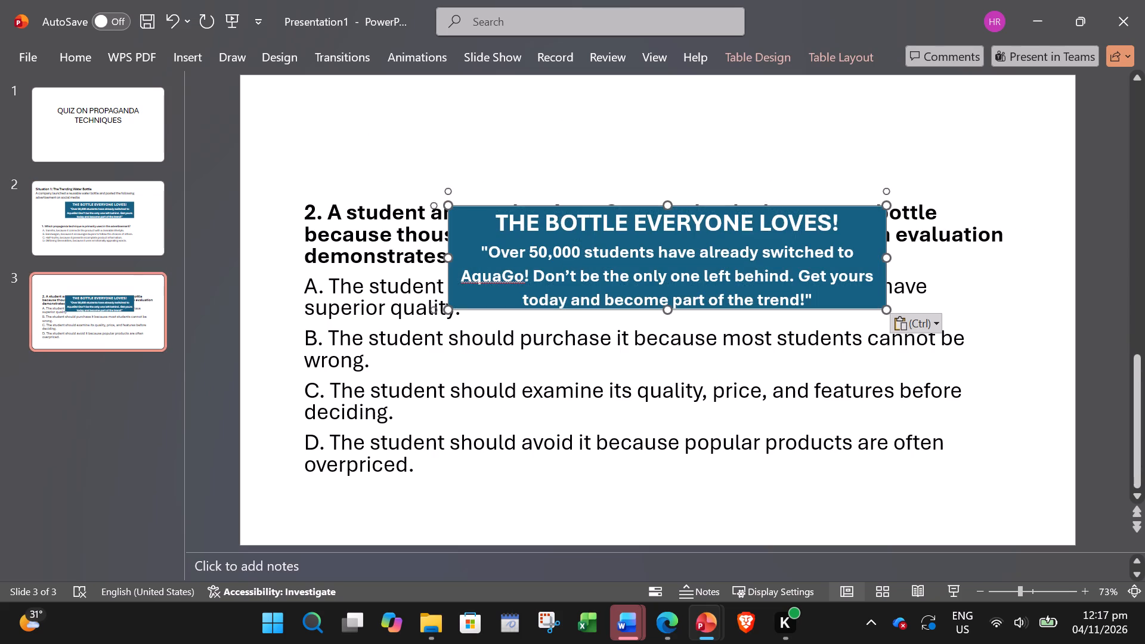
# Move the banner above question 2 and widen it so its quote fits on two lines, roughly centred on the slide.
pyautogui.click(737, 208)
pyautogui.moveTo(737, 208); pyautogui.dragTo(717, 123)
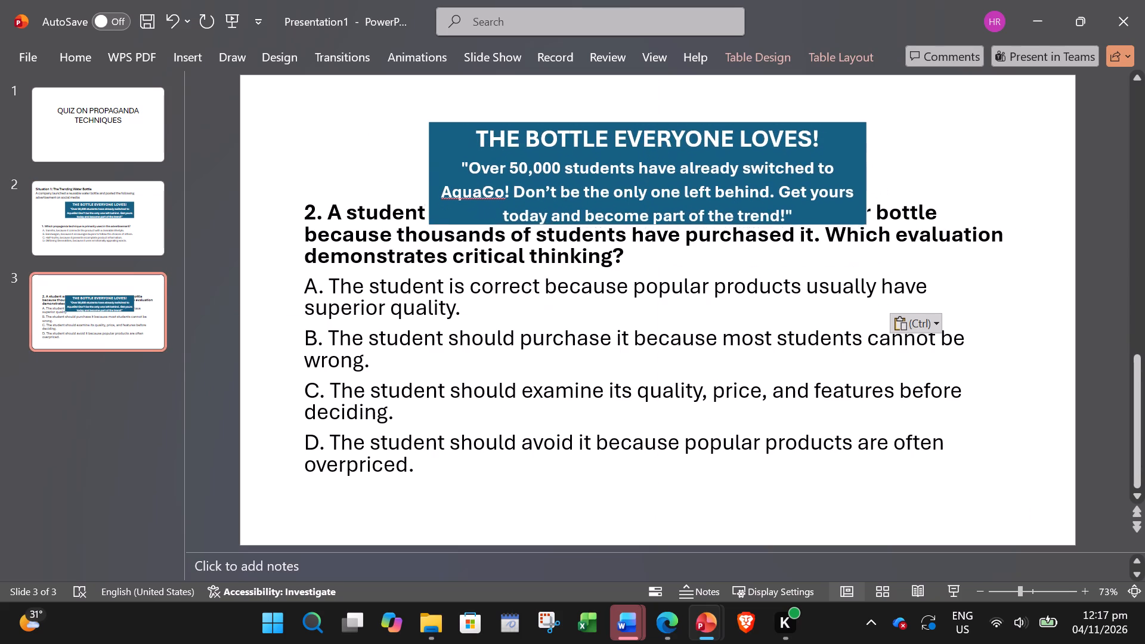
pyautogui.moveTo(717, 123); pyautogui.dragTo(718, 96)
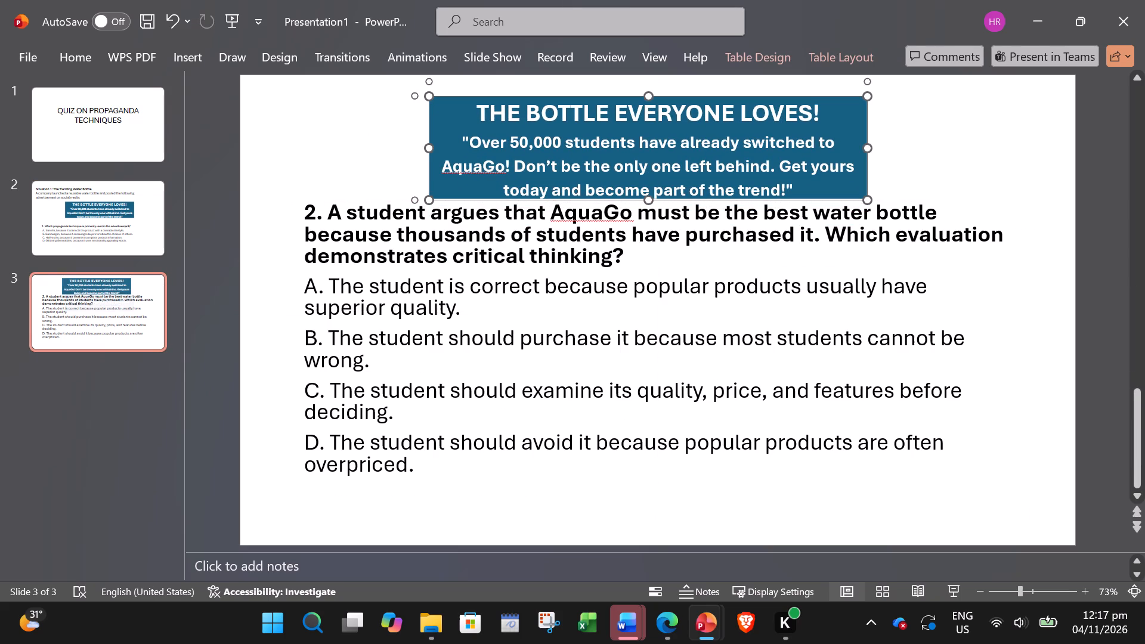
pyautogui.moveTo(862, 145); pyautogui.dragTo(991, 148)
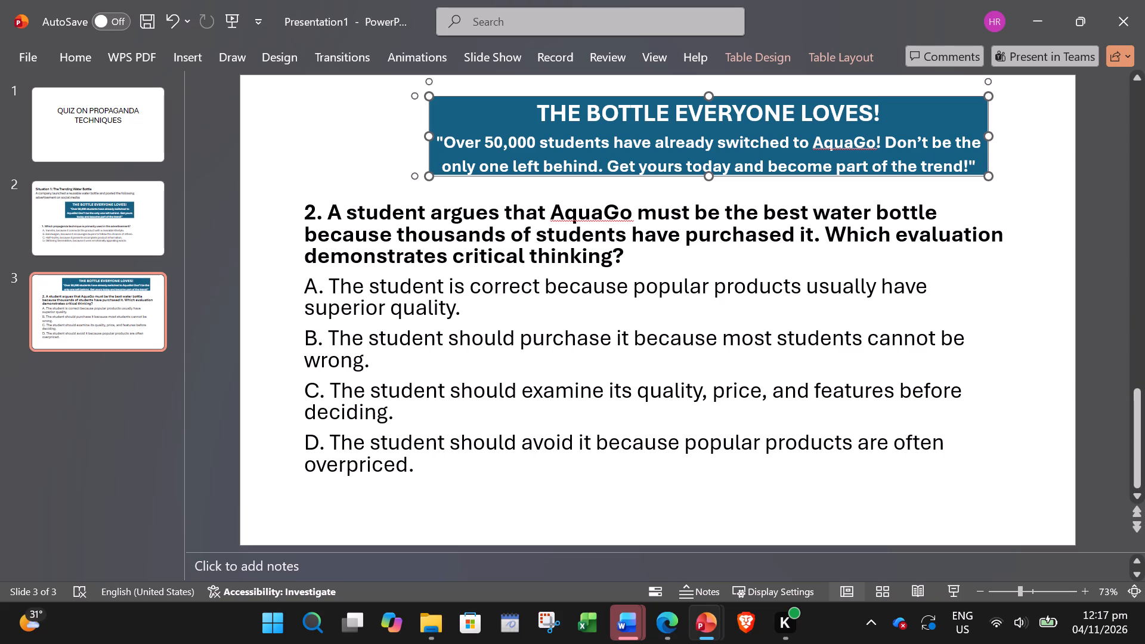
pyautogui.moveTo(654, 95); pyautogui.dragTo(590, 106)
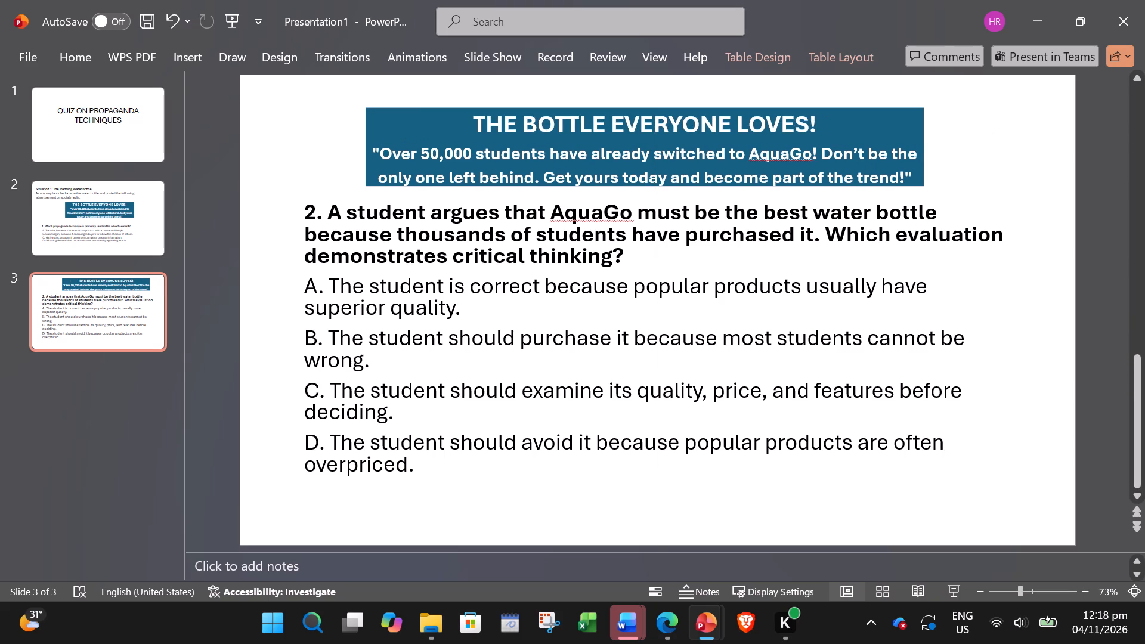
pyautogui.moveTo(590, 106); pyautogui.dragTo(589, 106)
# Add a new slide after slide 3.
pyautogui.click(131, 325)
pyautogui.press('Return')
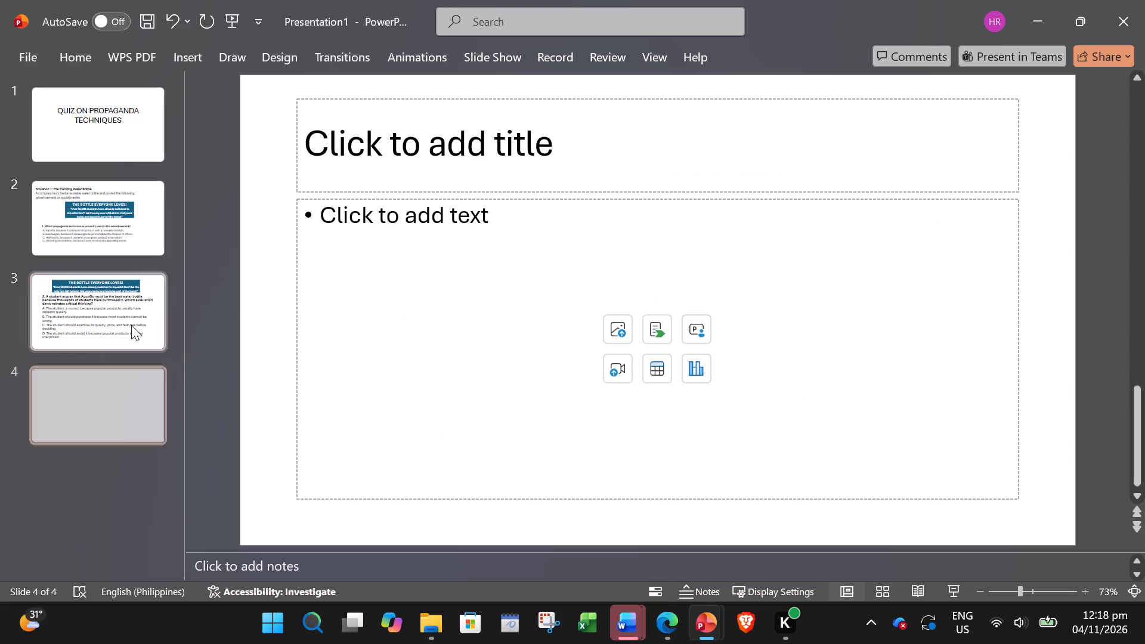
# Switch to the English_8_Propaganda_Techniques_Assessment (1) Word document and copy question 3 with its choices A to D.
pyautogui.click(661, 620)
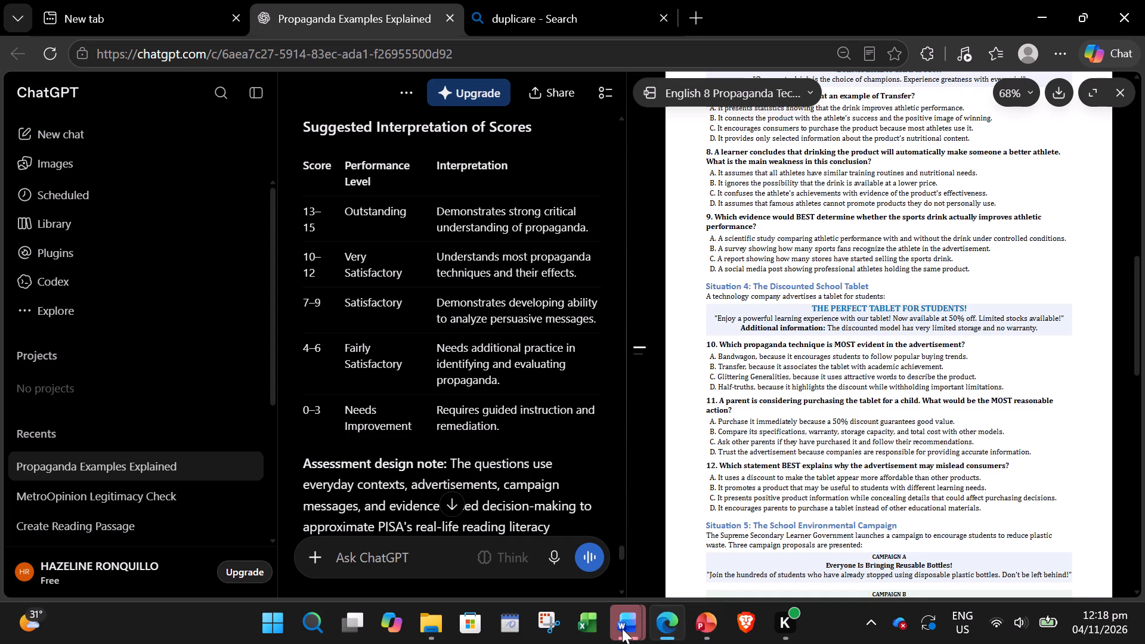
pyautogui.click(622, 628)
pyautogui.click(810, 533)
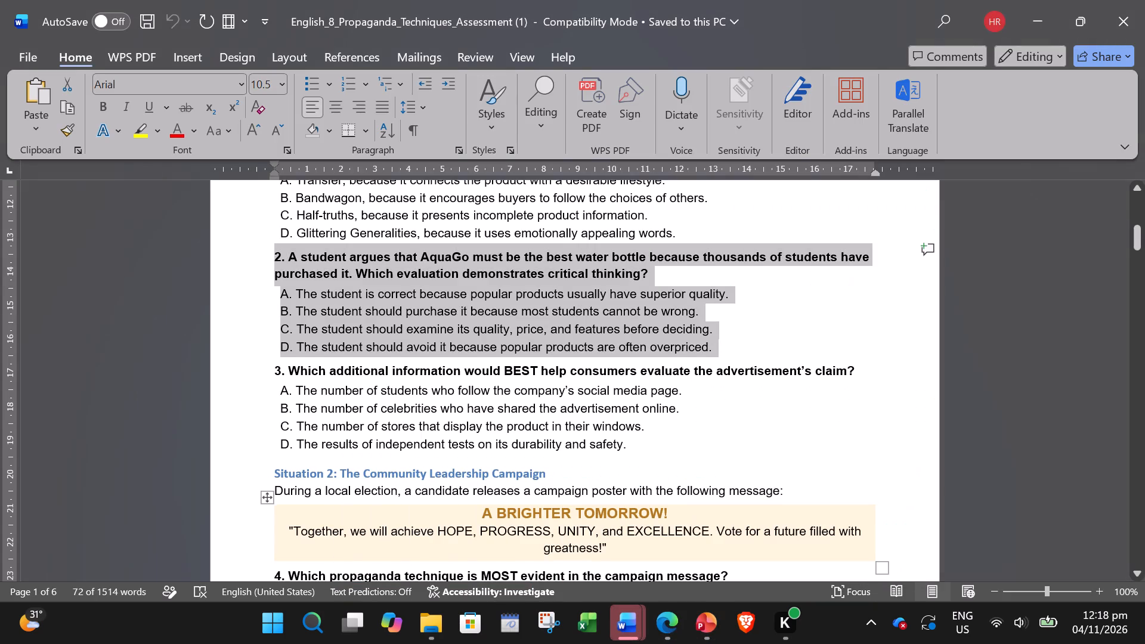
pyautogui.scroll(-1, 770, 432)
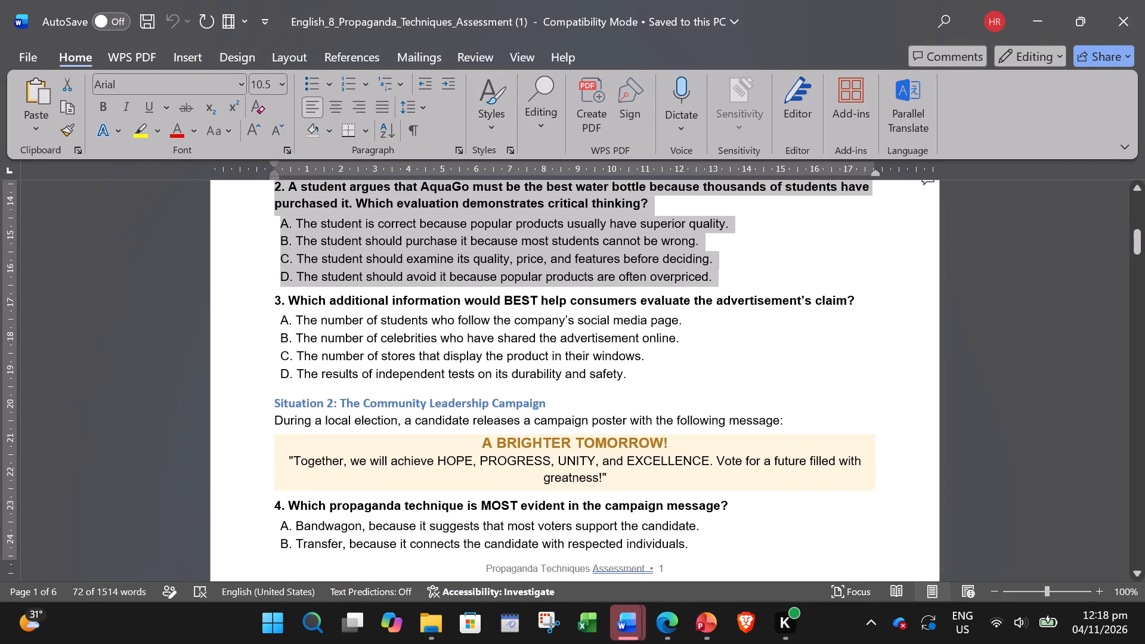
pyautogui.click(278, 299)
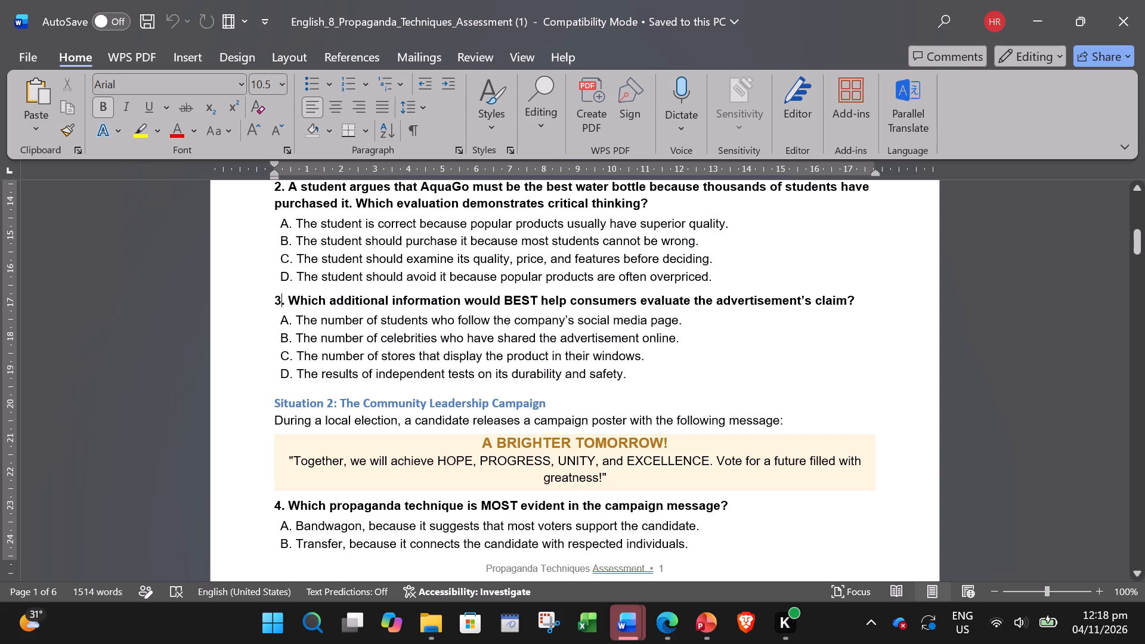
pyautogui.moveTo(268, 302); pyautogui.dragTo(555, 370)
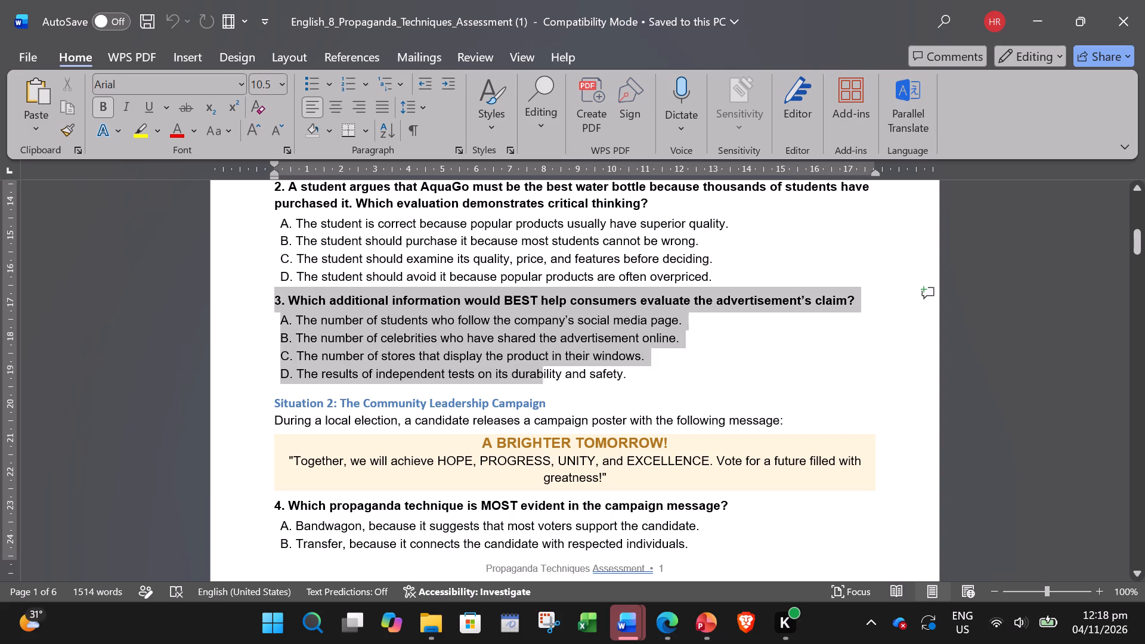
pyautogui.moveTo(555, 370); pyautogui.dragTo(629, 379)
pyautogui.hotkey('ctrl', 'c')
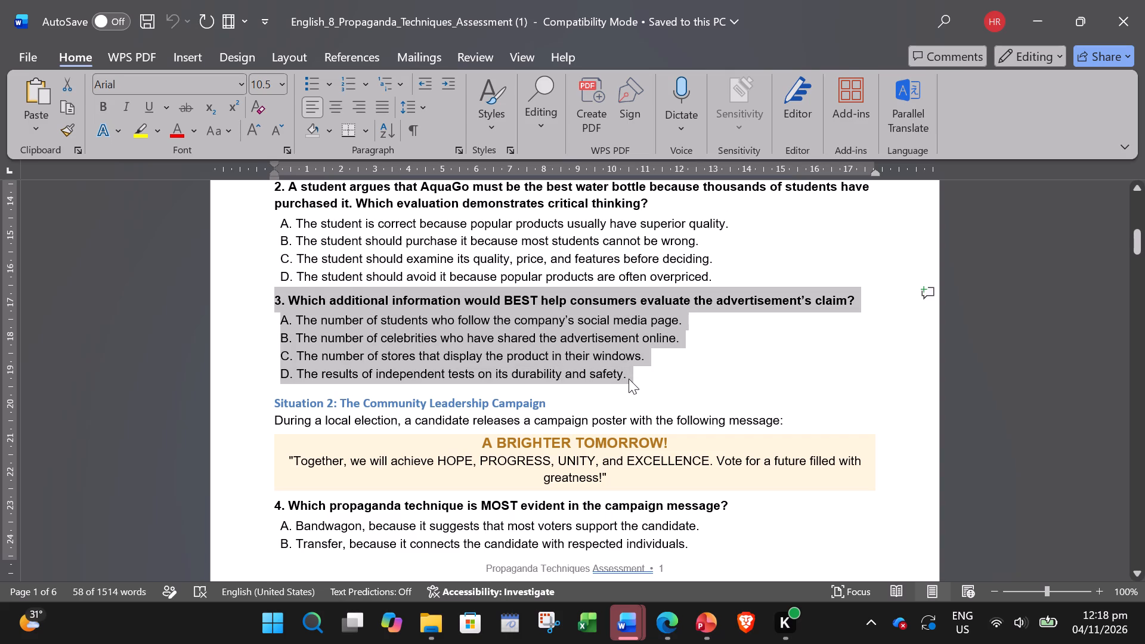
# Switch back to Presentation1 in PowerPoint and paste question 3 with its choices into slide 4's content placeholder after clearing its initial bullet.
pyautogui.click(704, 636)
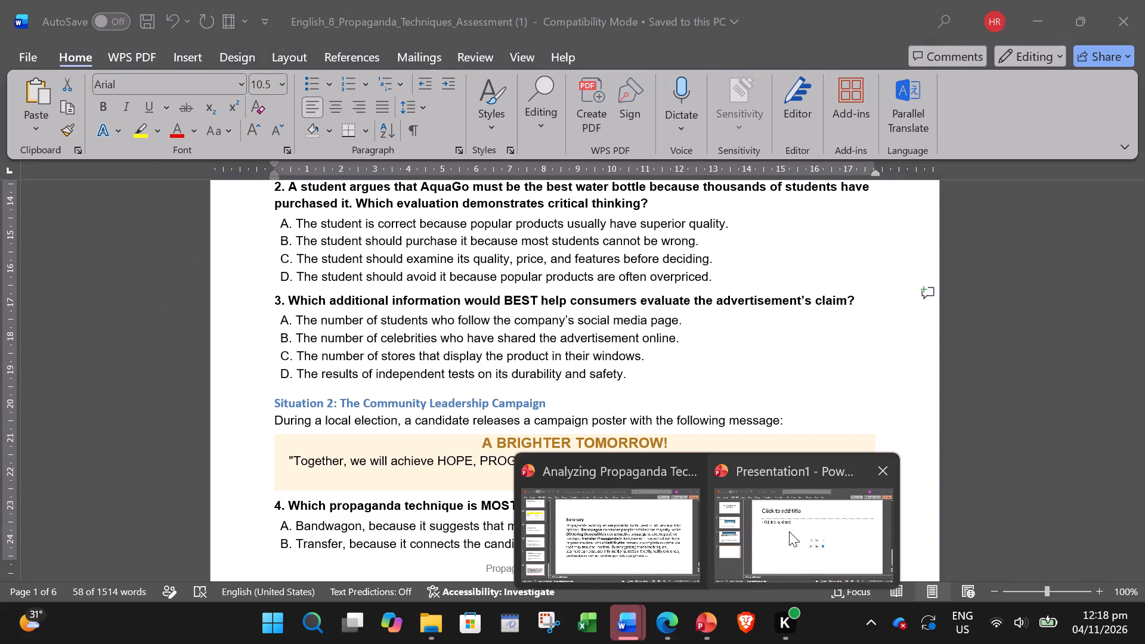
pyautogui.click(805, 534)
pyautogui.click(583, 284)
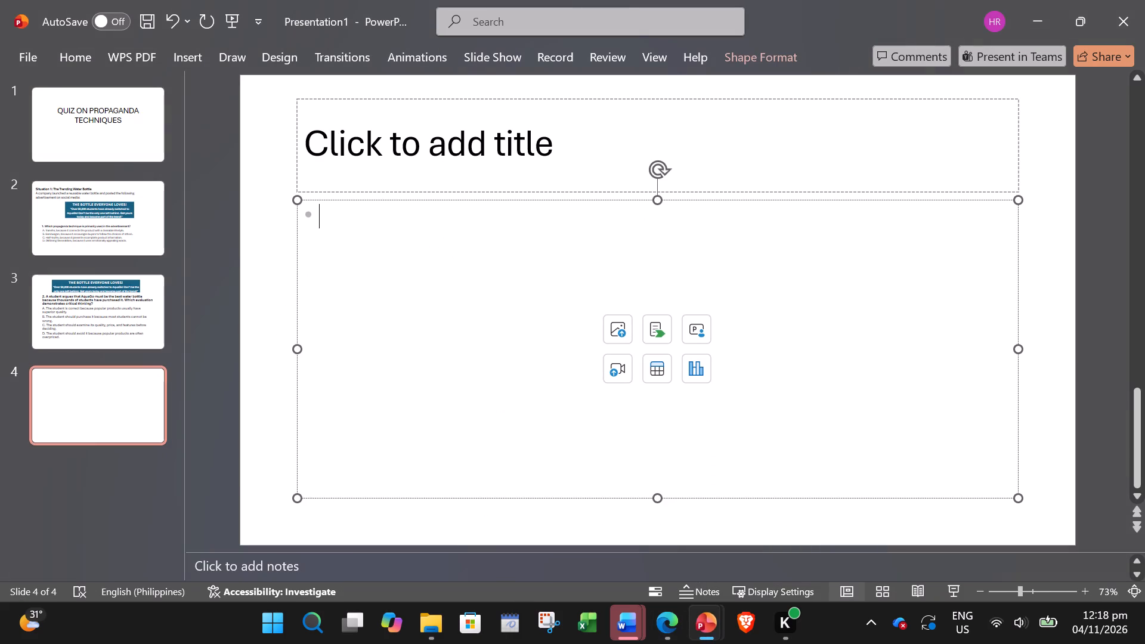
pyautogui.press('BackSpace')
pyautogui.hotkey('ctrl', 'v')
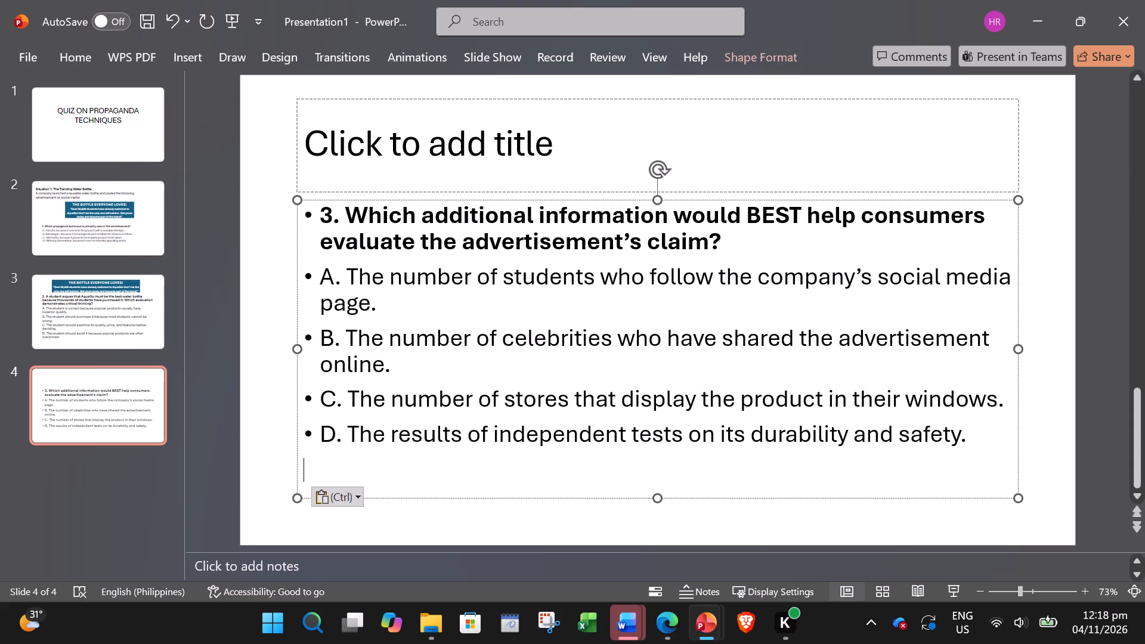
# Remove the bullets from question 3 and its choices A to D on slide 4.
pyautogui.click(321, 209)
pyautogui.press('BackSpace')
pyautogui.click(317, 276)
pyautogui.press('BackSpace')
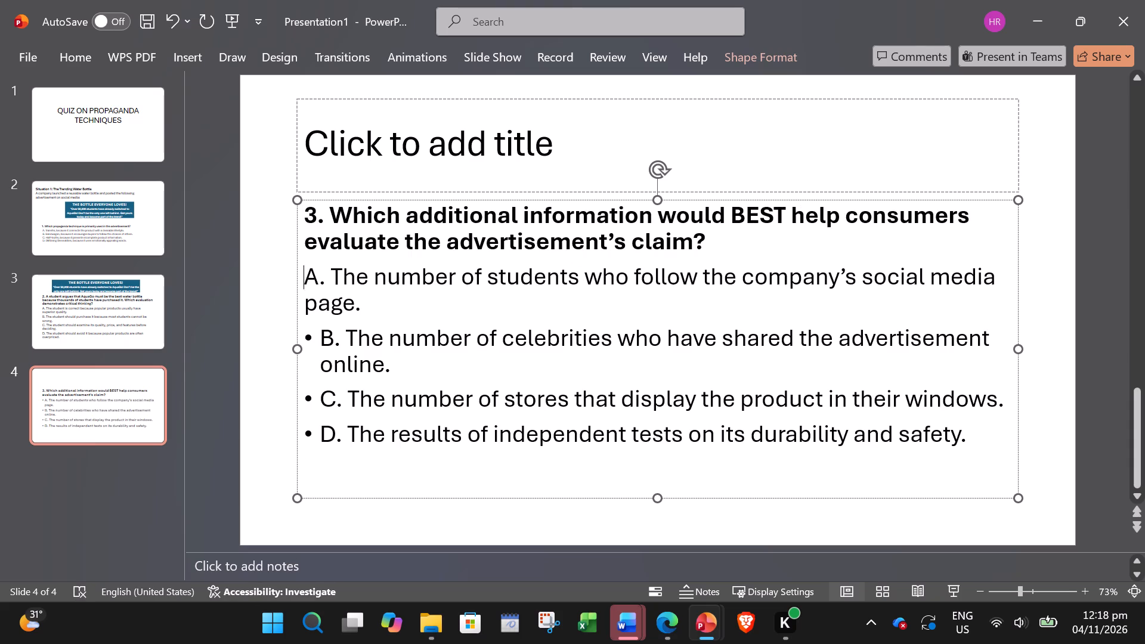
pyautogui.click(320, 340)
pyautogui.press('BackSpace')
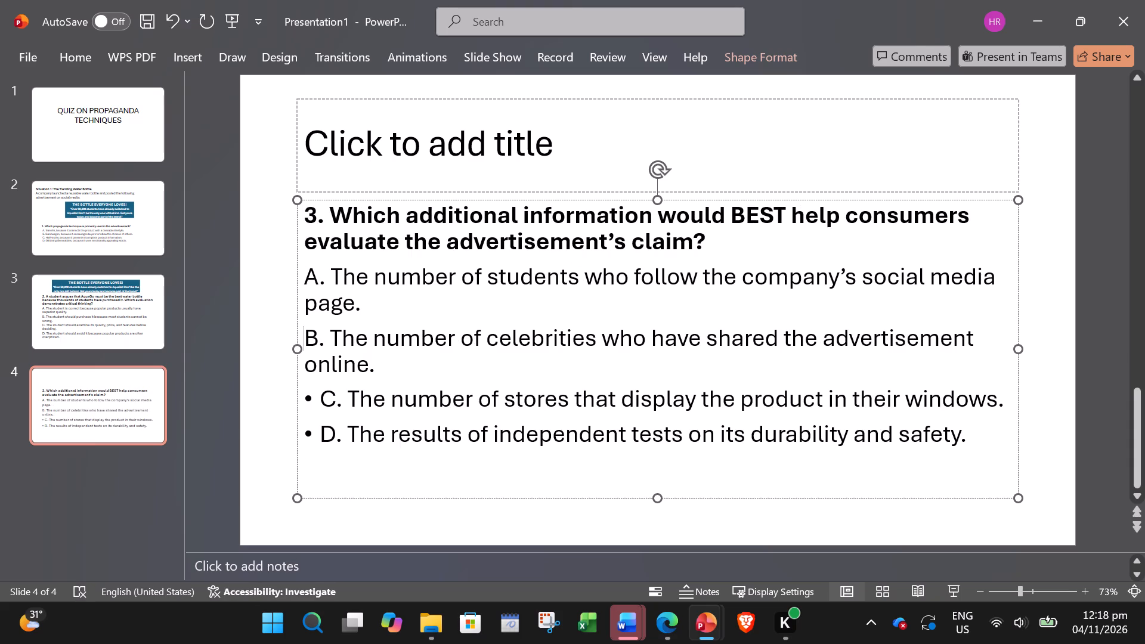
pyautogui.click(317, 396)
pyautogui.press('BackSpace')
pyautogui.click(320, 434)
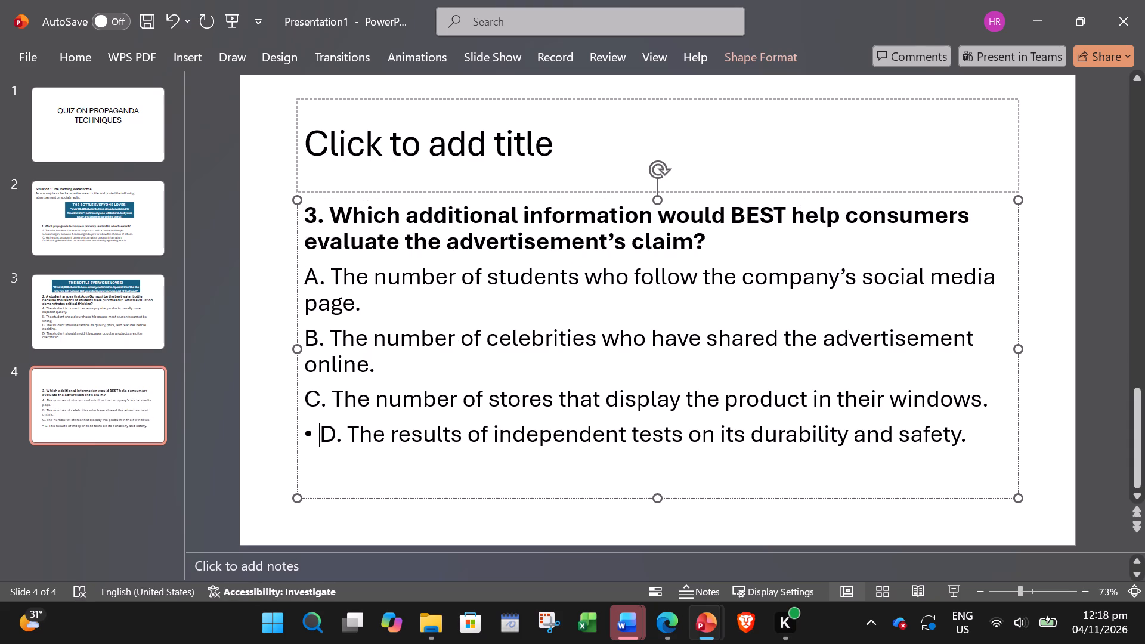
pyautogui.press('BackSpace')
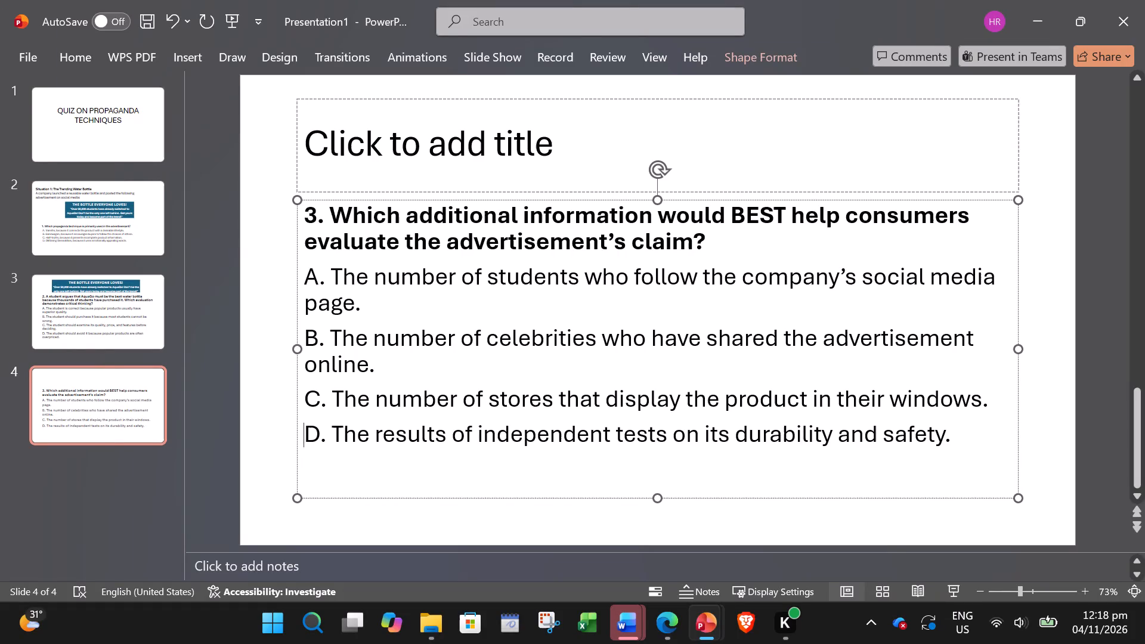
# Delete the empty title placeholder from slide 4.
pyautogui.click(424, 97)
pyautogui.press('BackSpace')
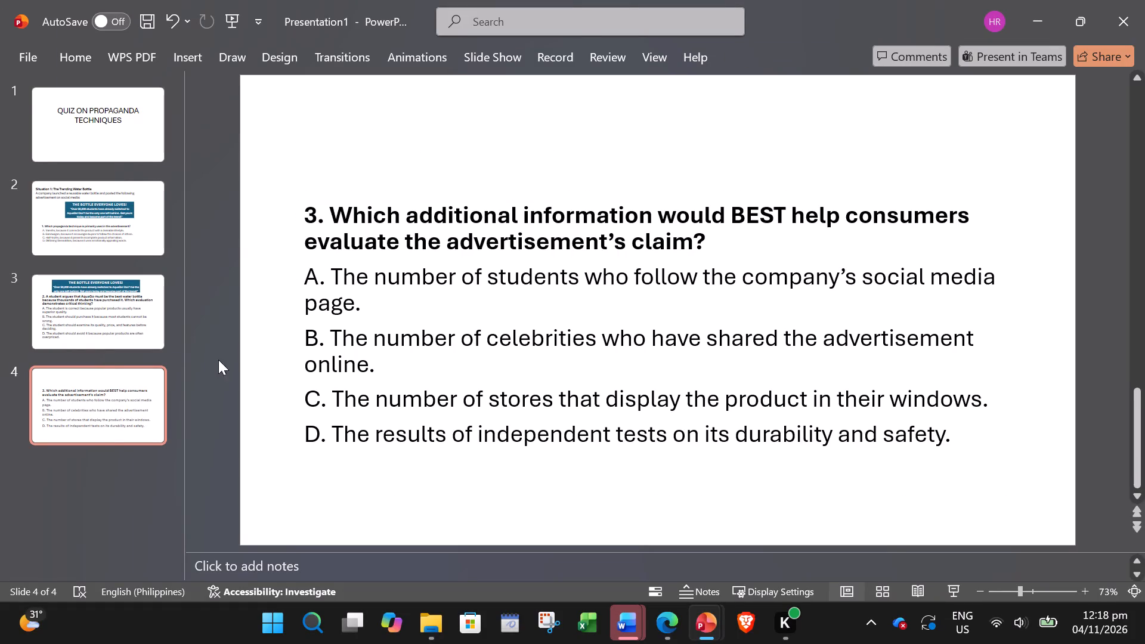
# Add a new slide after slide 4.
pyautogui.click(157, 400)
pyautogui.press('Return')
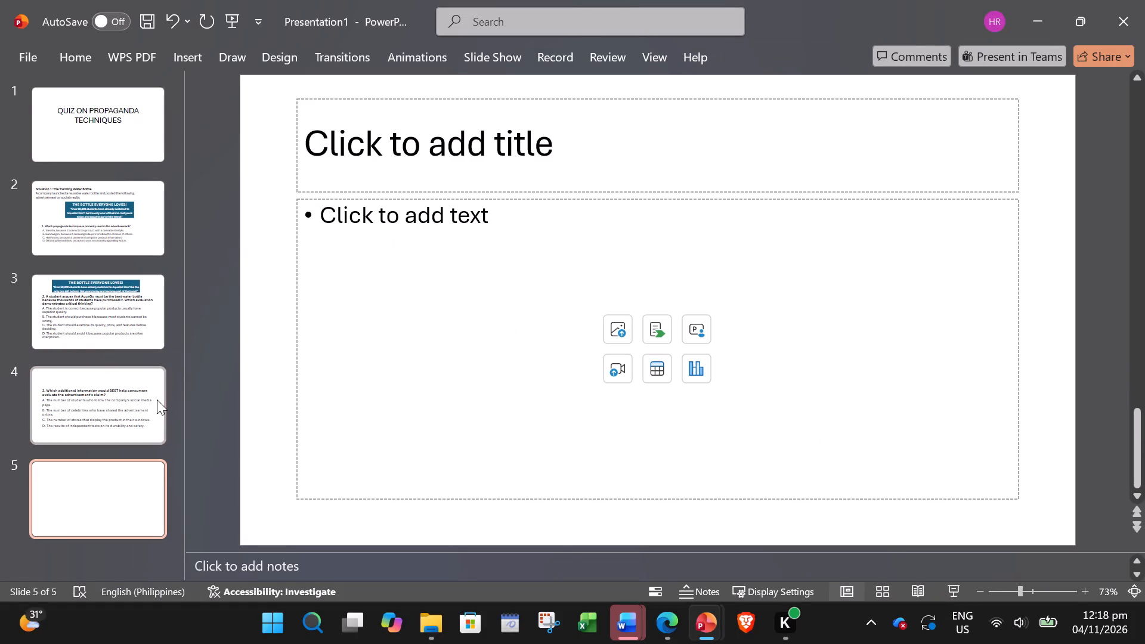
# Switch to the English_8_Propaganda_Techniques_Assessment (1) Word document and copy the Situation 2 heading, introduction and "A BRIGHTER TOMORROW!" banner.
pyautogui.click(700, 608)
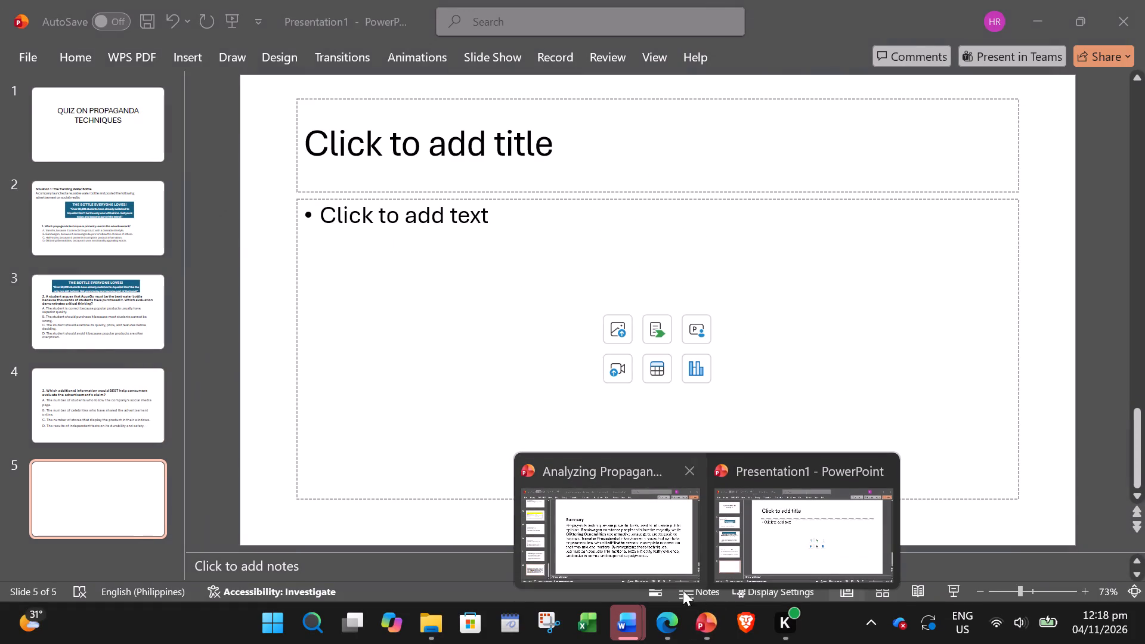
pyautogui.click(630, 624)
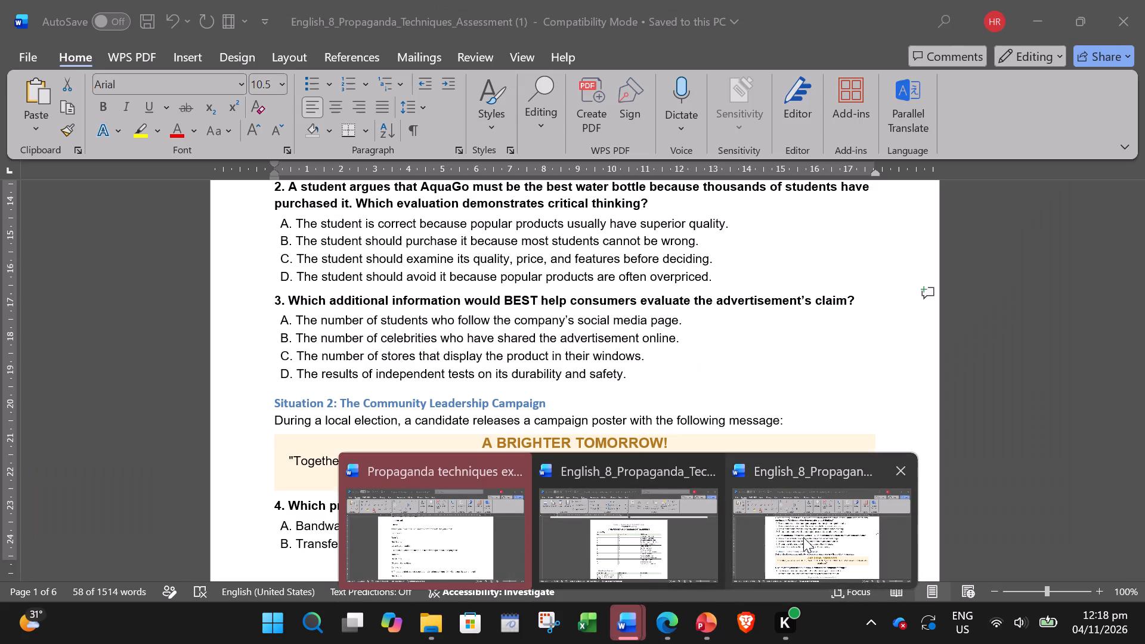
pyautogui.click(804, 537)
pyautogui.scroll(-1, 692, 420)
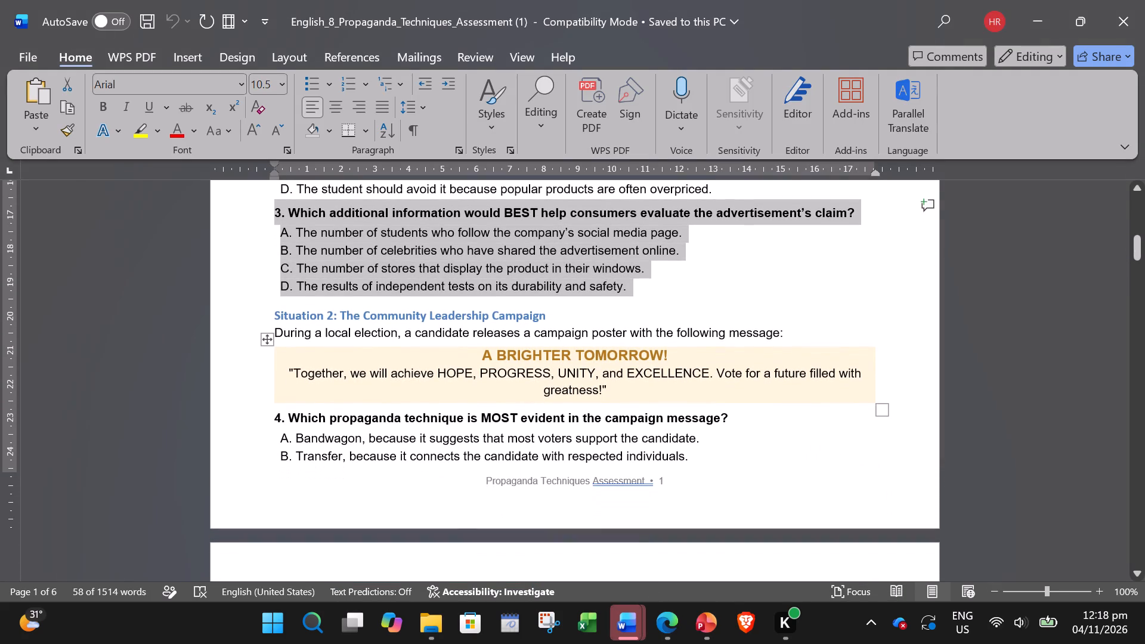
pyautogui.moveTo(276, 312); pyautogui.dragTo(796, 392)
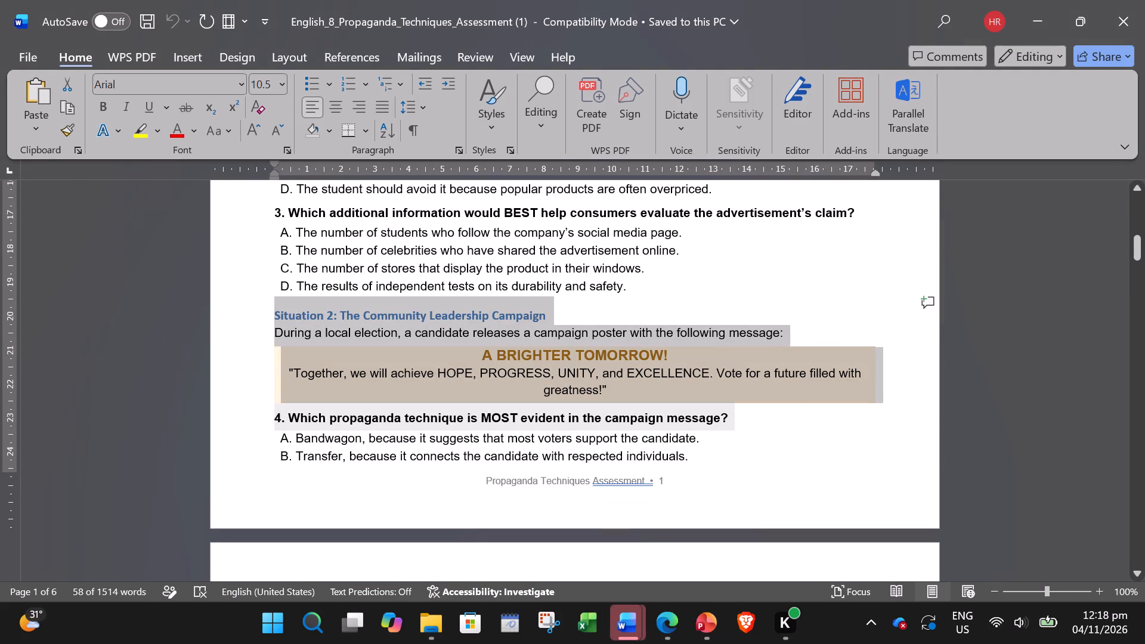
pyautogui.moveTo(796, 392); pyautogui.dragTo(796, 392)
pyautogui.hotkey('ctrl', 'c')
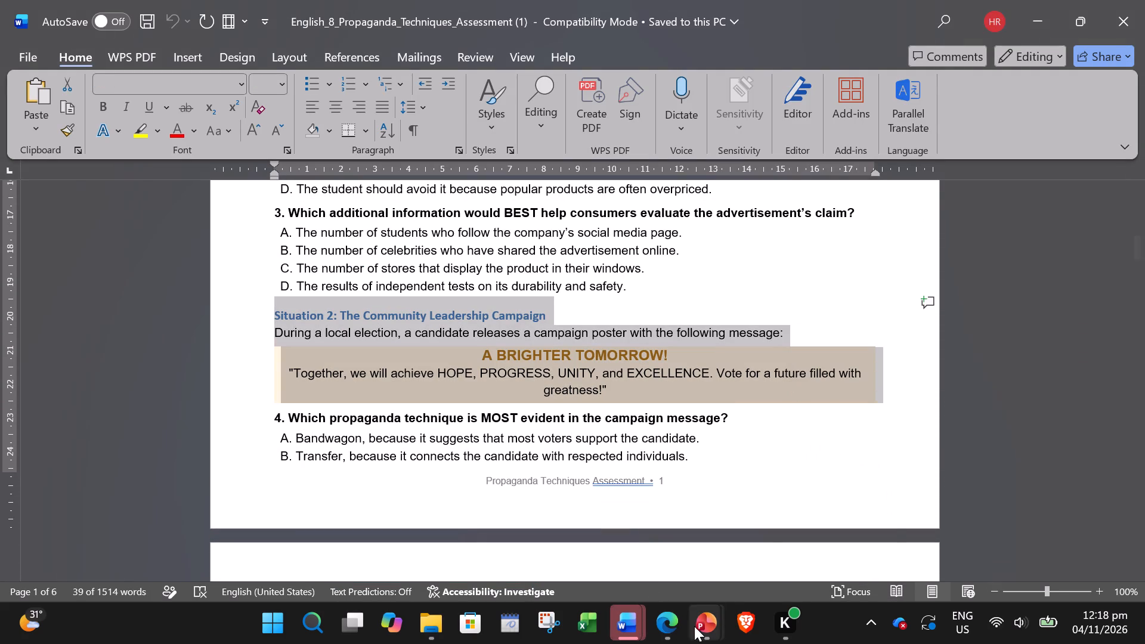
# Switch to Presentation1 in PowerPoint, paste the copied Situation 2 text and banner onto slide 5, and shift them up toward the slide's left side.
pyautogui.click(694, 626)
pyautogui.click(797, 496)
pyautogui.click(691, 290)
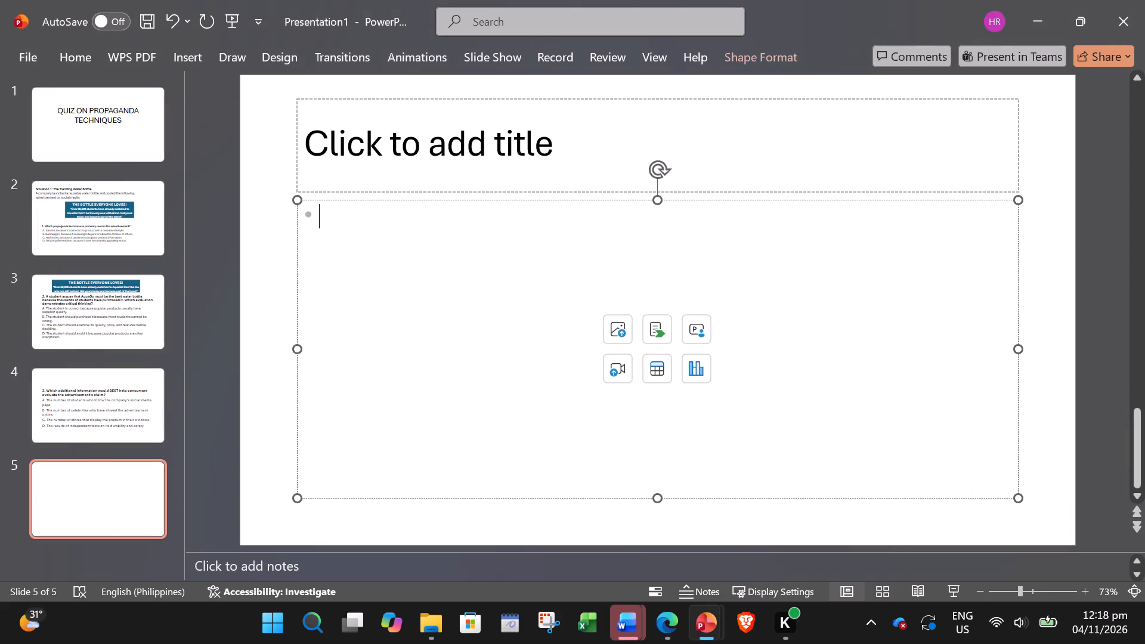
pyautogui.press('BackSpace')
pyautogui.hotkey('ctrl', 'v')
pyautogui.moveTo(597, 243); pyautogui.dragTo(503, 178)
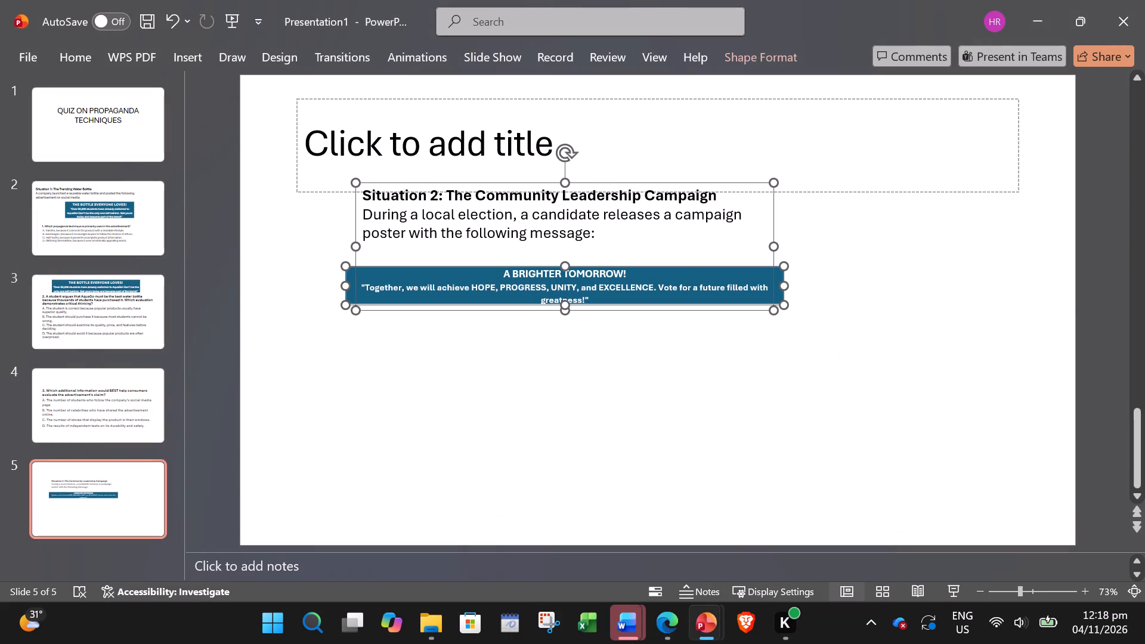
# Delete the empty title placeholder from slide 5.
pyautogui.click(487, 100)
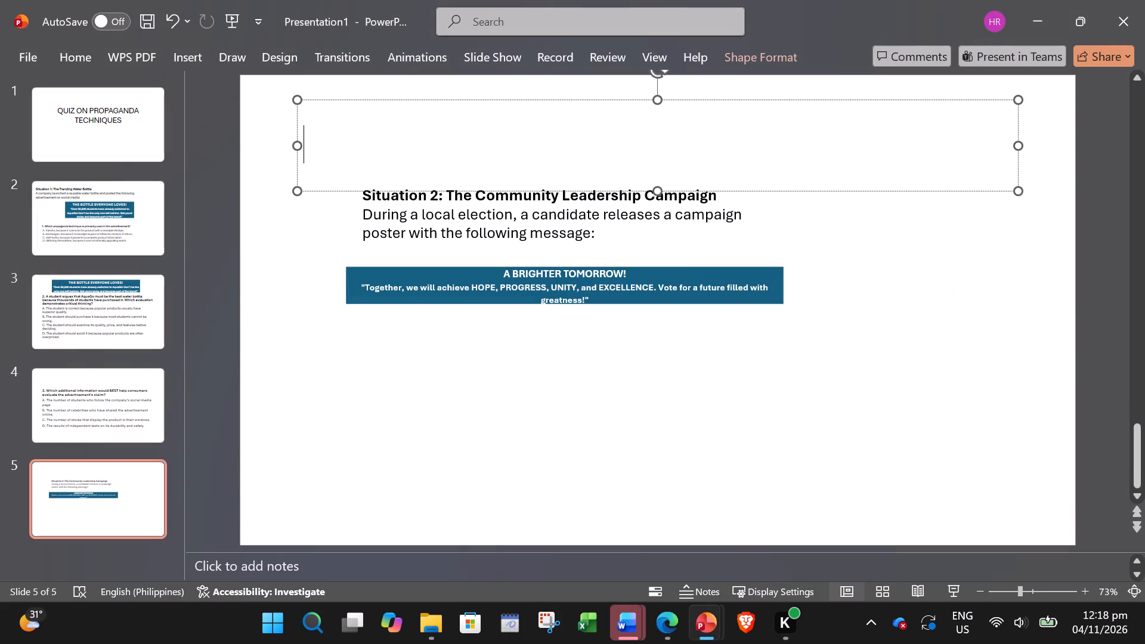
pyautogui.click(487, 100)
pyautogui.press('BackSpace')
# Move the Situation 2 text box alone up and toward the slide's left edge, clear of the banner.
pyautogui.click(515, 197)
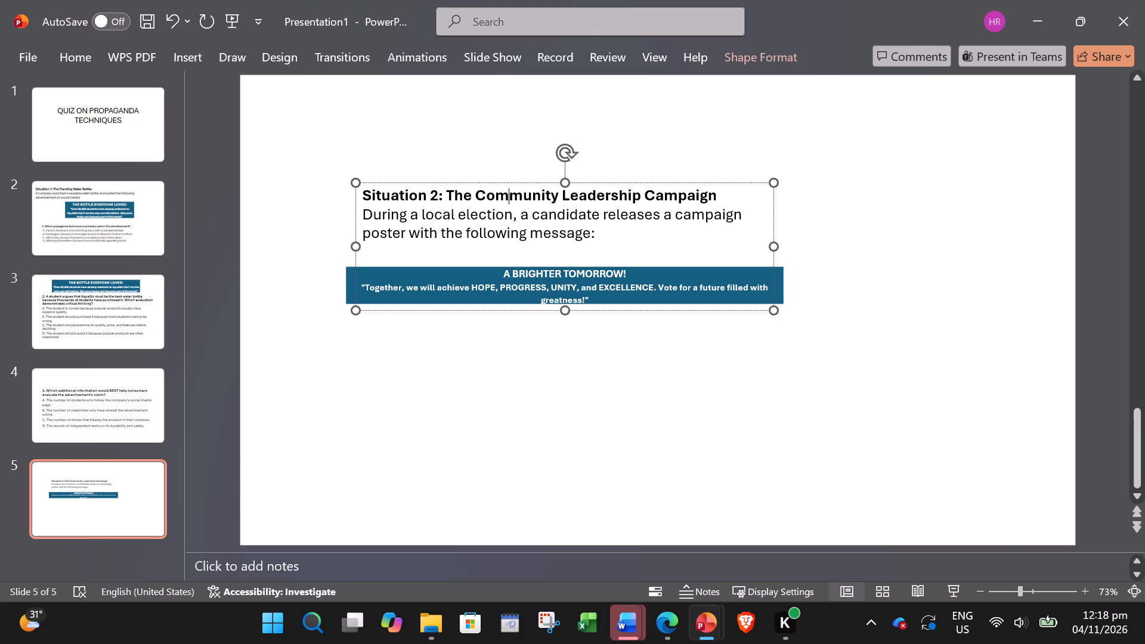
pyautogui.moveTo(493, 185); pyautogui.dragTo(420, 129)
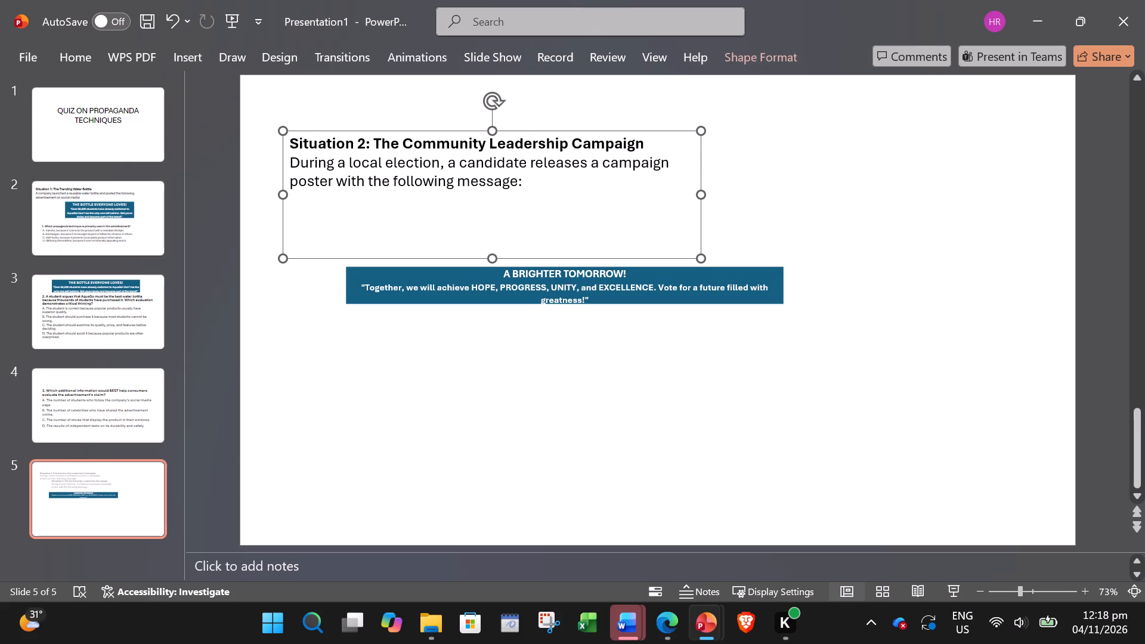
# Enlarge the Situation 2 heading and introduction by two font size steps and widen their text box across most of the slide.
pyautogui.click(437, 156)
pyautogui.hotkey('ctrl', 'a')
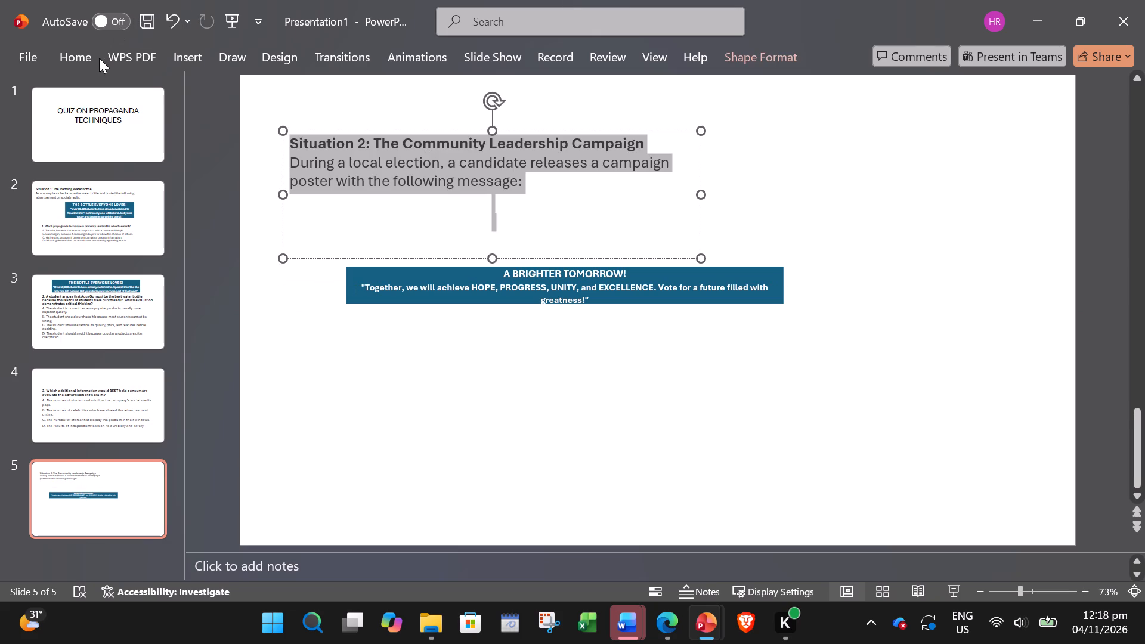
pyautogui.click(95, 57)
pyautogui.doubleClick(322, 128)
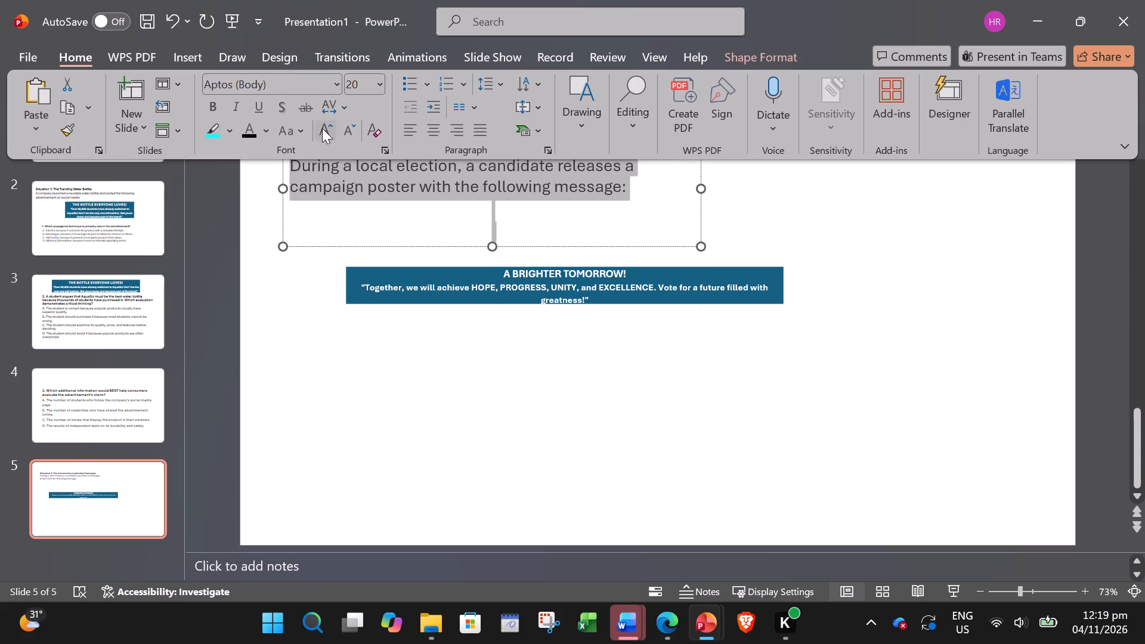
pyautogui.click(701, 231)
pyautogui.moveTo(700, 223); pyautogui.dragTo(966, 140)
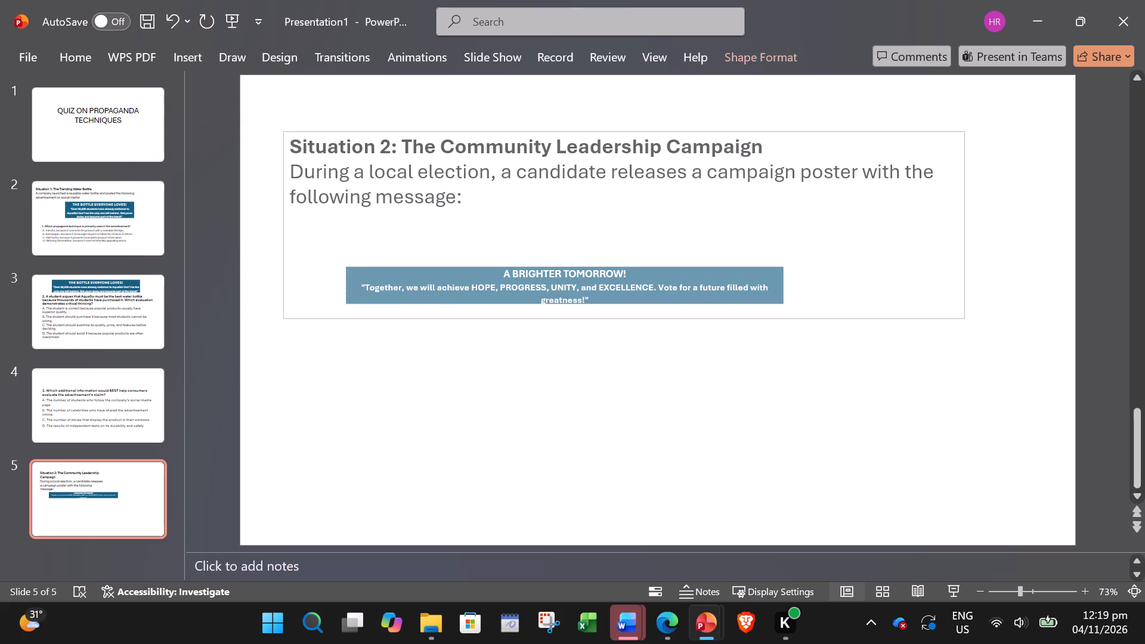
pyautogui.moveTo(966, 140); pyautogui.dragTo(967, 140)
# Enlarge all the text in the "A BRIGHTER TOMORROW!" banner by five font size steps.
pyautogui.click(704, 282)
pyautogui.hotkey('ctrl', 'a')
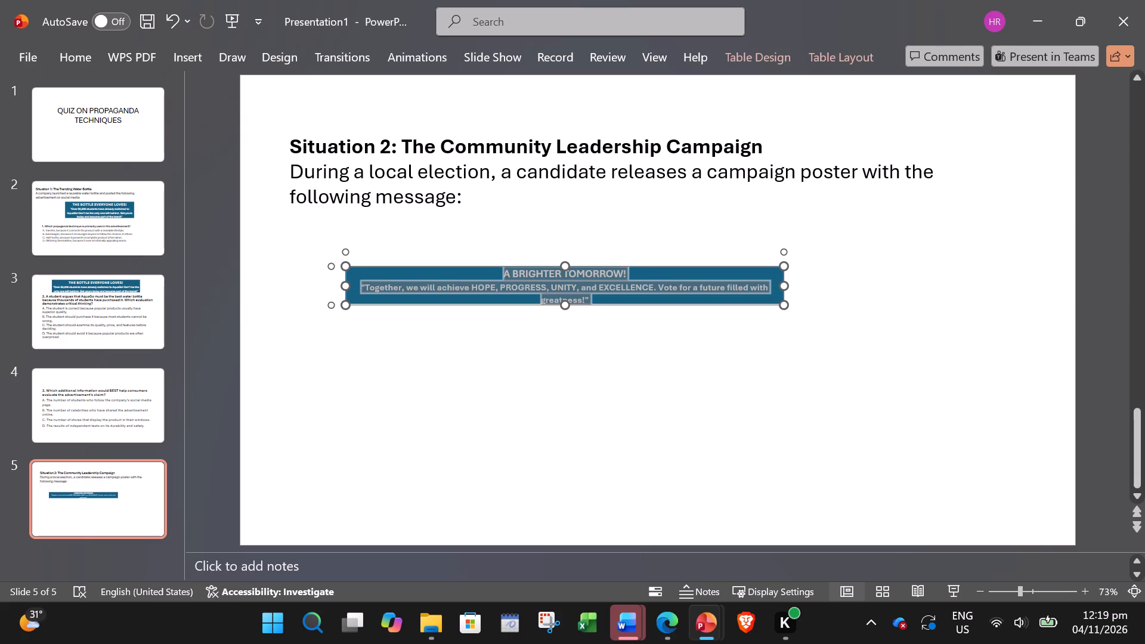
pyautogui.click(67, 61)
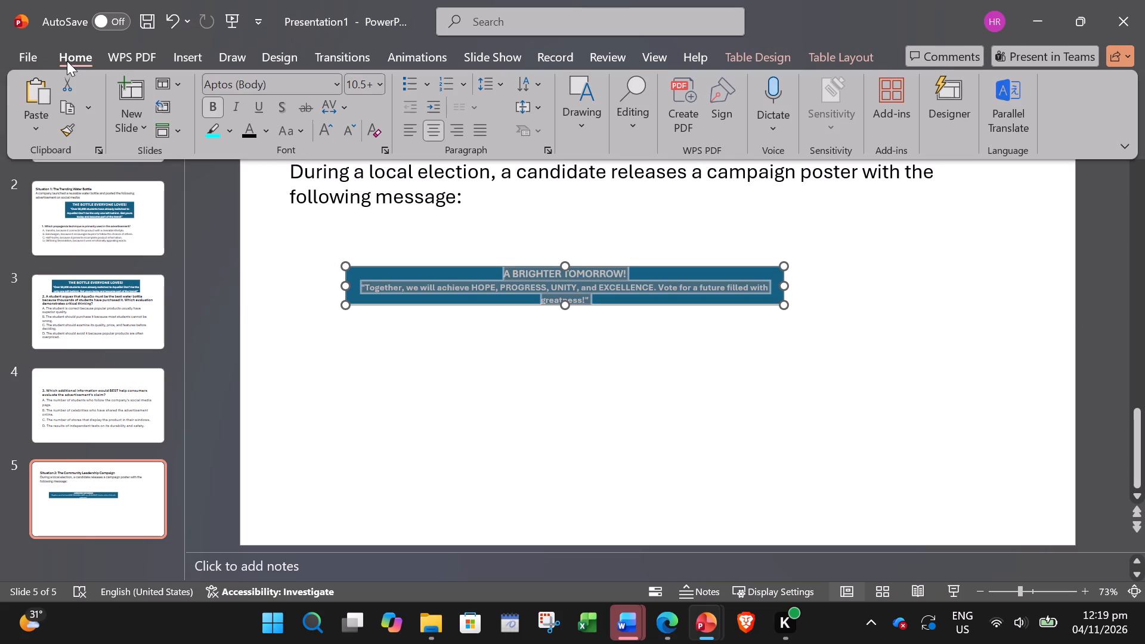
pyautogui.tripleClick(324, 123)
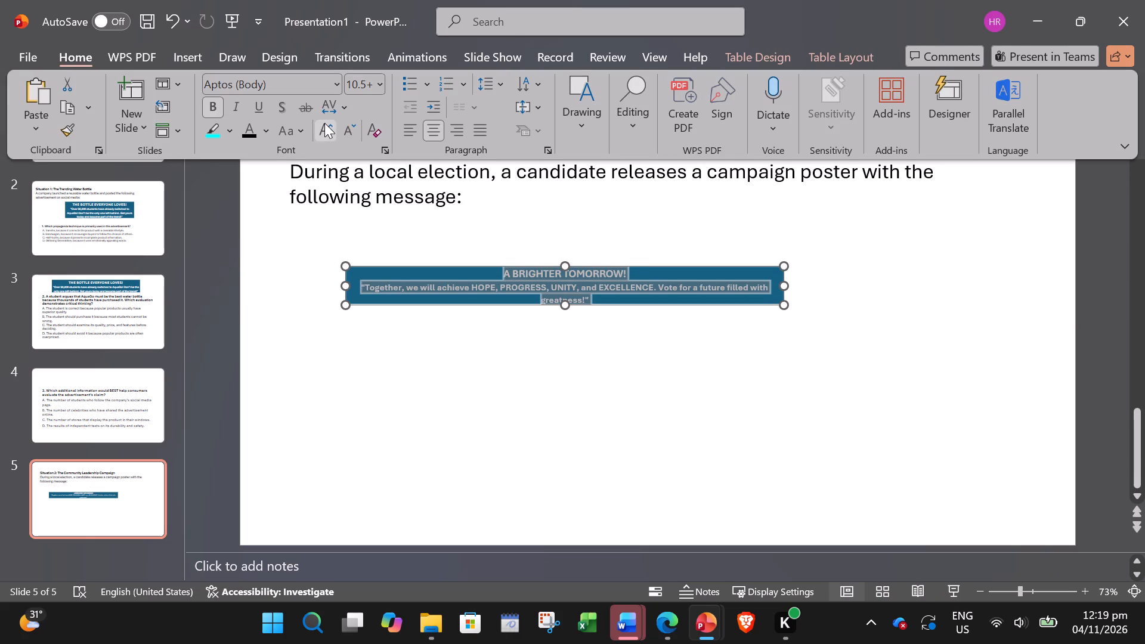
pyautogui.doubleClick(324, 123)
# Widen the "A BRIGHTER TOMORROW!" banner to nearly the width of the introduction and move it up directly beneath that text.
pyautogui.rightClick(863, 362)
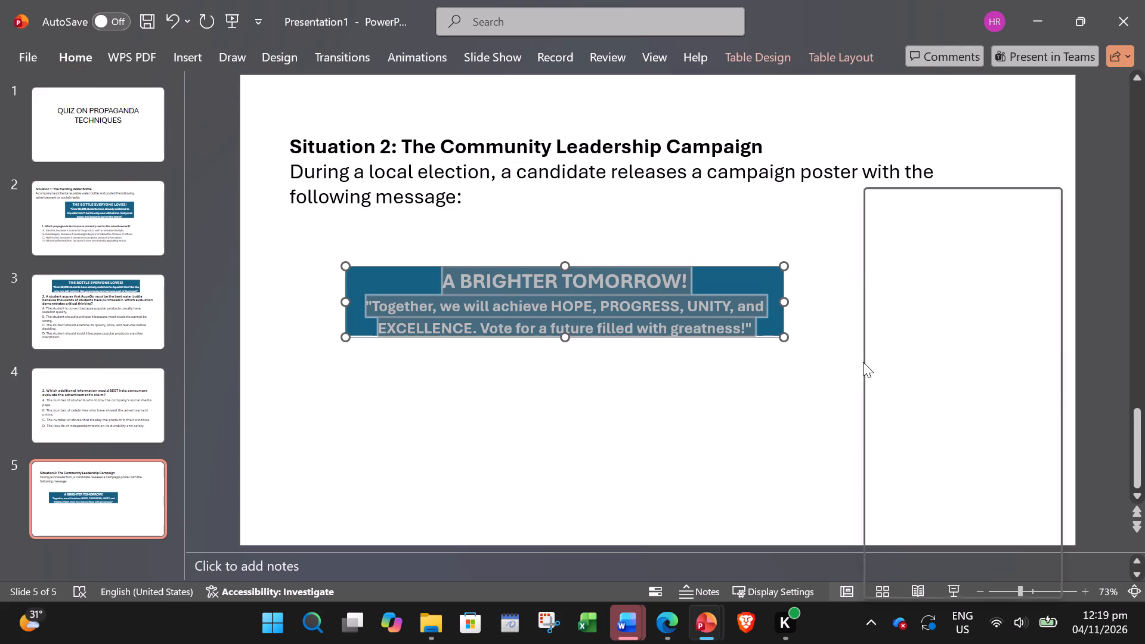
pyautogui.click(747, 308)
pyautogui.click(778, 301)
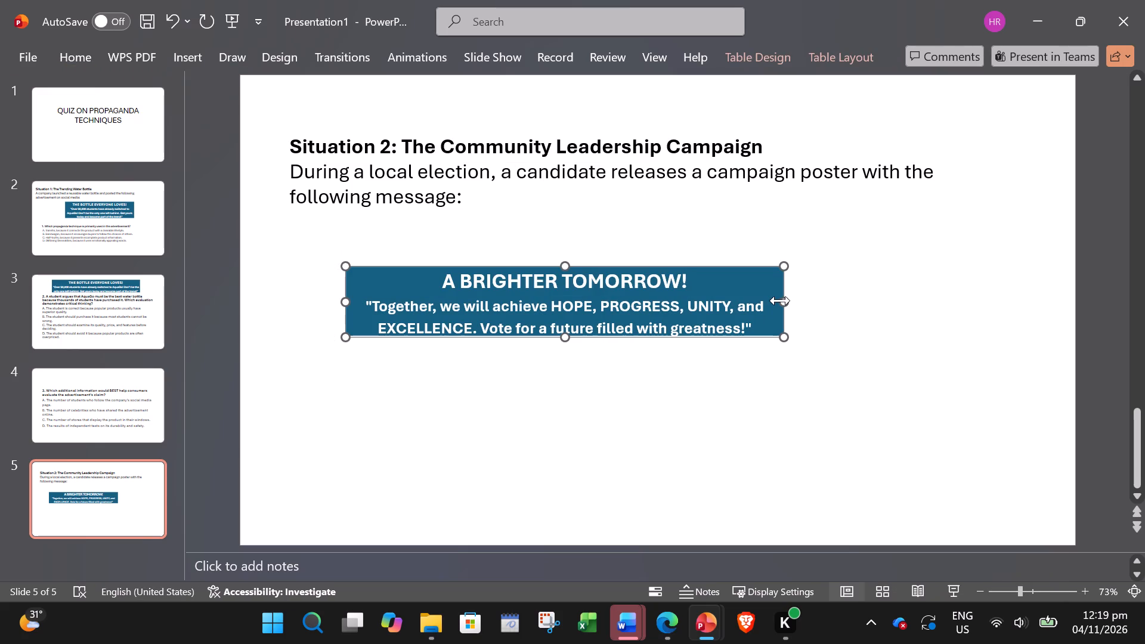
pyautogui.moveTo(780, 301); pyautogui.dragTo(924, 265)
pyautogui.click(777, 268)
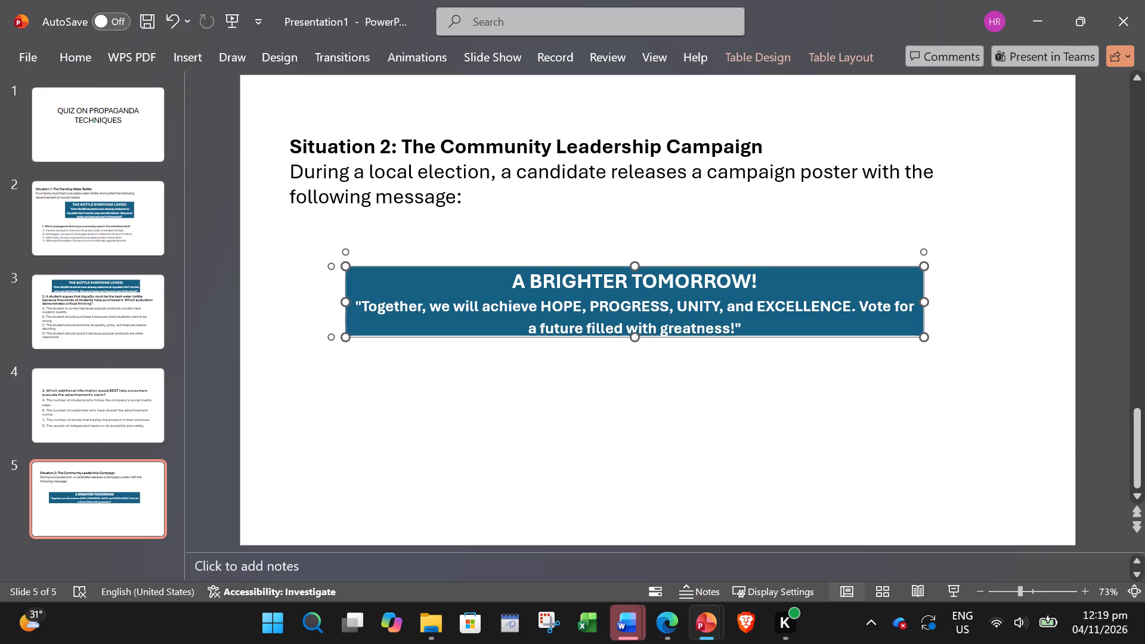
pyautogui.moveTo(777, 265); pyautogui.dragTo(780, 221)
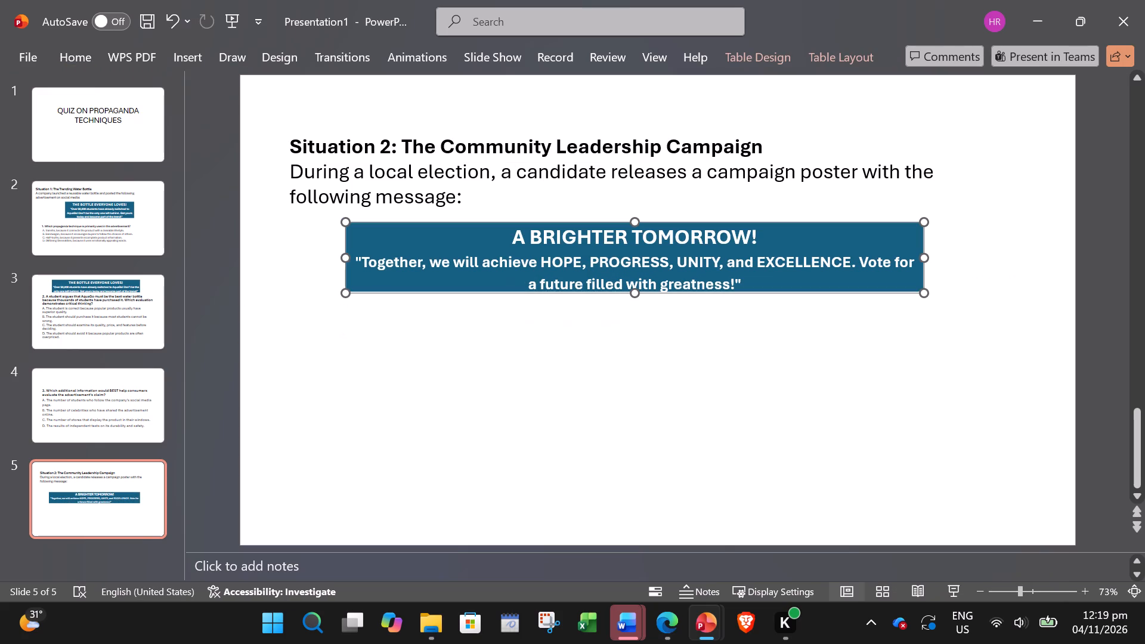
# Switch to the English_8_Propaganda_Techniques_Assessment (1) Word document and copy question 4 with its choices A to D.
pyautogui.click(713, 635)
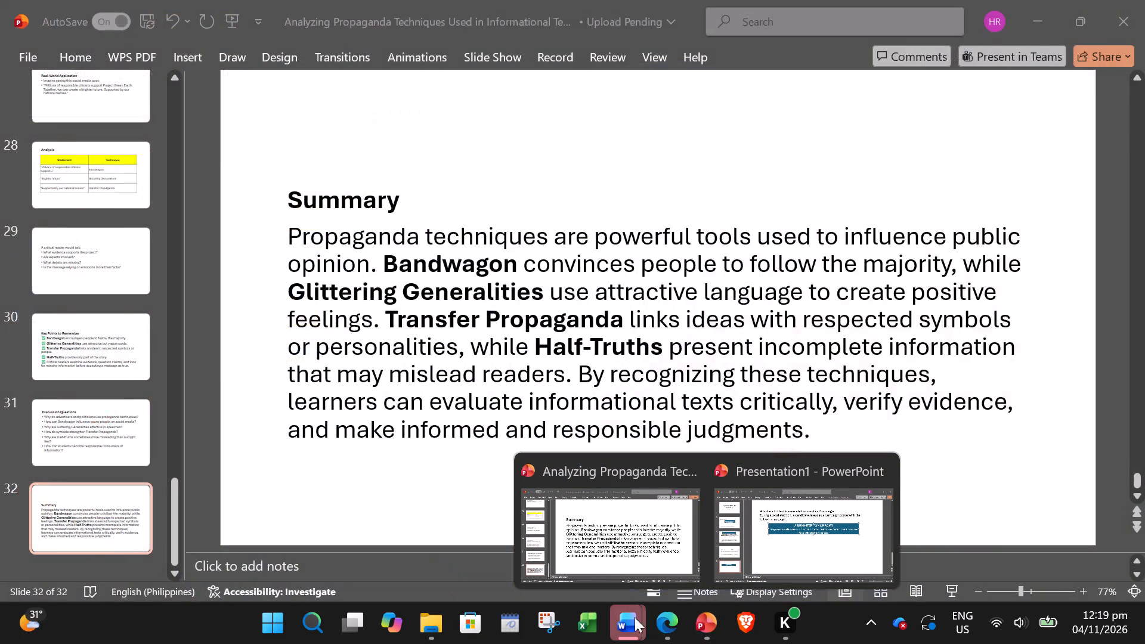
pyautogui.click(638, 618)
pyautogui.click(785, 561)
pyautogui.scroll(-1, 712, 443)
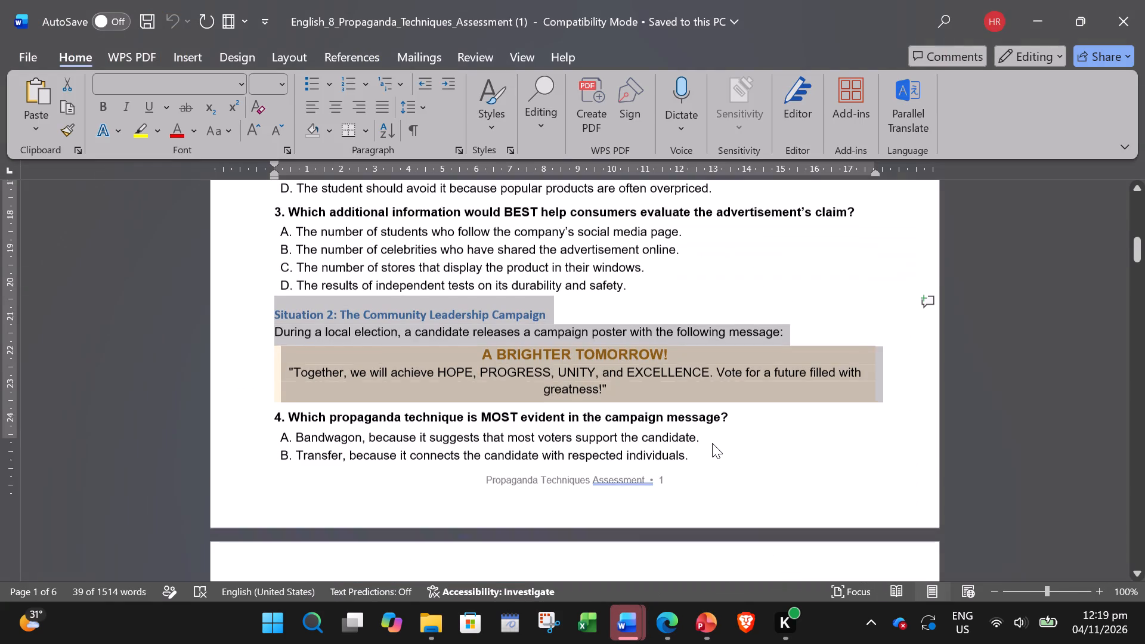
pyautogui.scroll(-1, 712, 443)
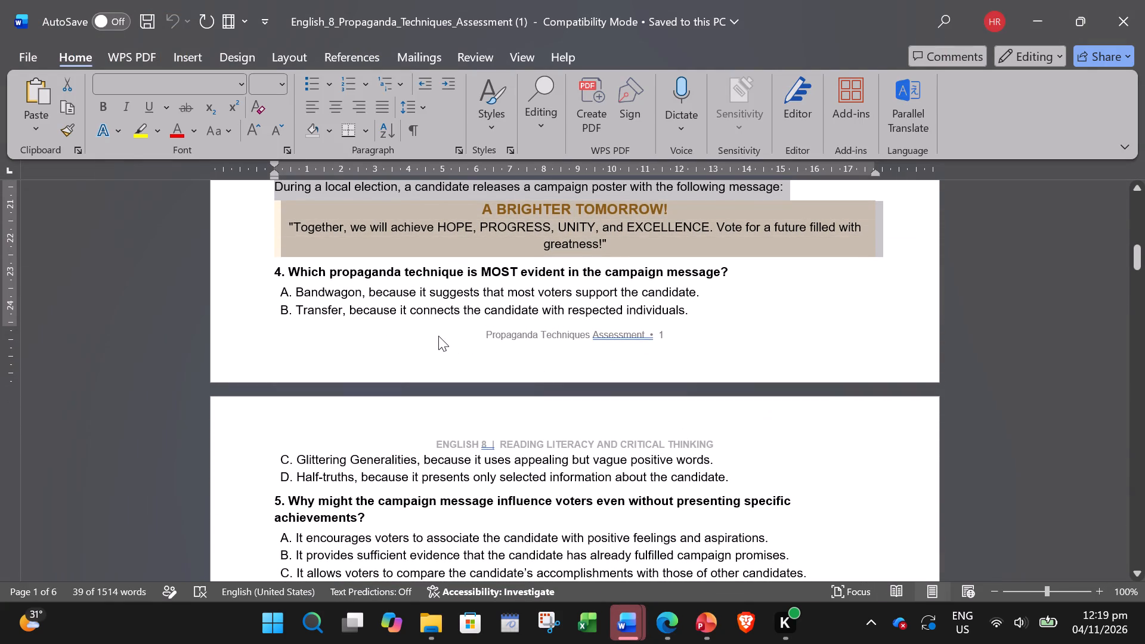
pyautogui.moveTo(268, 271); pyautogui.dragTo(451, 407)
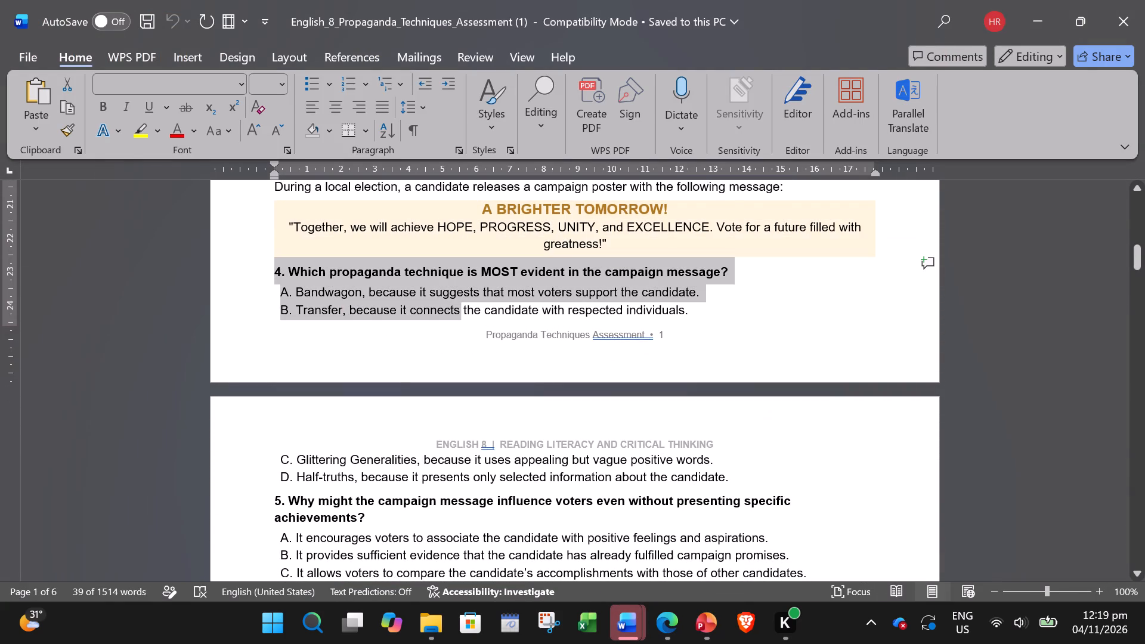
pyautogui.moveTo(451, 407); pyautogui.dragTo(728, 473)
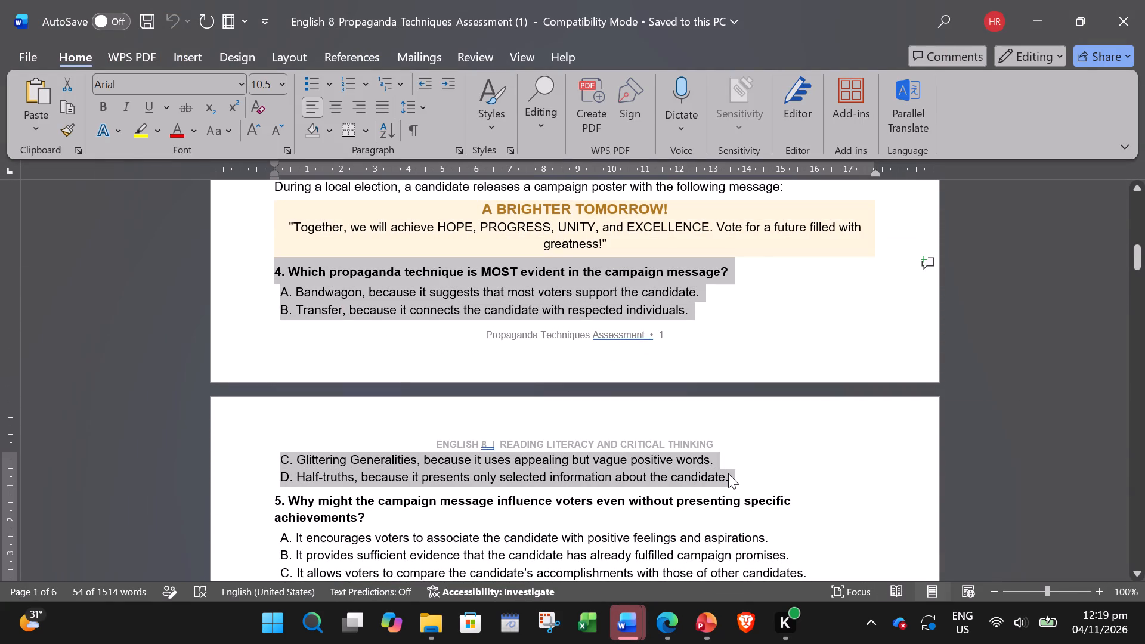
pyautogui.hotkey('ctrl', 'c')
# Switch back to Presentation1 in PowerPoint and paste question 4 with its choices onto slide 5.
pyautogui.click(707, 633)
pyautogui.click(813, 544)
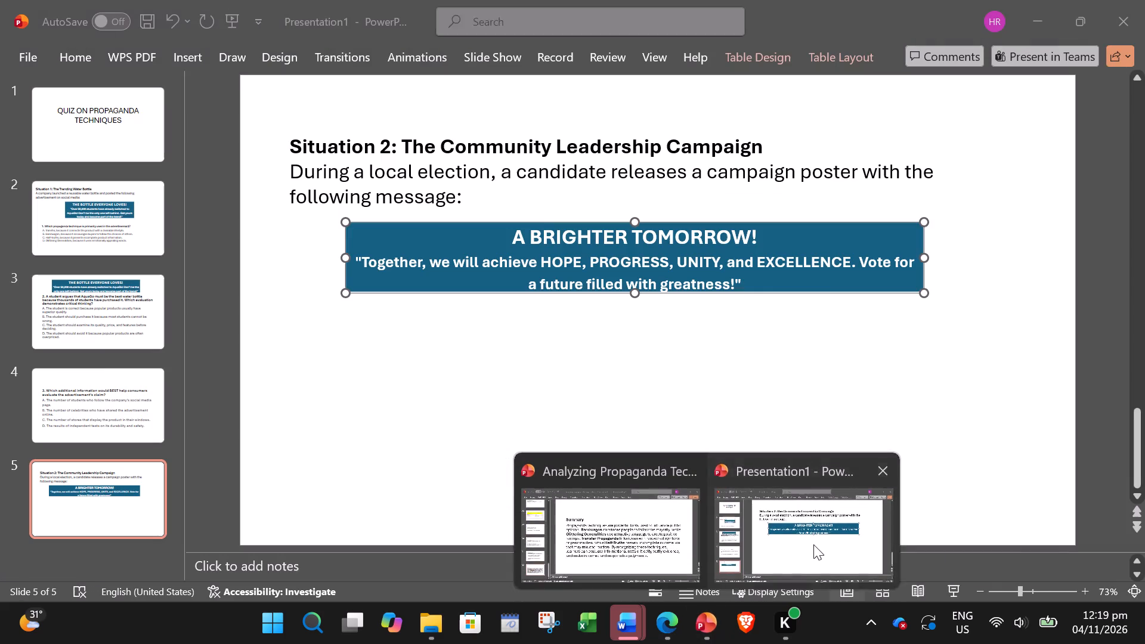
pyautogui.hscroll(-2, 813, 544)
pyautogui.click(519, 368)
pyautogui.hotkey('ctrl', 'v')
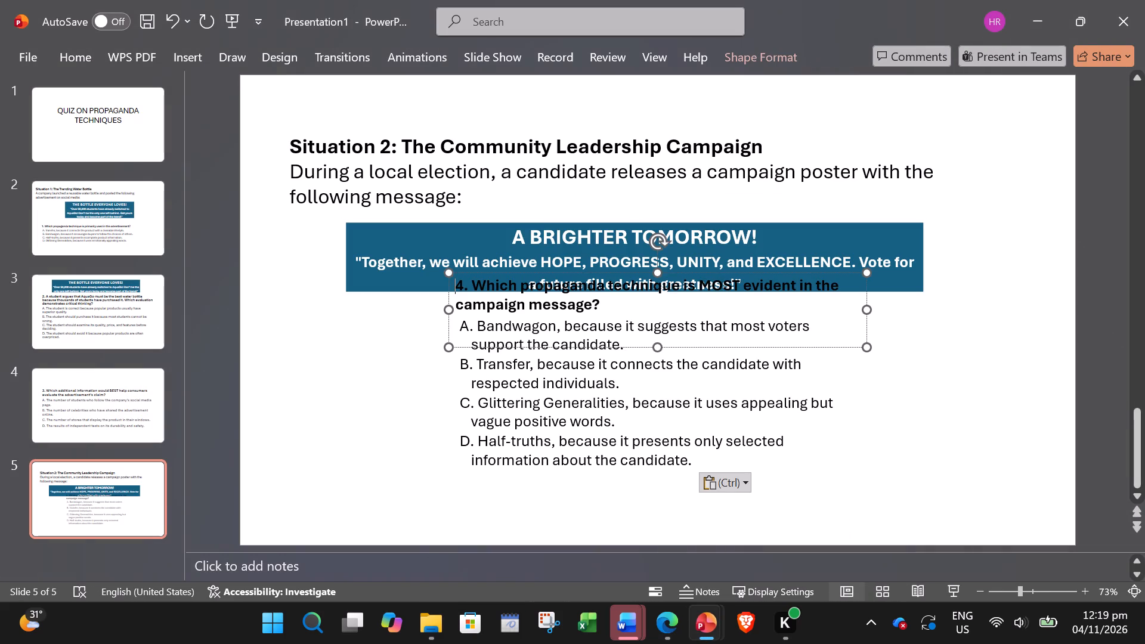
# Widen the question 4 text box so each choice fits on one line and place it below the banner.
pyautogui.moveTo(448, 312); pyautogui.dragTo(342, 333)
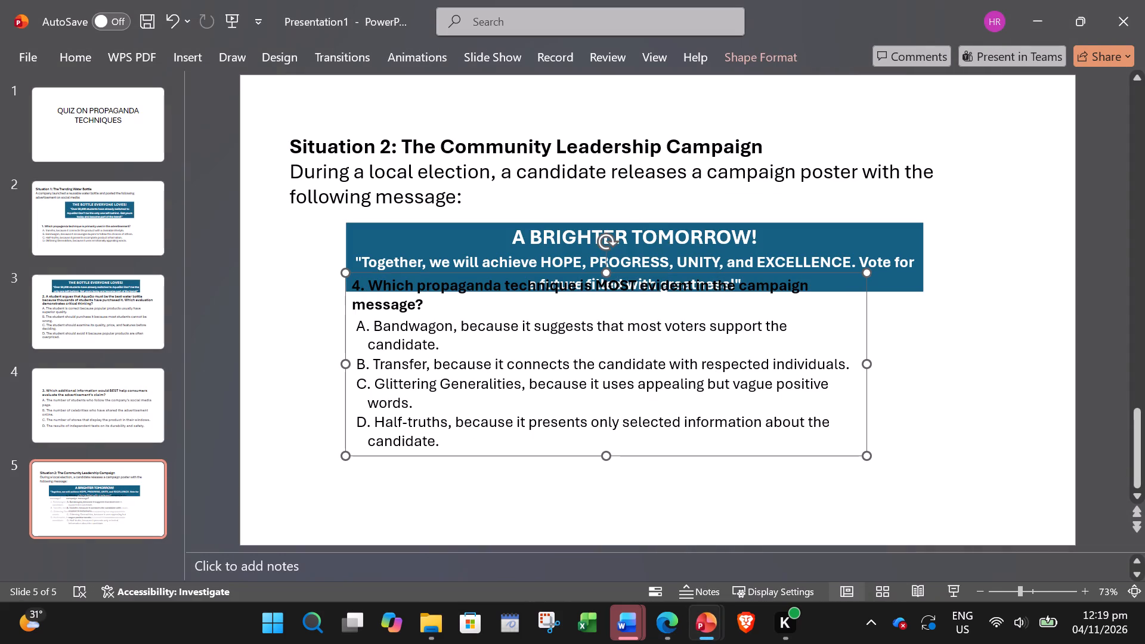
pyautogui.moveTo(360, 271); pyautogui.dragTo(358, 274)
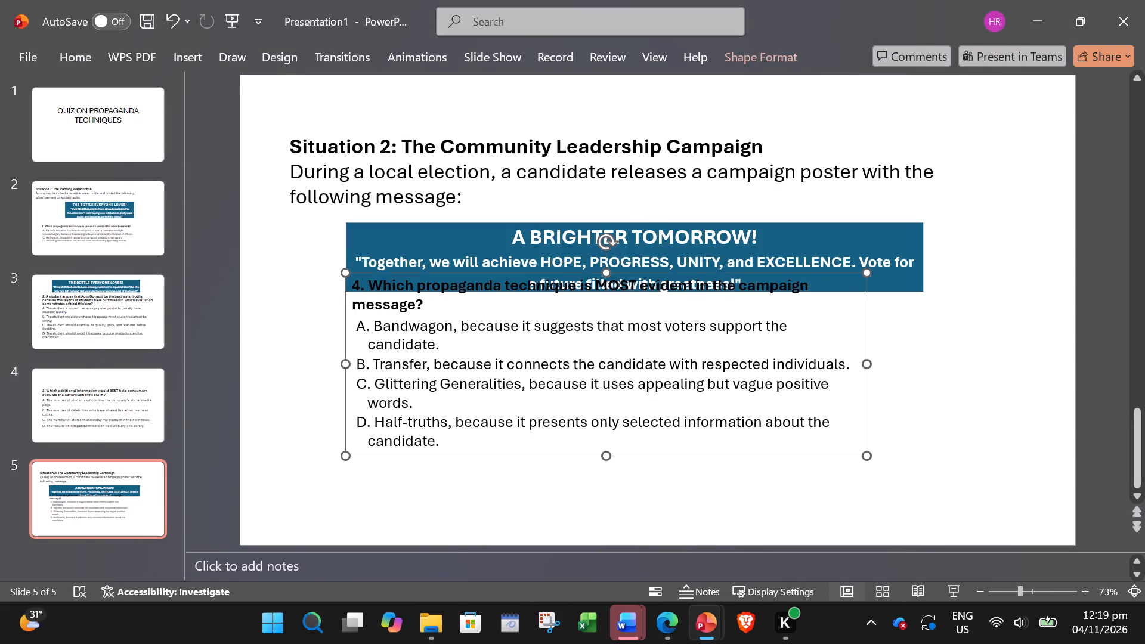
pyautogui.moveTo(358, 274); pyautogui.dragTo(320, 297)
pyautogui.moveTo(828, 394); pyautogui.dragTo(997, 401)
pyautogui.moveTo(818, 301); pyautogui.dragTo(818, 308)
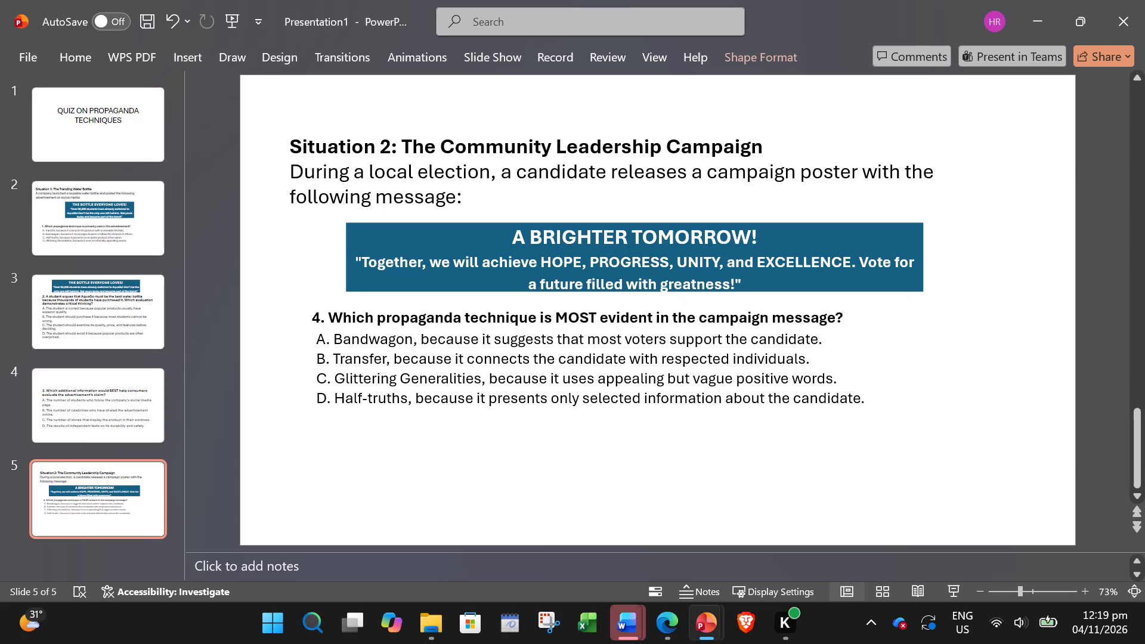
pyautogui.moveTo(818, 308); pyautogui.dragTo(817, 315)
# Set the font size of question 4 and its choices to 20.
pyautogui.click(663, 400)
pyautogui.hotkey('ctrl', 'a')
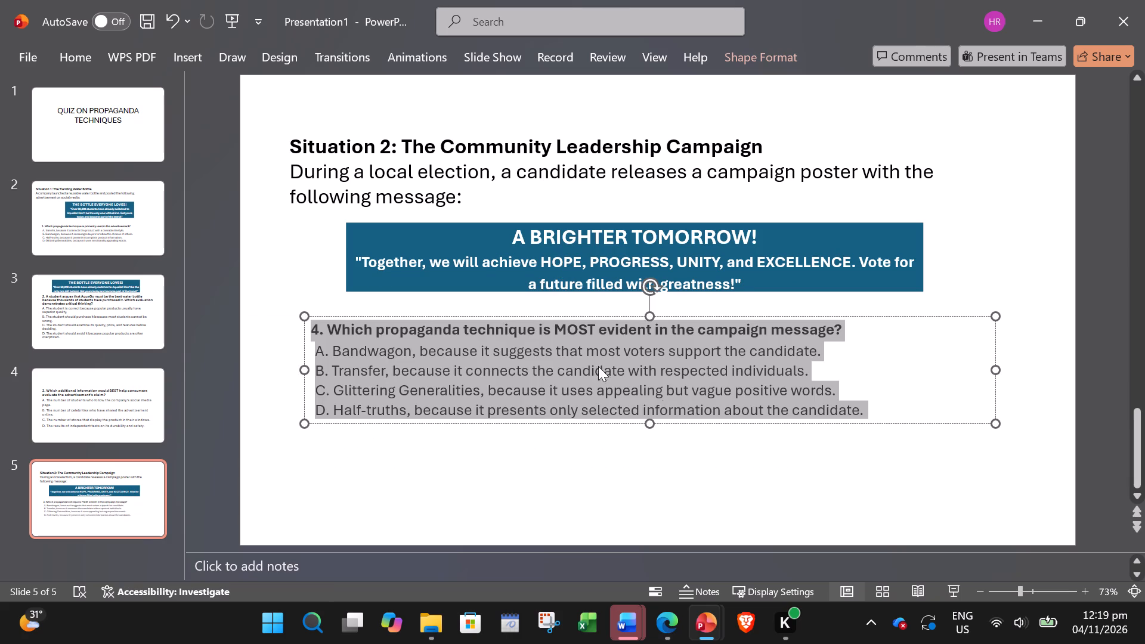
pyautogui.click(89, 57)
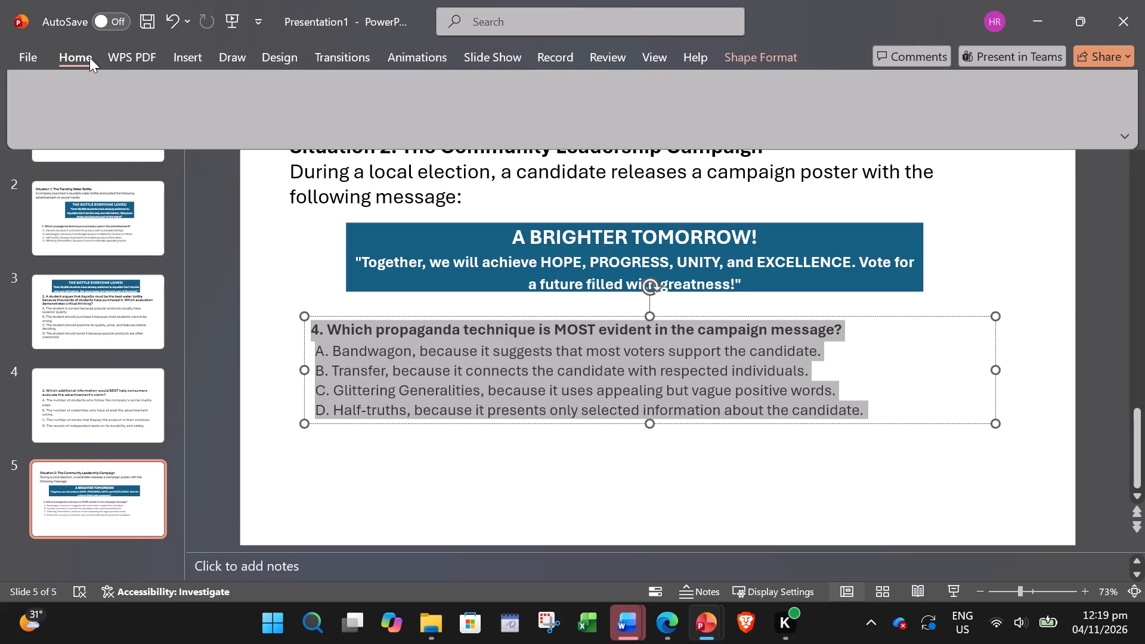
pyautogui.click(327, 125)
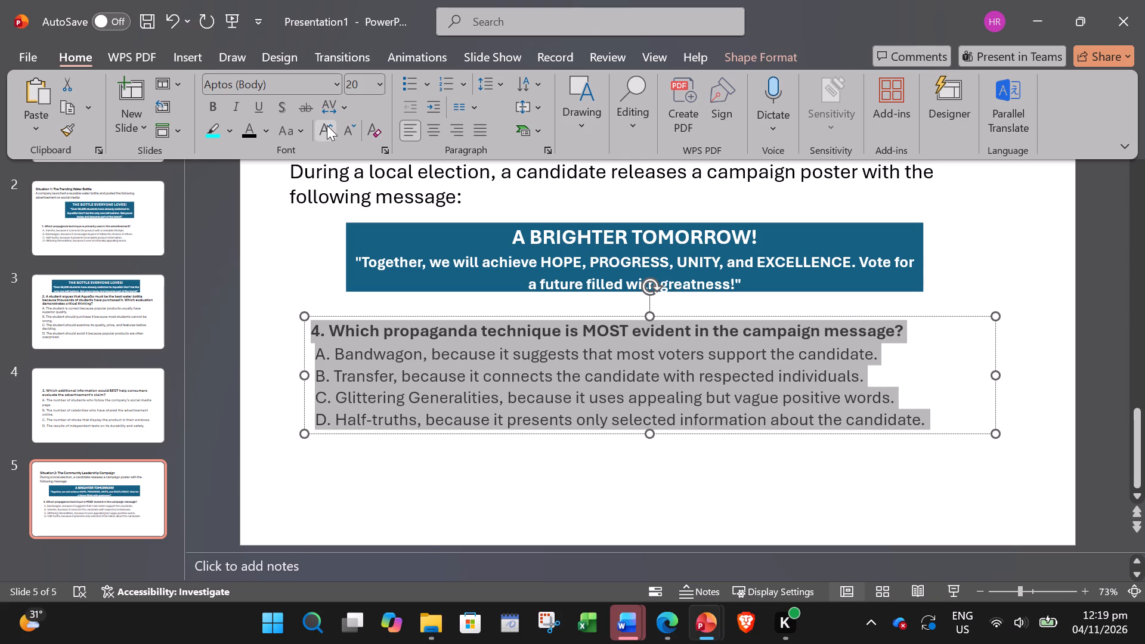
pyautogui.click(327, 125)
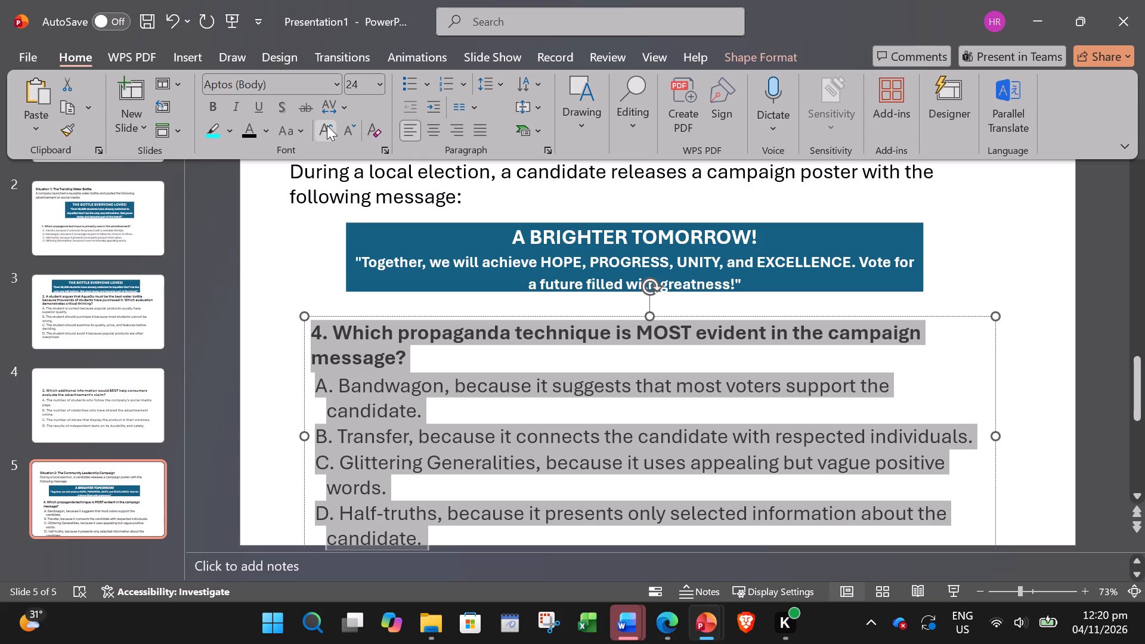
pyautogui.click(344, 129)
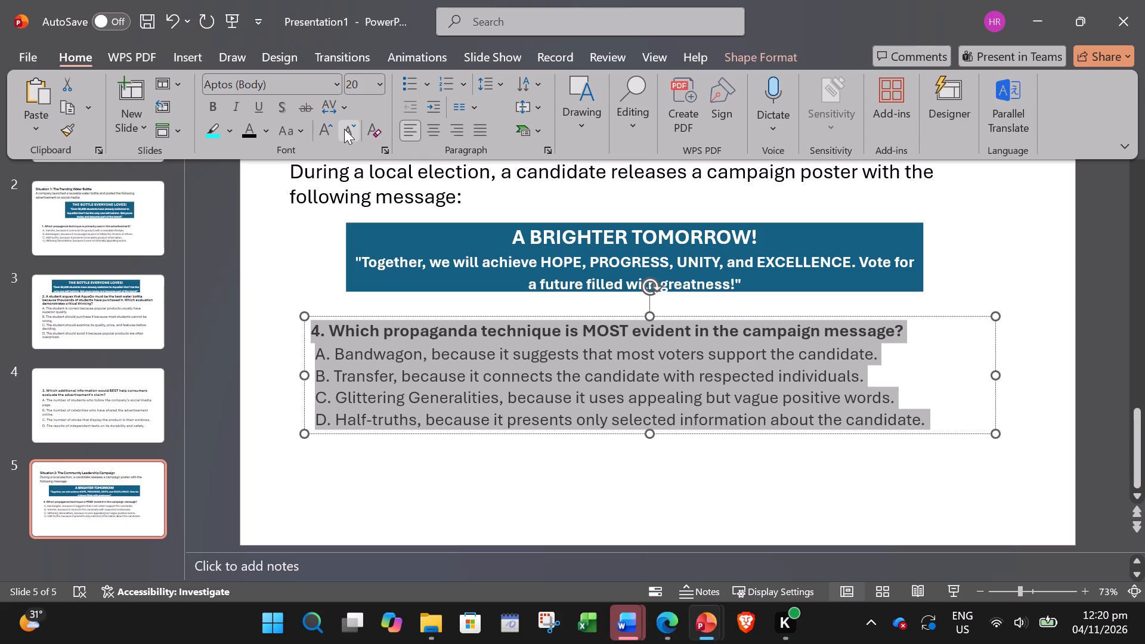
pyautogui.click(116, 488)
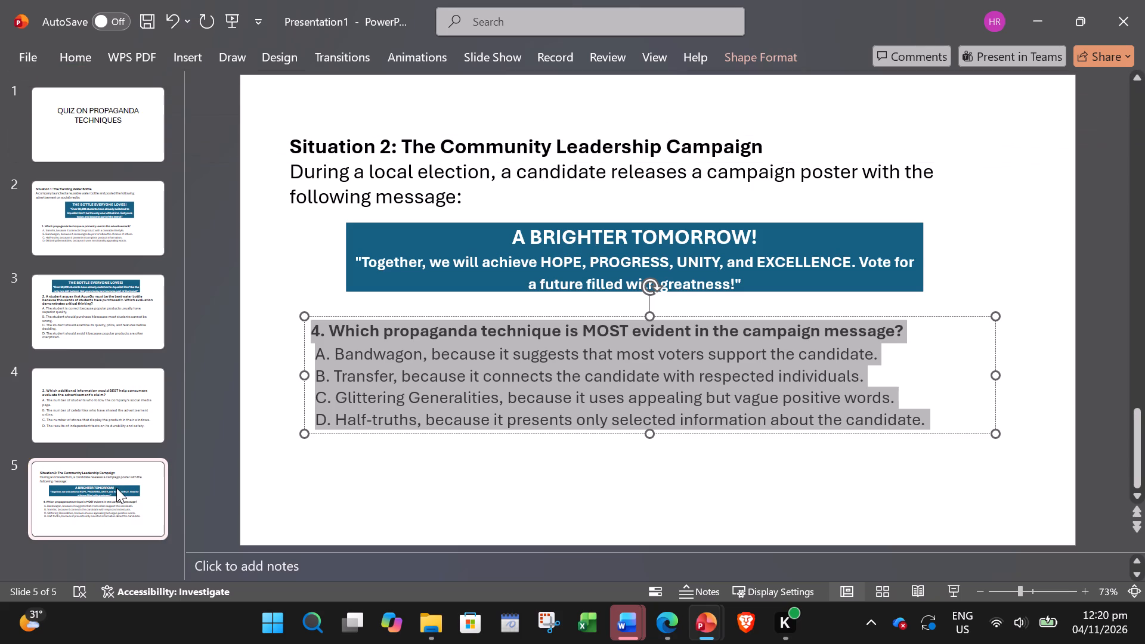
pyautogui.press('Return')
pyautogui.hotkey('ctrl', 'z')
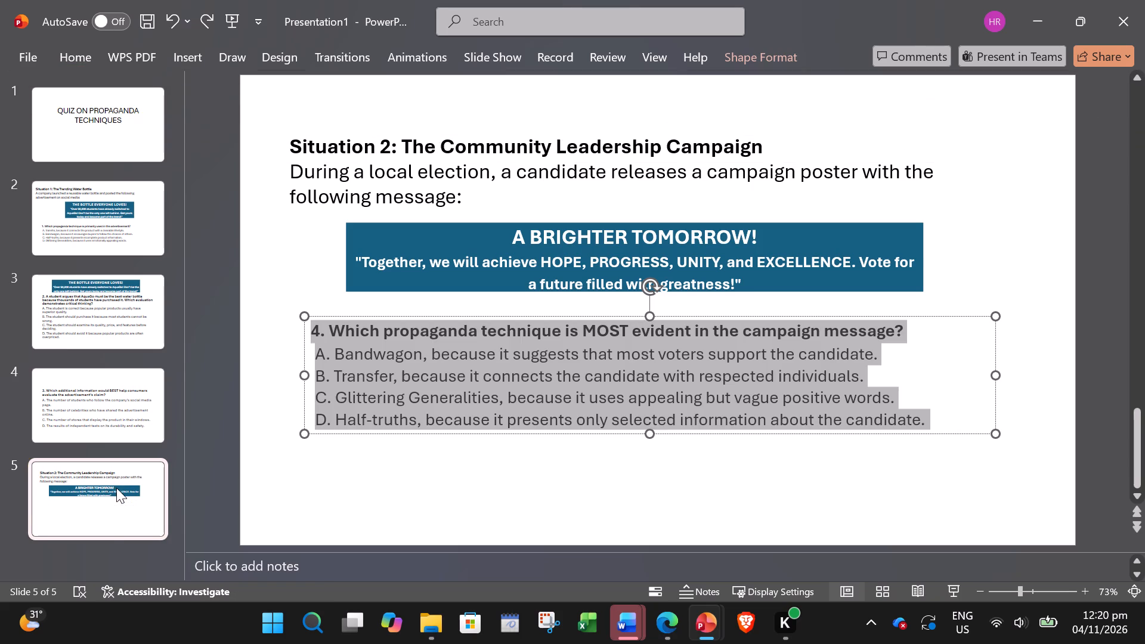
# Add a new slide after slide 5.
pyautogui.click(86, 507)
pyautogui.press('Return')
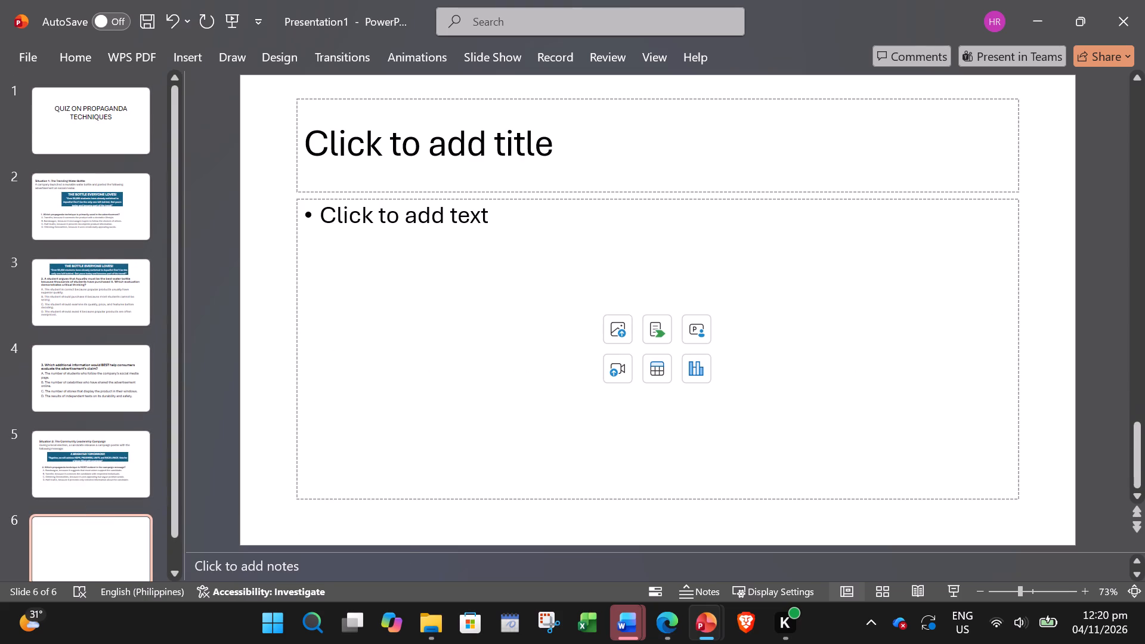
# Switch to the English 8 assessment in Word and copy question 5 with its choices A to D.
pyautogui.click(703, 633)
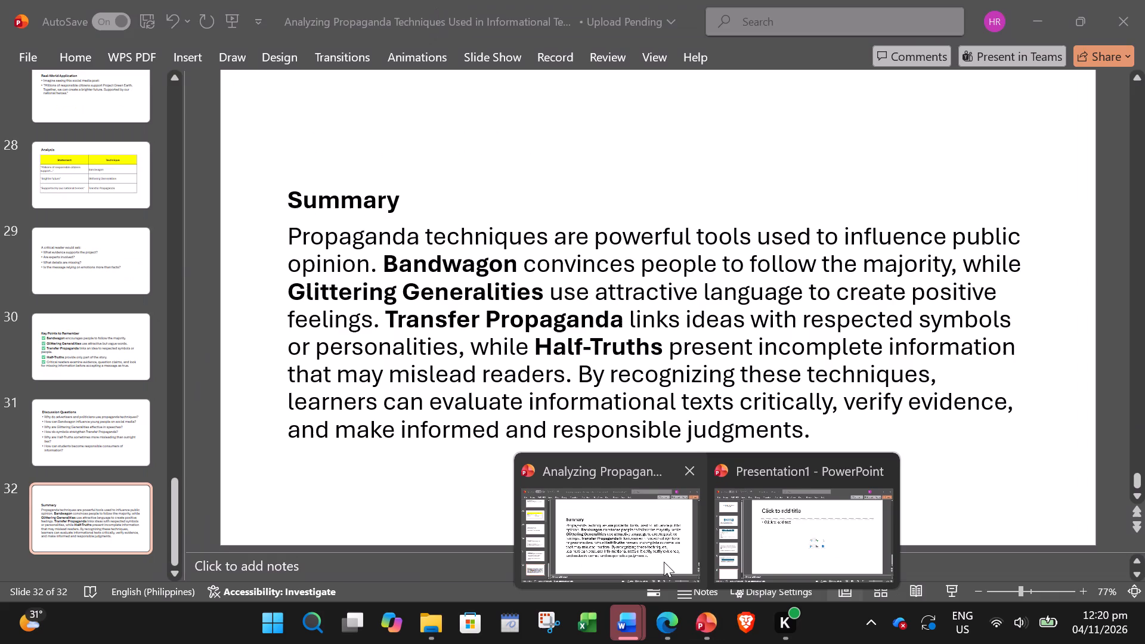
pyautogui.click(632, 620)
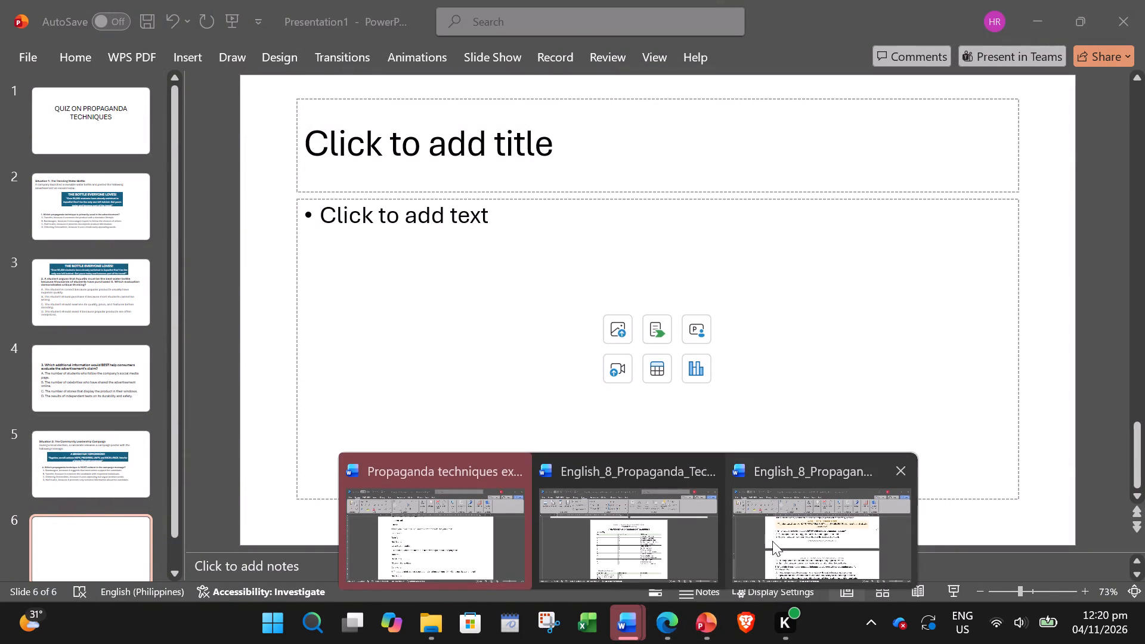
pyautogui.click(784, 537)
pyautogui.scroll(-1, 675, 355)
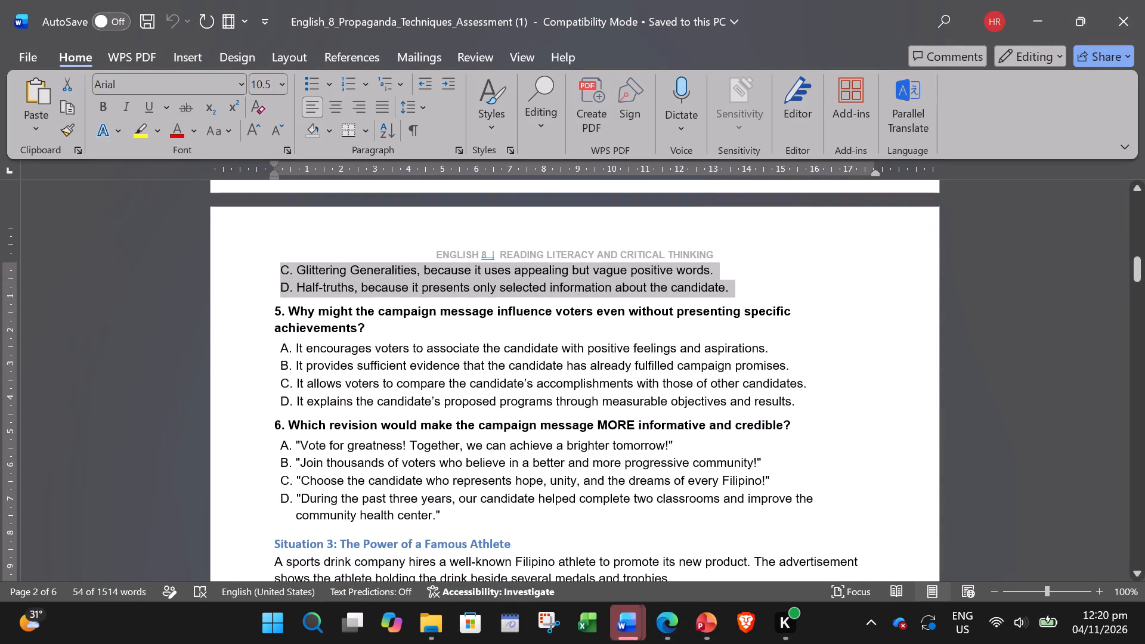
pyautogui.moveTo(269, 309); pyautogui.dragTo(807, 391)
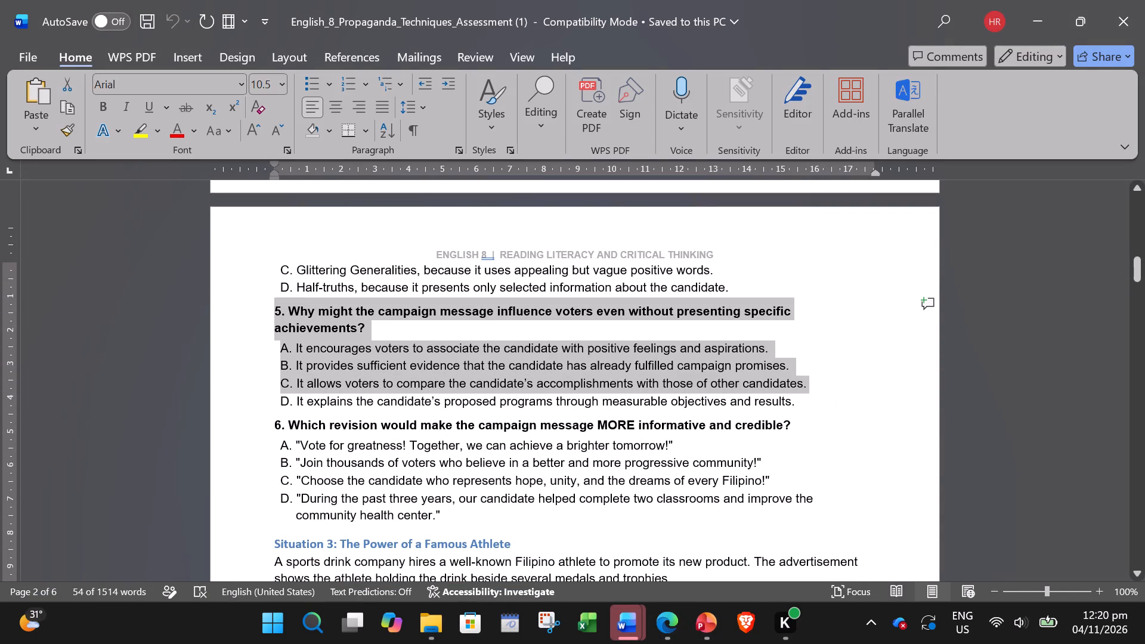
pyautogui.moveTo(807, 391); pyautogui.dragTo(799, 401)
pyautogui.hotkey('ctrl', 'c')
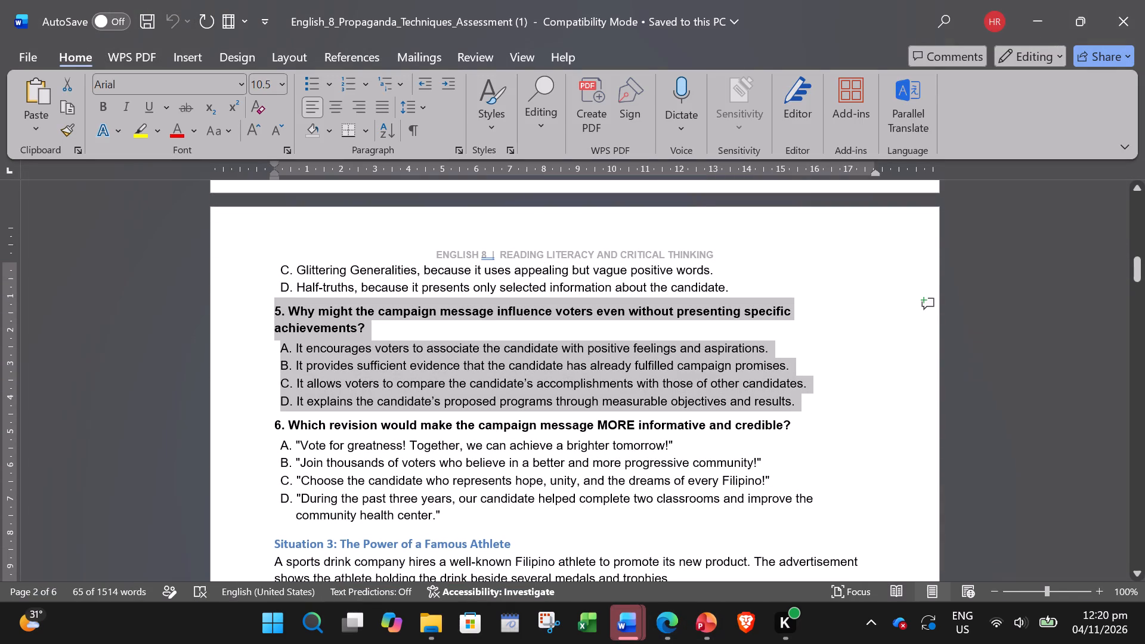
# Switch back to Presentation1 in PowerPoint and paste question 5 with its choices into slide 6's content placeholder.
pyautogui.click(705, 628)
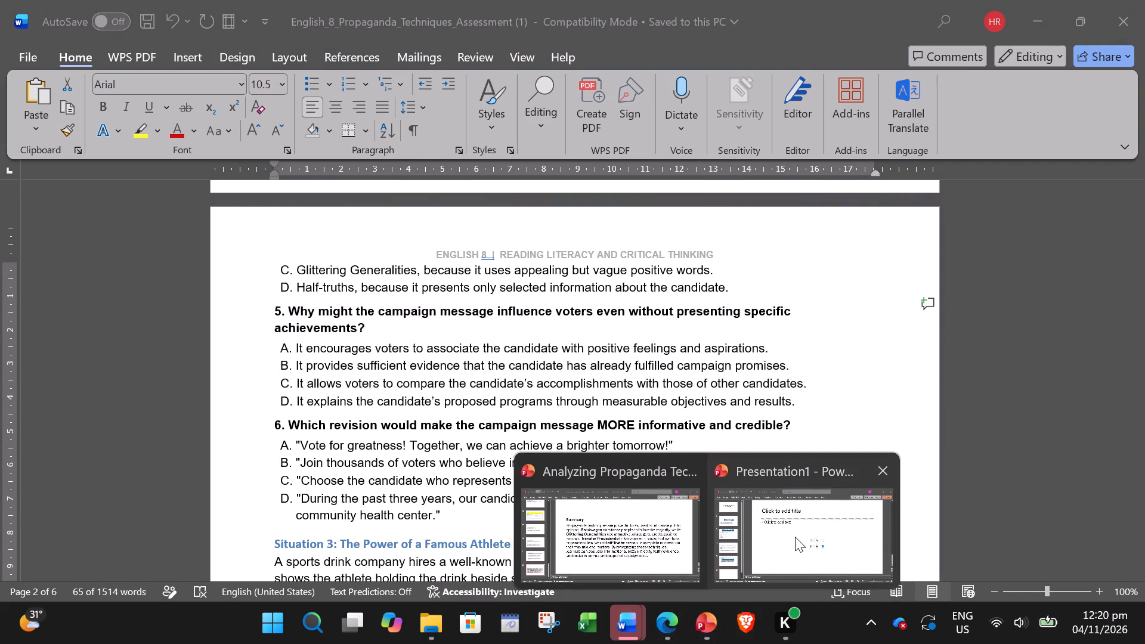
pyautogui.click(795, 537)
pyautogui.click(486, 238)
pyautogui.press('BackSpace')
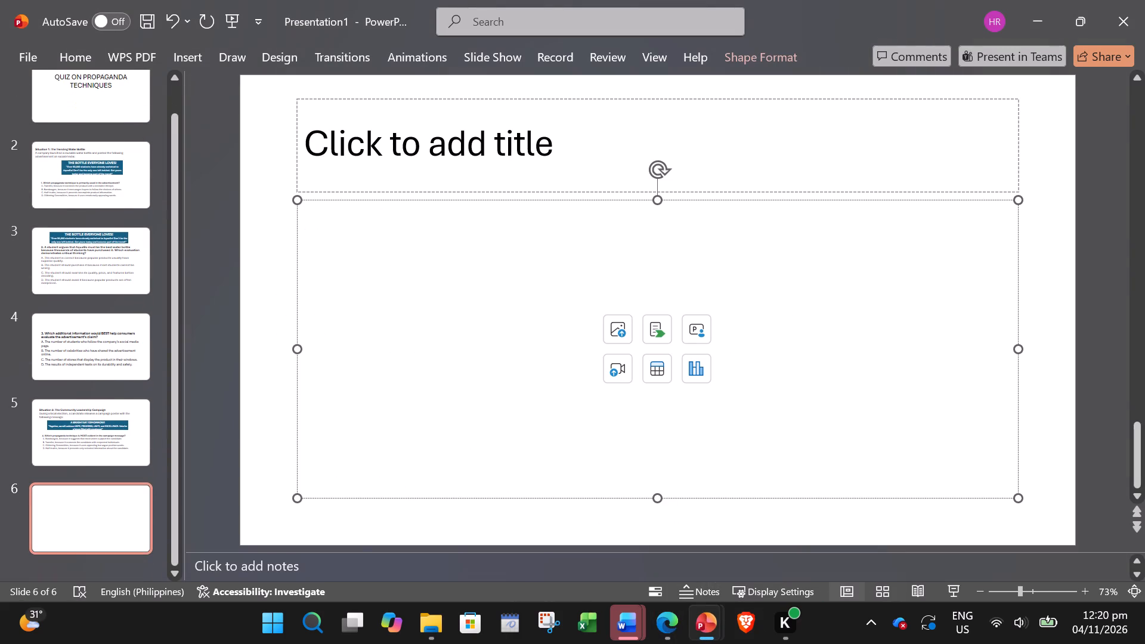
pyautogui.hotkey('ctrl', 'v')
# Remove the bullets from question 5 and each of its four choices on slide 6.
pyautogui.click(318, 209)
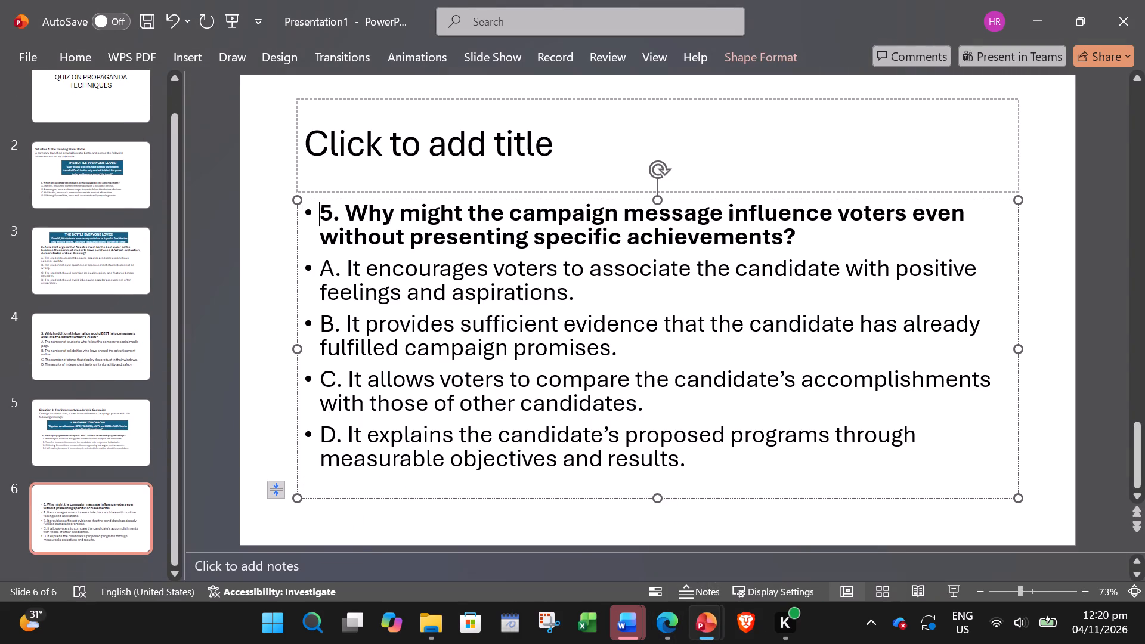
pyautogui.press('BackSpace')
pyautogui.click(323, 267)
pyautogui.press('BackSpace')
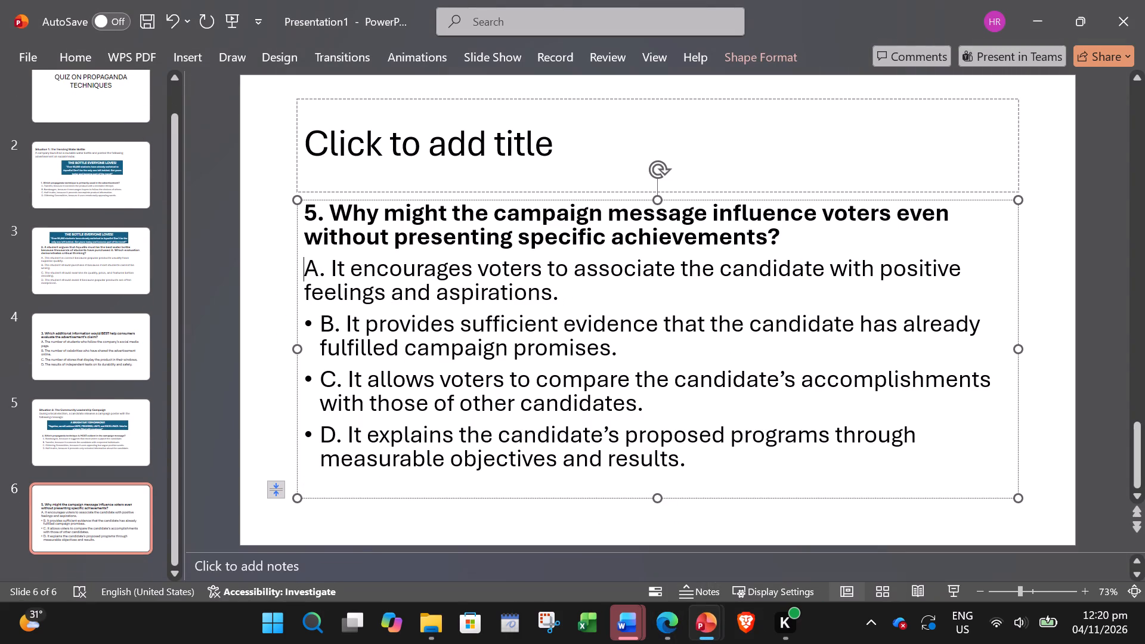
pyautogui.click(321, 321)
pyautogui.press('BackSpace')
pyautogui.click(321, 380)
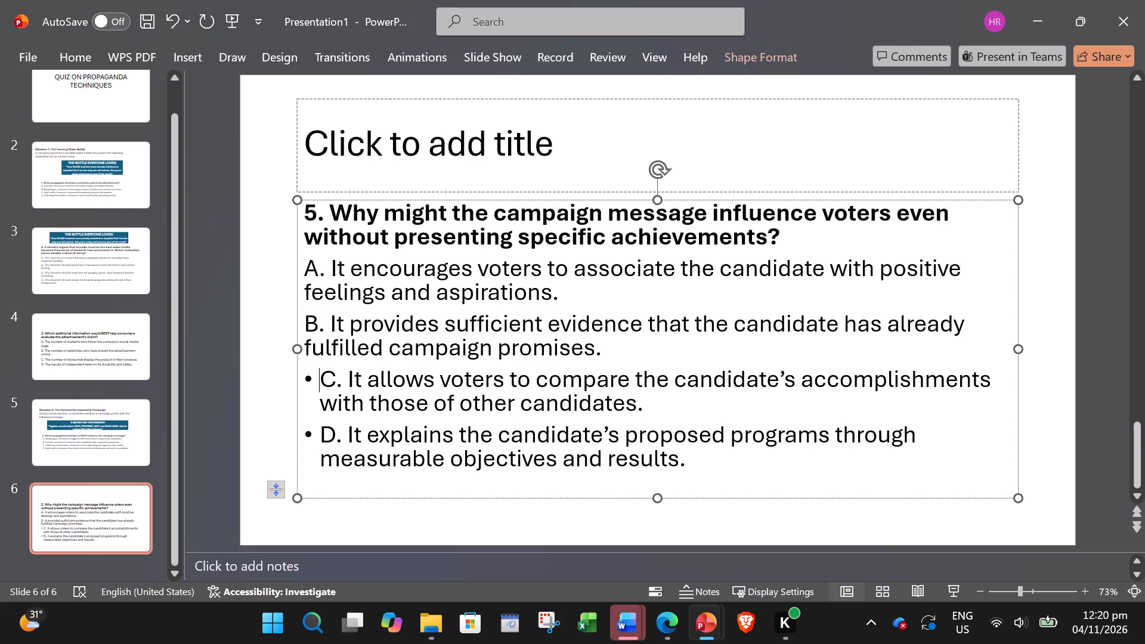
pyautogui.press('BackSpace')
pyautogui.click(320, 436)
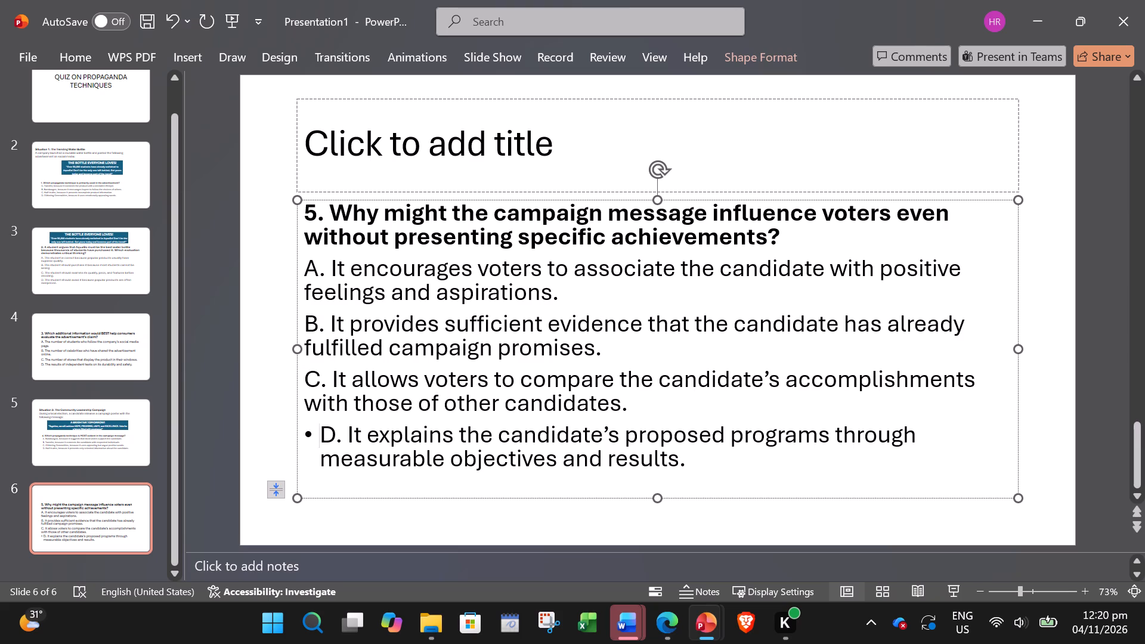
pyautogui.press('BackSpace')
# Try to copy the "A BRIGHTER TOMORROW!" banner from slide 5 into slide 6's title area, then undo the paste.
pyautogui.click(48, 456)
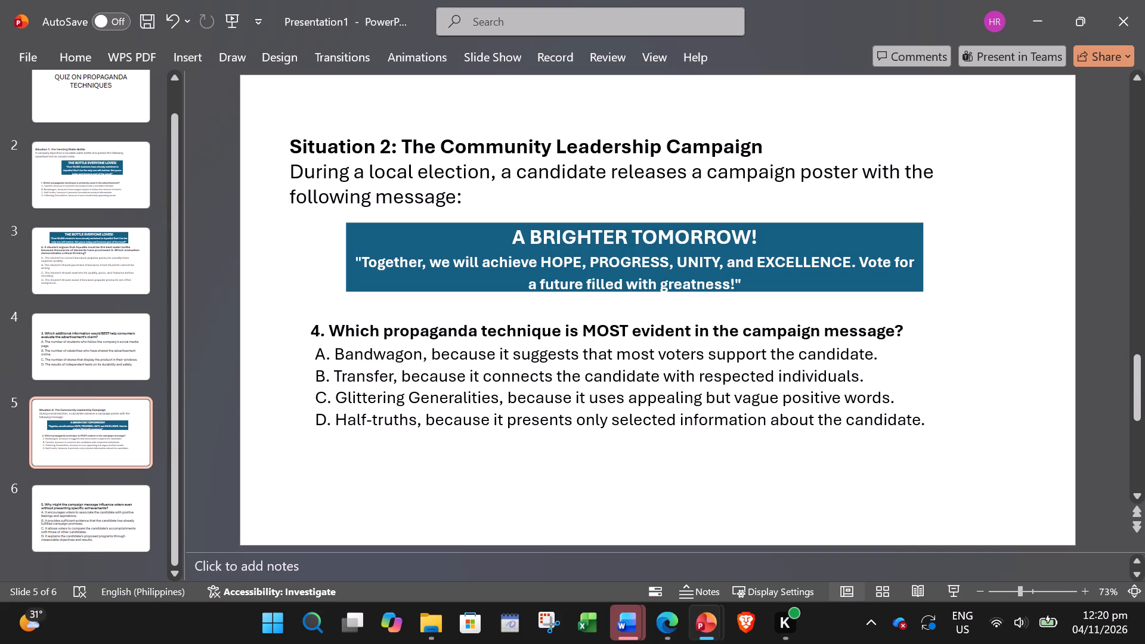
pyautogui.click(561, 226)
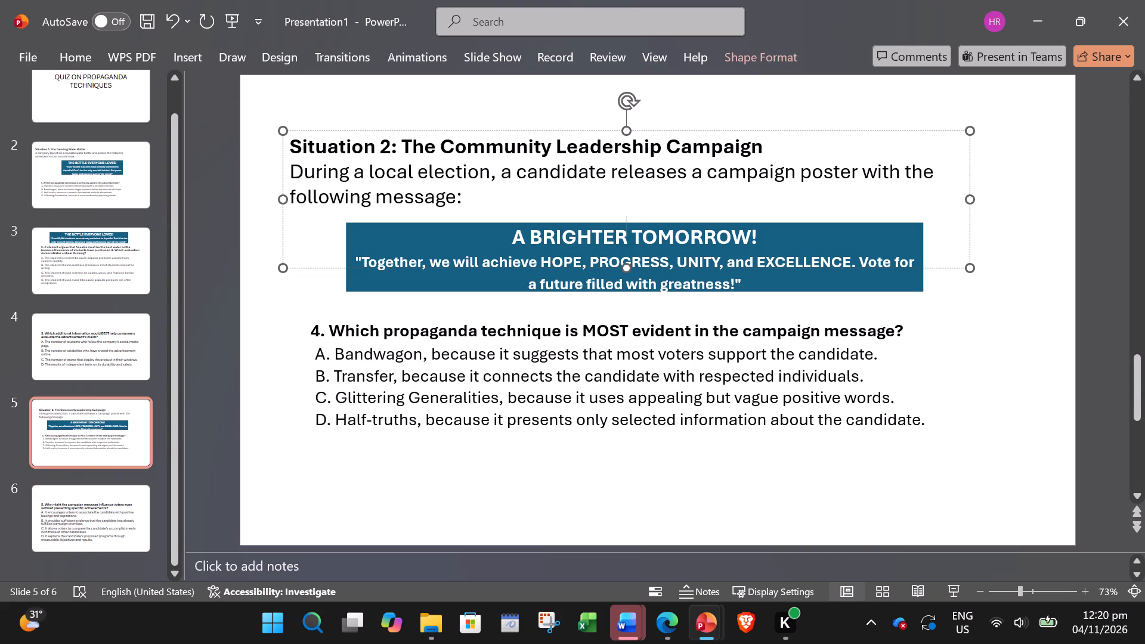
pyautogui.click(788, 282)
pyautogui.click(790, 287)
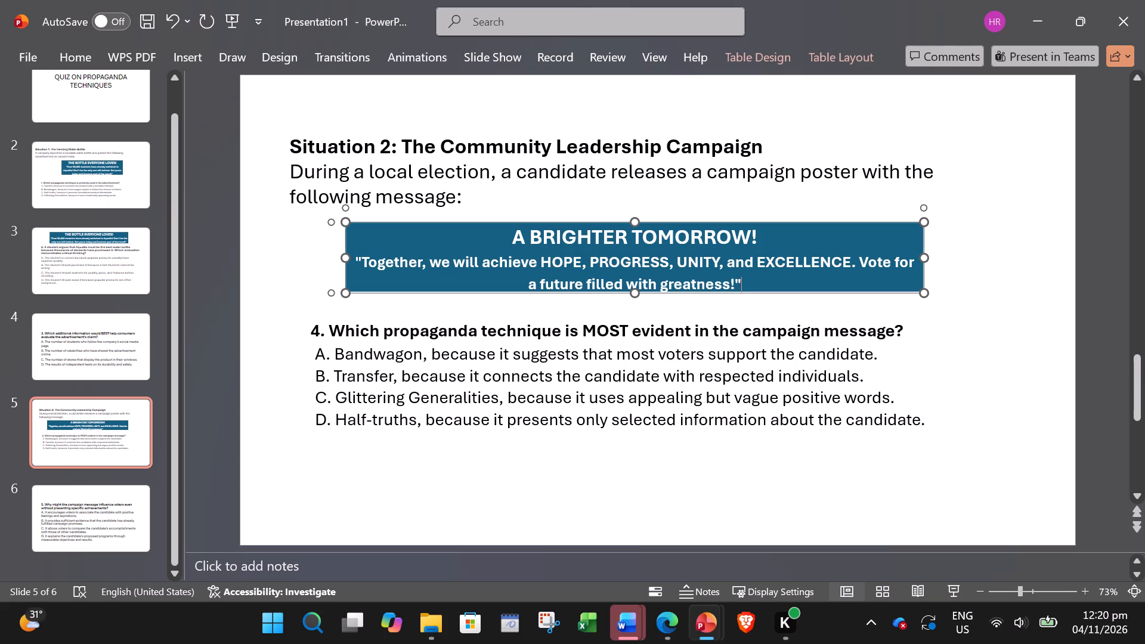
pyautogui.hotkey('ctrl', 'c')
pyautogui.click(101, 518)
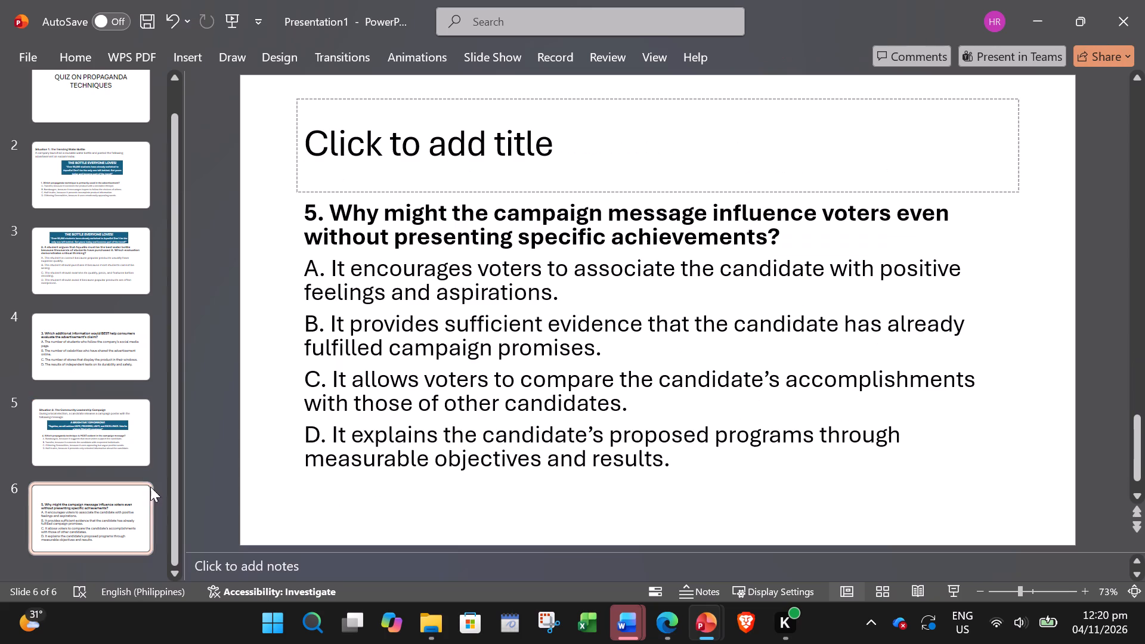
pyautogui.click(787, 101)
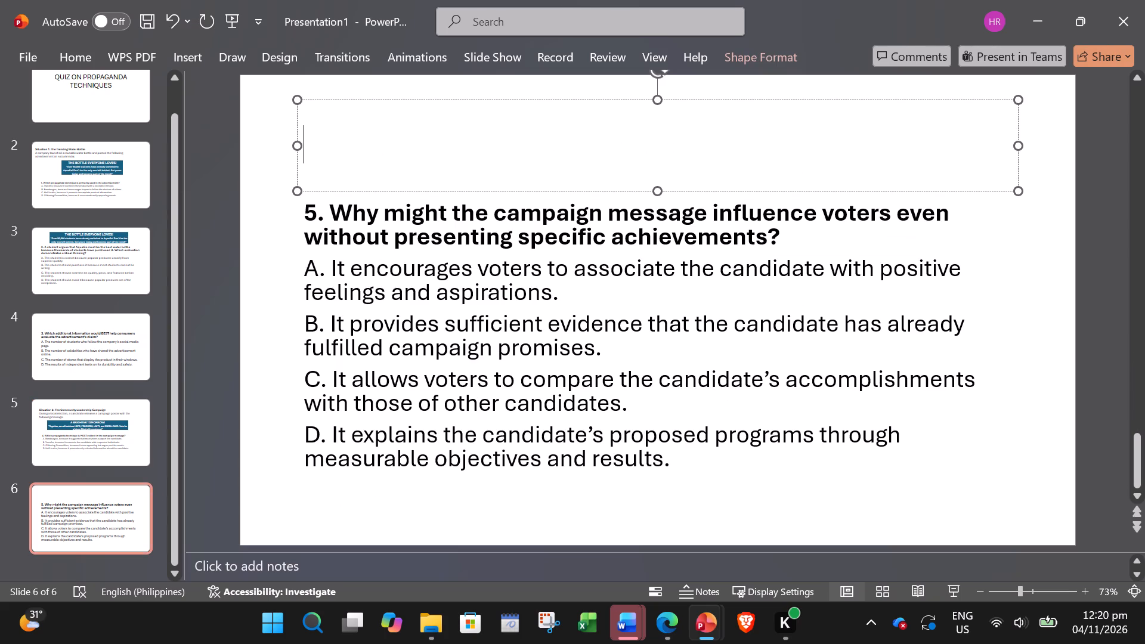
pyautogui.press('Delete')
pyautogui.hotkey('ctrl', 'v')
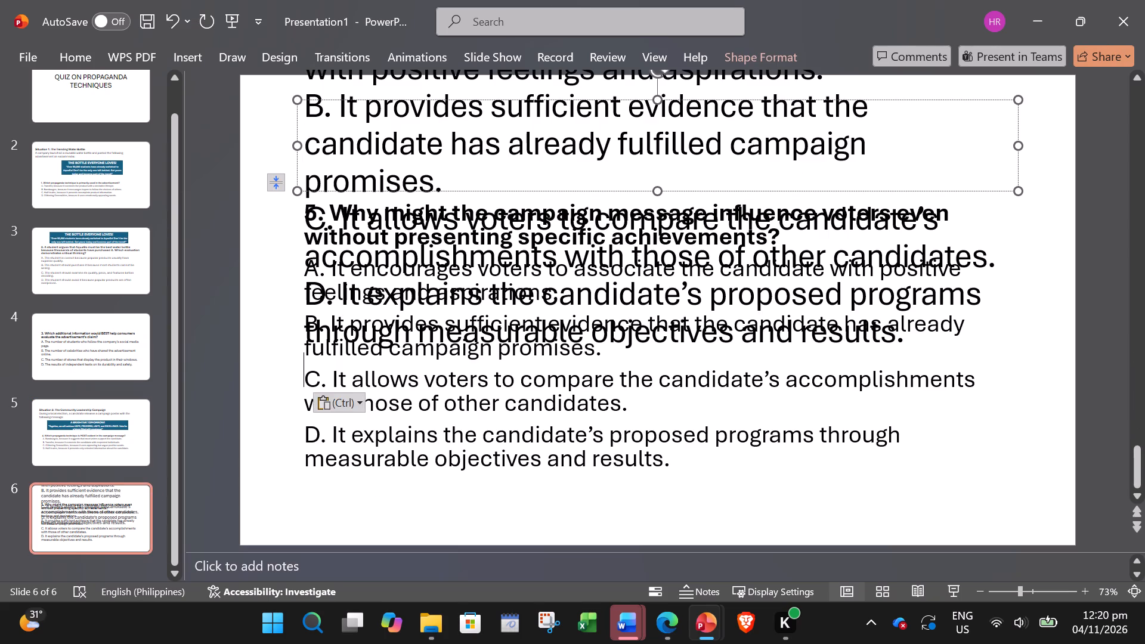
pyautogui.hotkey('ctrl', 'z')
# Copy all the text inside the "A BRIGHTER TOMORROW!" banner on slide 5.
pyautogui.click(75, 449)
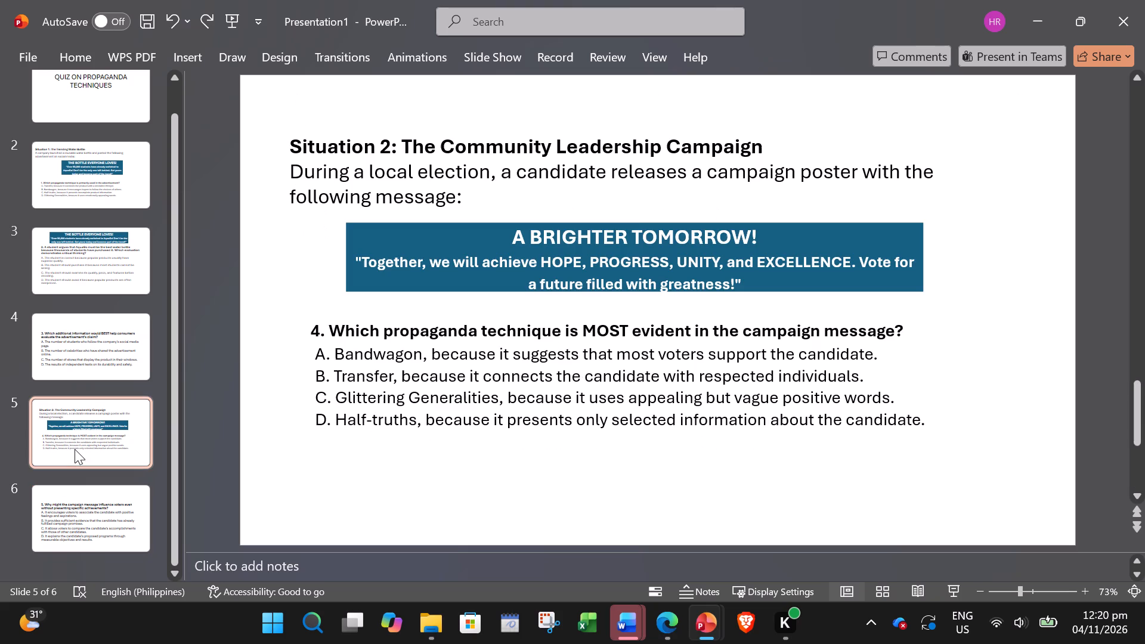
pyautogui.click(555, 276)
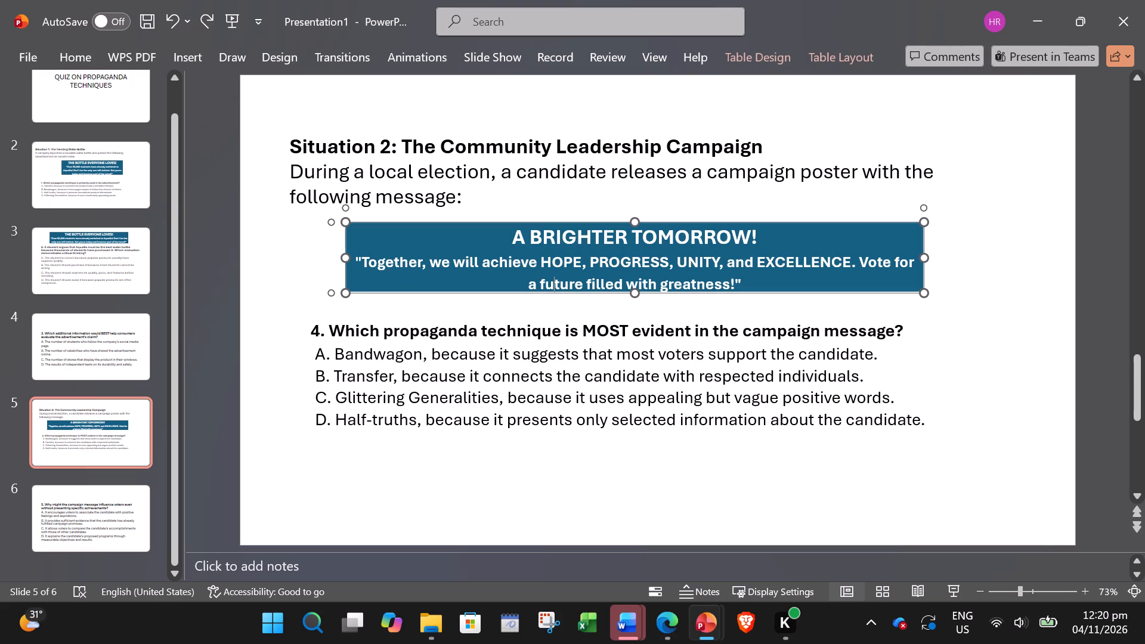
pyautogui.moveTo(515, 230); pyautogui.dragTo(754, 283)
pyautogui.click(753, 284)
pyautogui.moveTo(753, 284); pyautogui.dragTo(506, 237)
pyautogui.hotkey('ctrl', 'c')
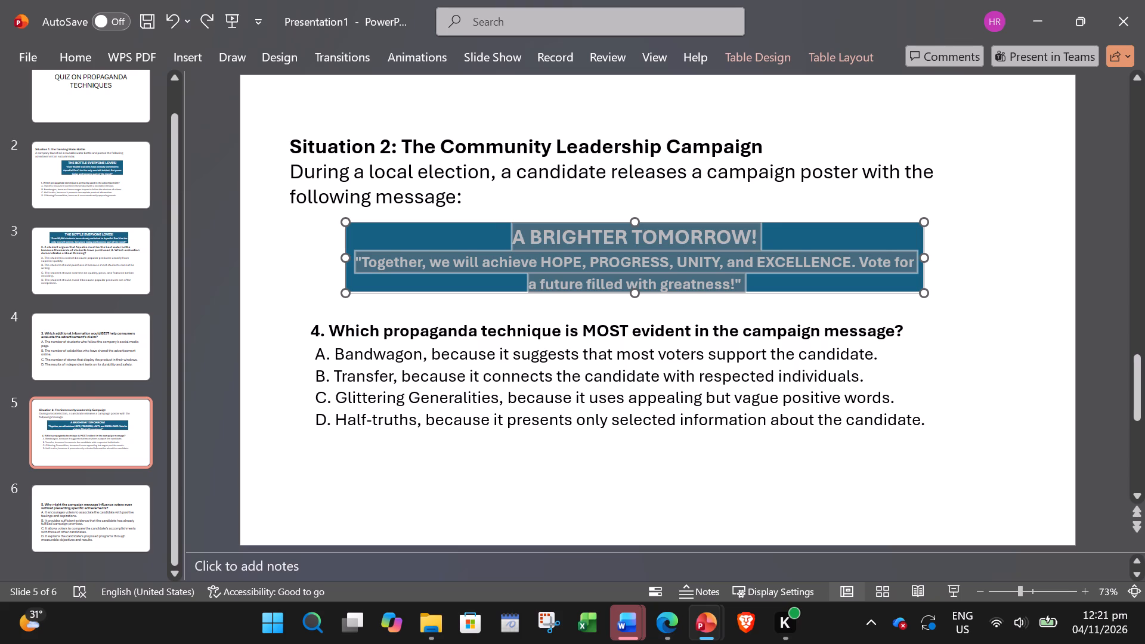
# Replace slide 6's empty title placeholder with the copied banner text and place it centred above question 5.
pyautogui.click(109, 512)
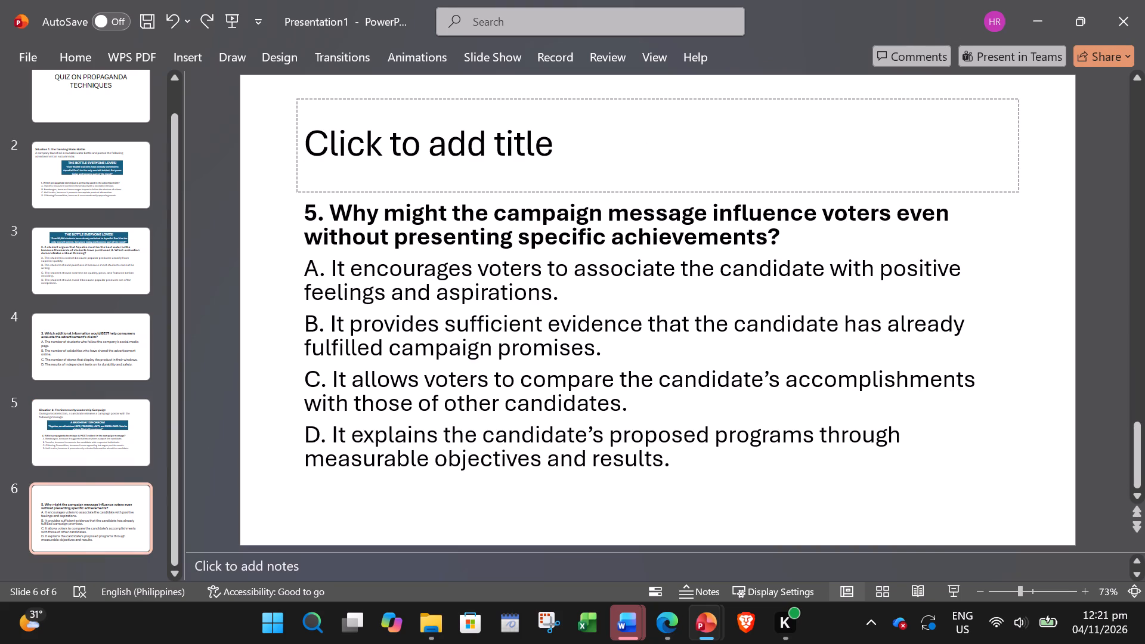
pyautogui.click(597, 193)
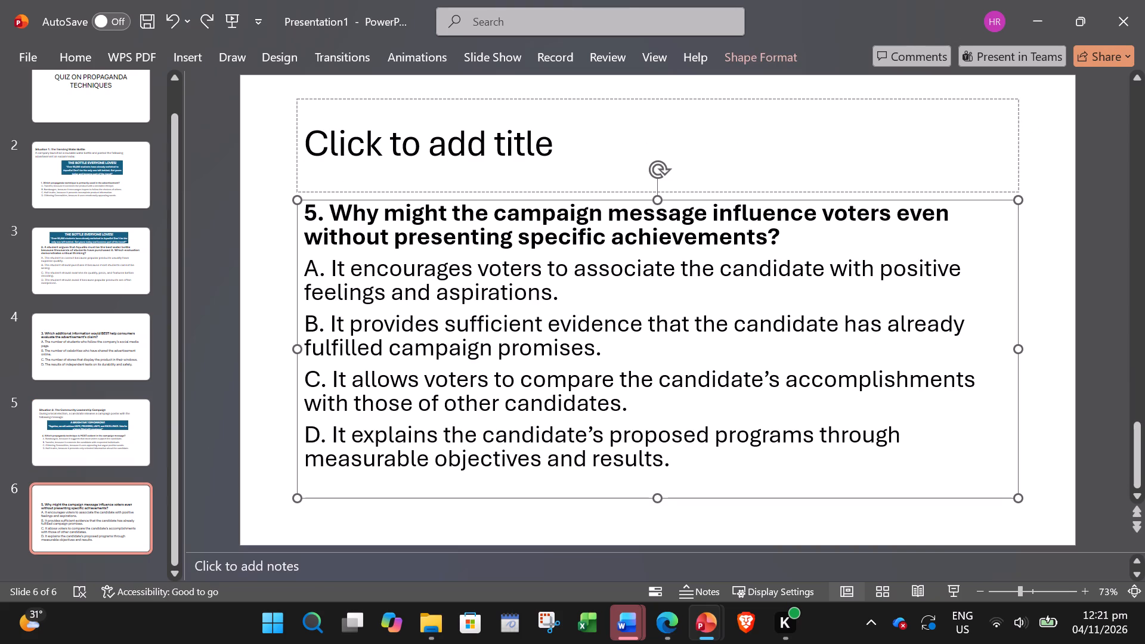
pyautogui.click(1022, 114)
pyautogui.press('Delete')
pyautogui.hotkey('ctrl', 'v')
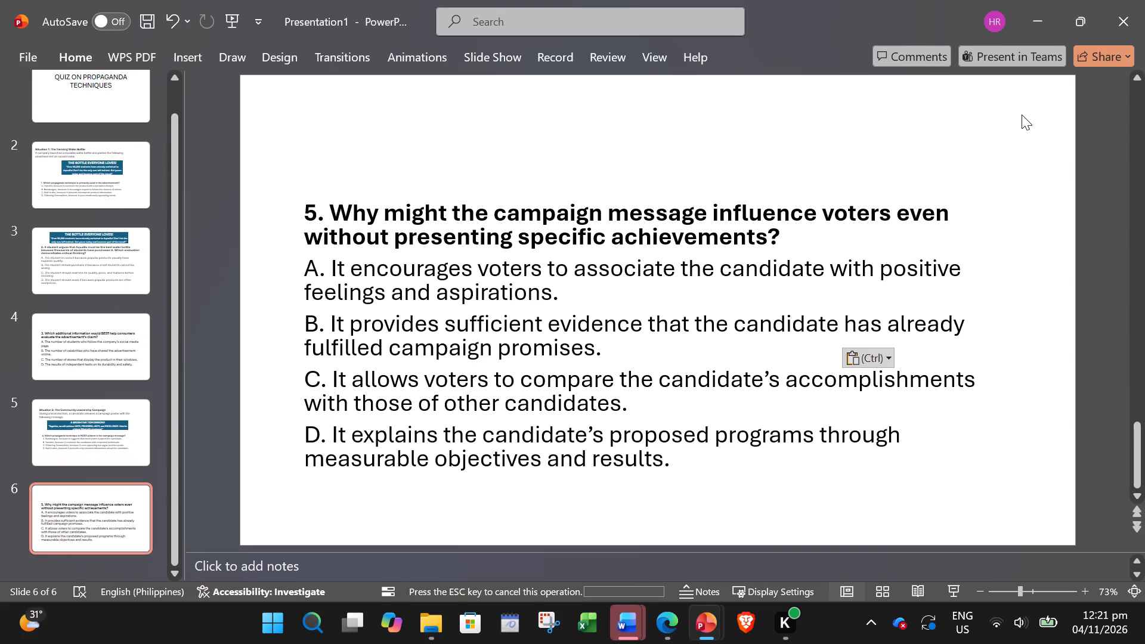
pyautogui.moveTo(868, 298); pyautogui.dragTo(846, 202)
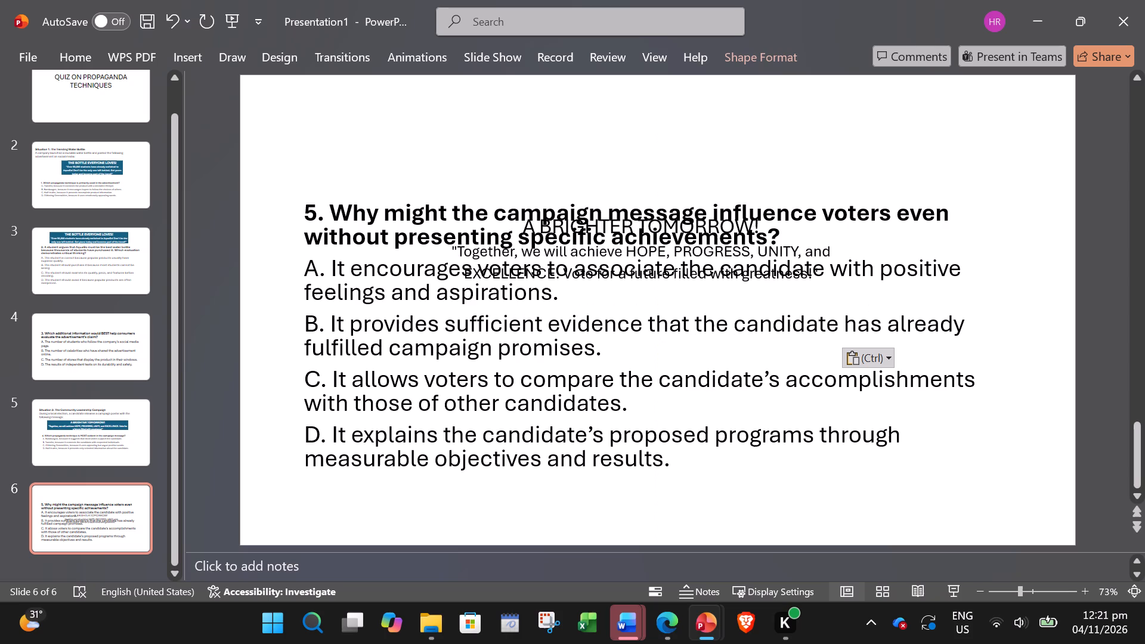
pyautogui.moveTo(846, 202); pyautogui.dragTo(832, 128)
# Fill the "A BRIGHTER TOMORROW!" text box on slide 6 with the lightest dark-blue theme tint.
pyautogui.click(760, 52)
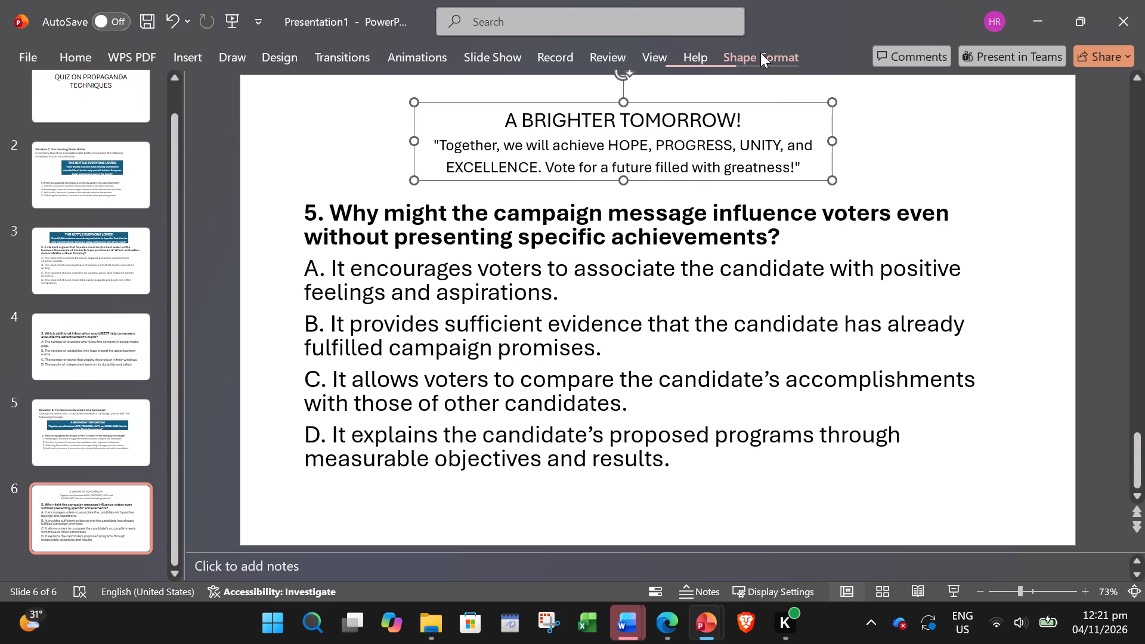
pyautogui.click(474, 80)
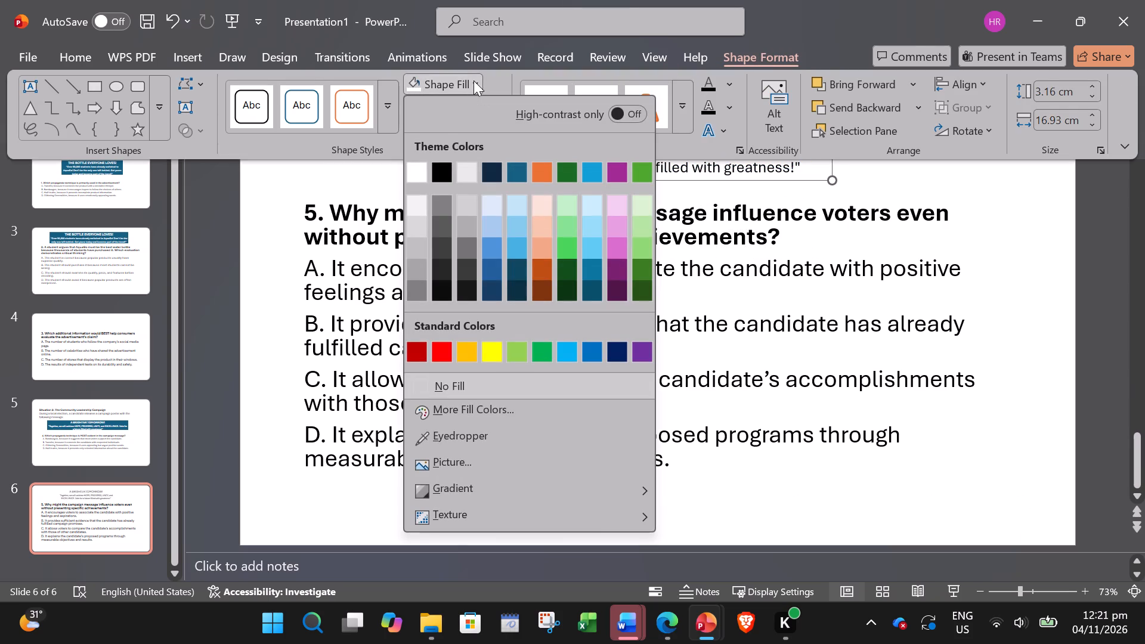
pyautogui.click(500, 201)
pyautogui.click(751, 213)
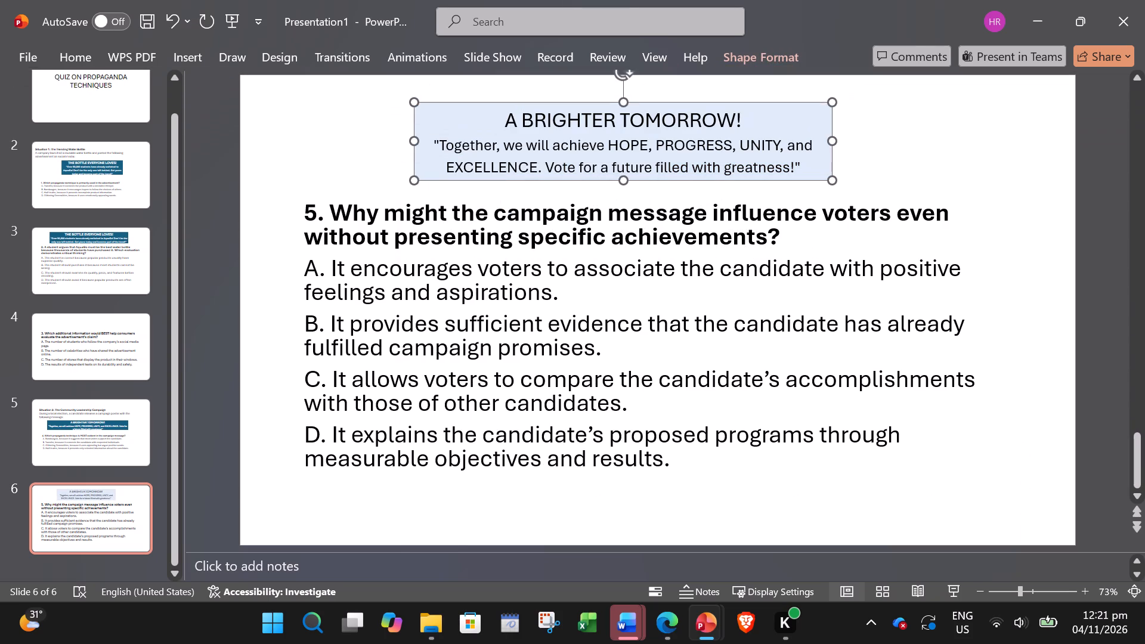
pyautogui.click(751, 213)
# Add a new slide after slide 6.
pyautogui.click(112, 521)
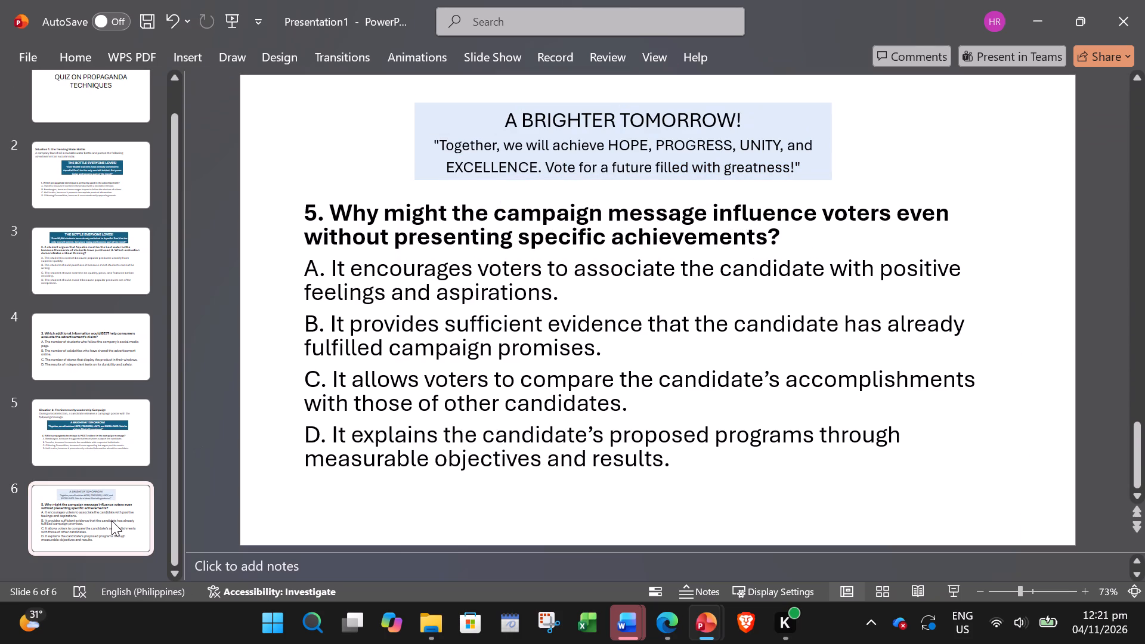
pyautogui.press('Return')
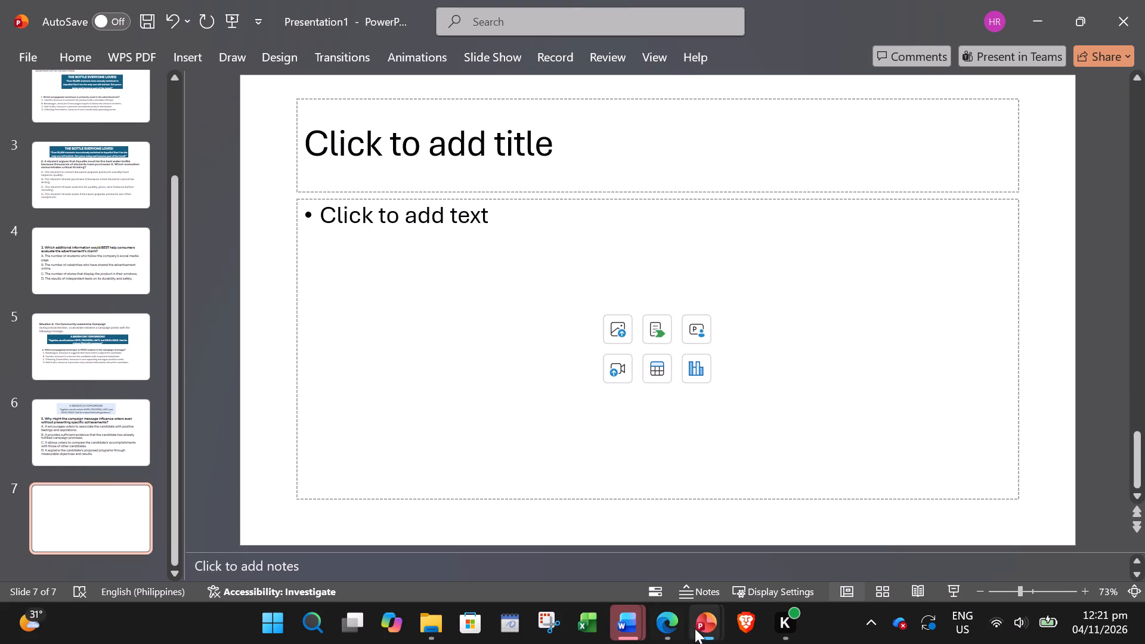
# Switch to the English 8 assessment in Word and copy question 6 with its choices A to D.
pyautogui.click(695, 629)
pyautogui.click(623, 630)
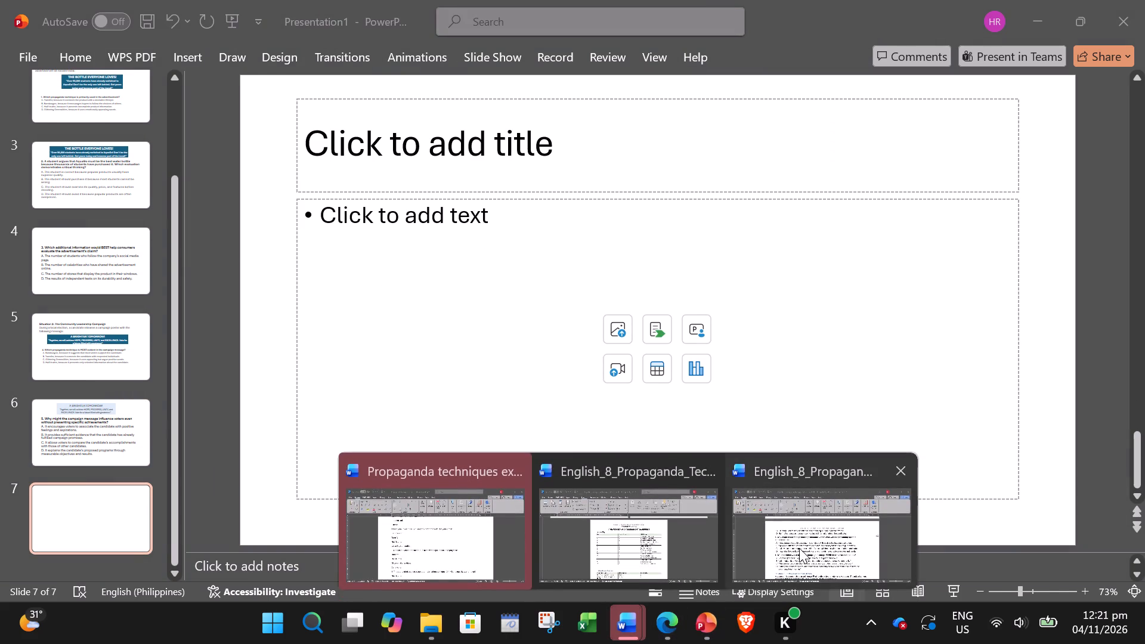
pyautogui.click(799, 548)
pyautogui.scroll(-1, 748, 401)
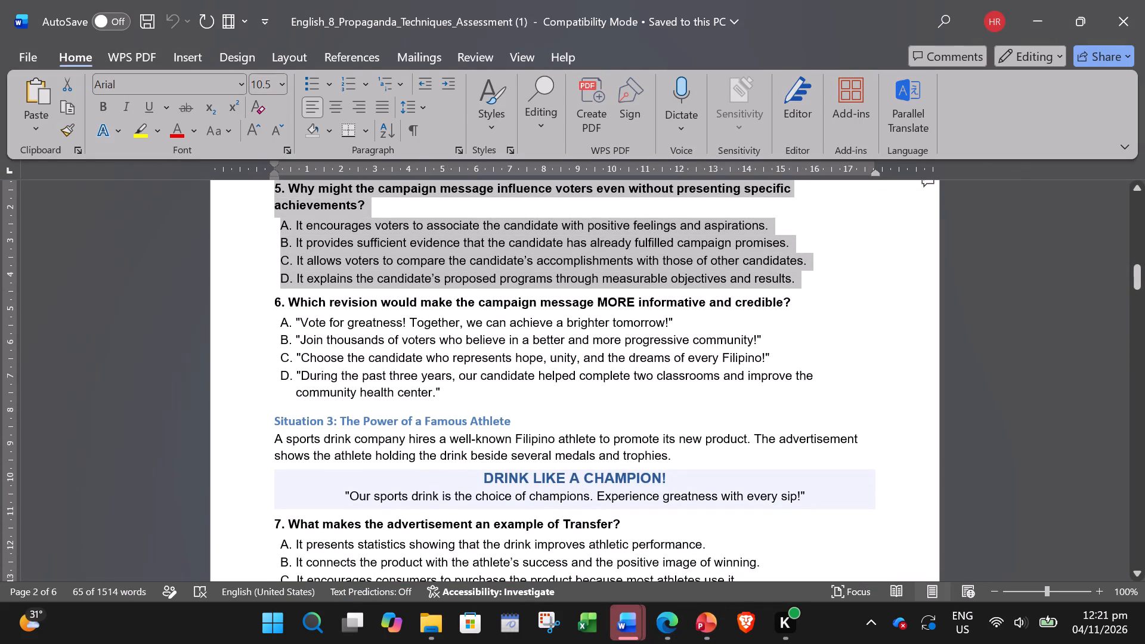
pyautogui.moveTo(273, 304); pyautogui.dragTo(449, 383)
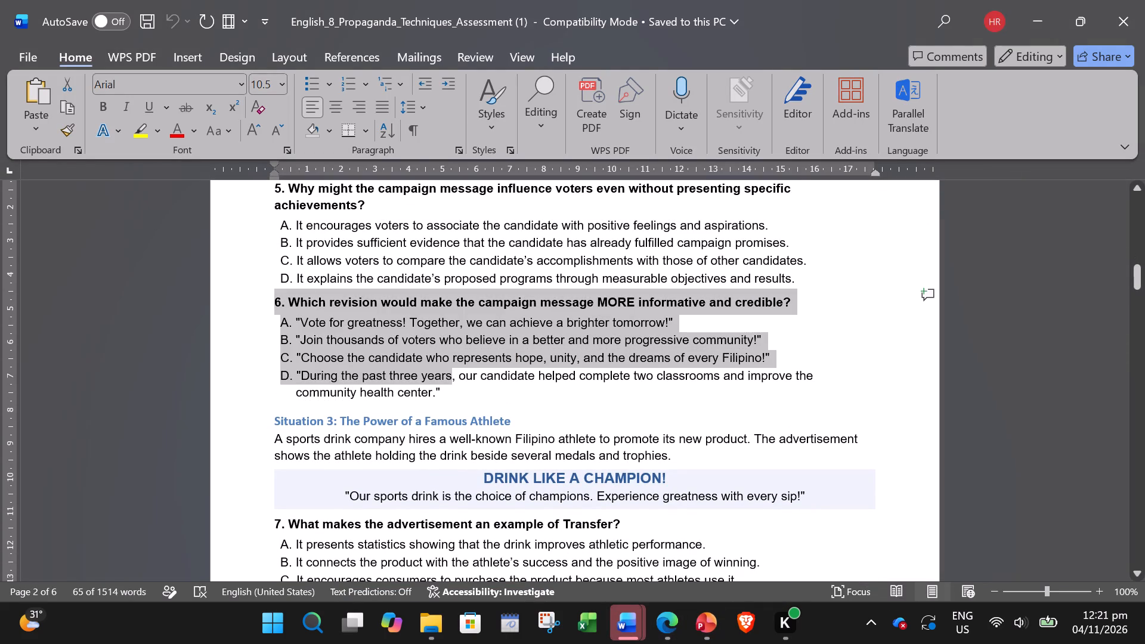
pyautogui.moveTo(449, 383); pyautogui.dragTo(448, 388)
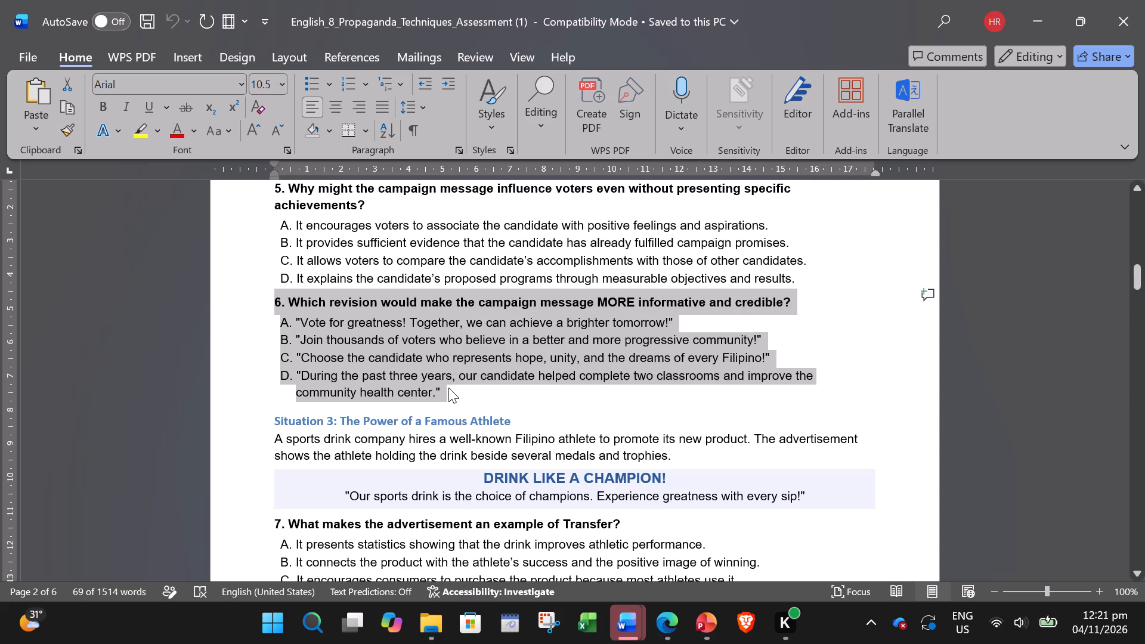
pyautogui.hotkey('ctrl', 'c')
# Switch back to Presentation1 in PowerPoint and paste question 6 with its choices into slide 7's content placeholder.
pyautogui.click(707, 617)
pyautogui.click(801, 533)
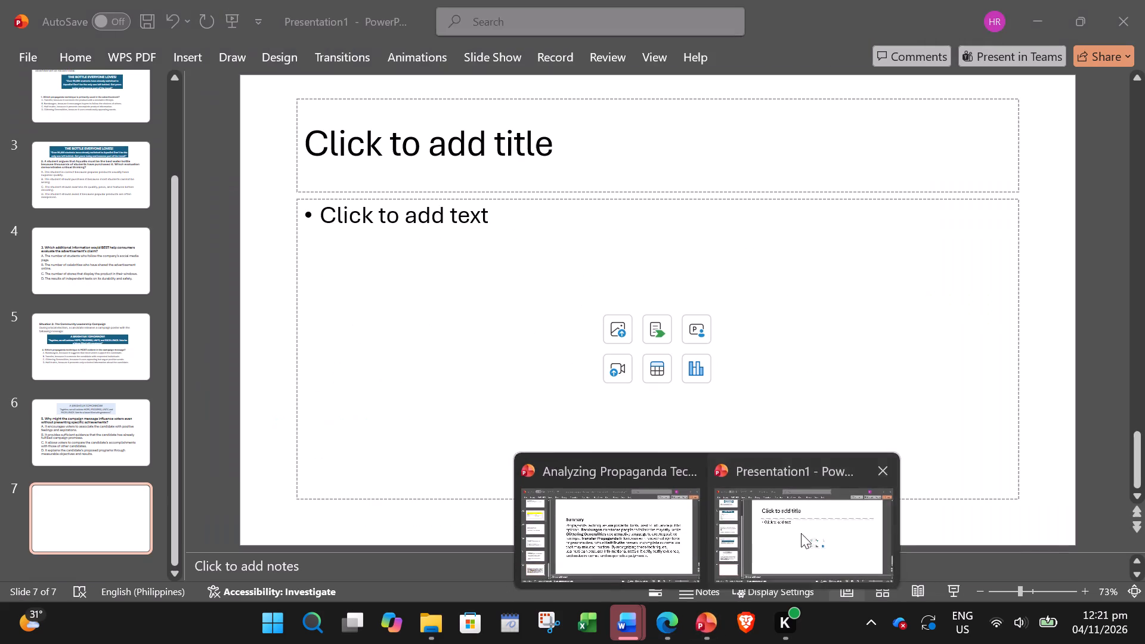
pyautogui.click(439, 233)
pyautogui.press('BackSpace')
pyautogui.hotkey('ctrl', 'v')
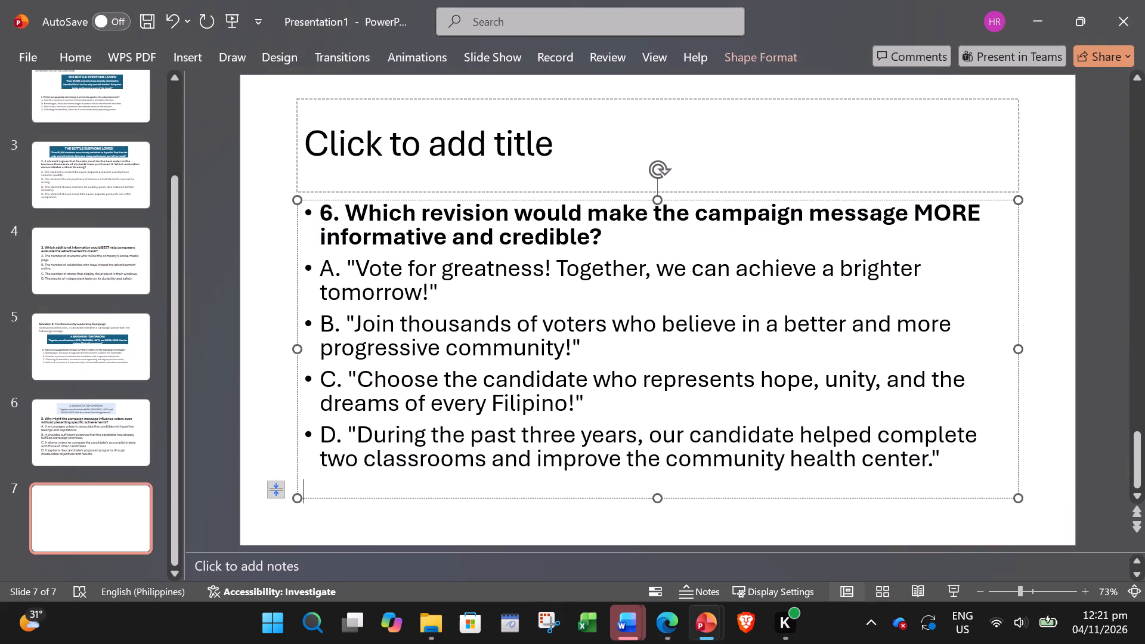
# Remove the bullets from question 6 and its choices A to D on slide 7.
pyautogui.click(318, 219)
pyautogui.press('BackSpace')
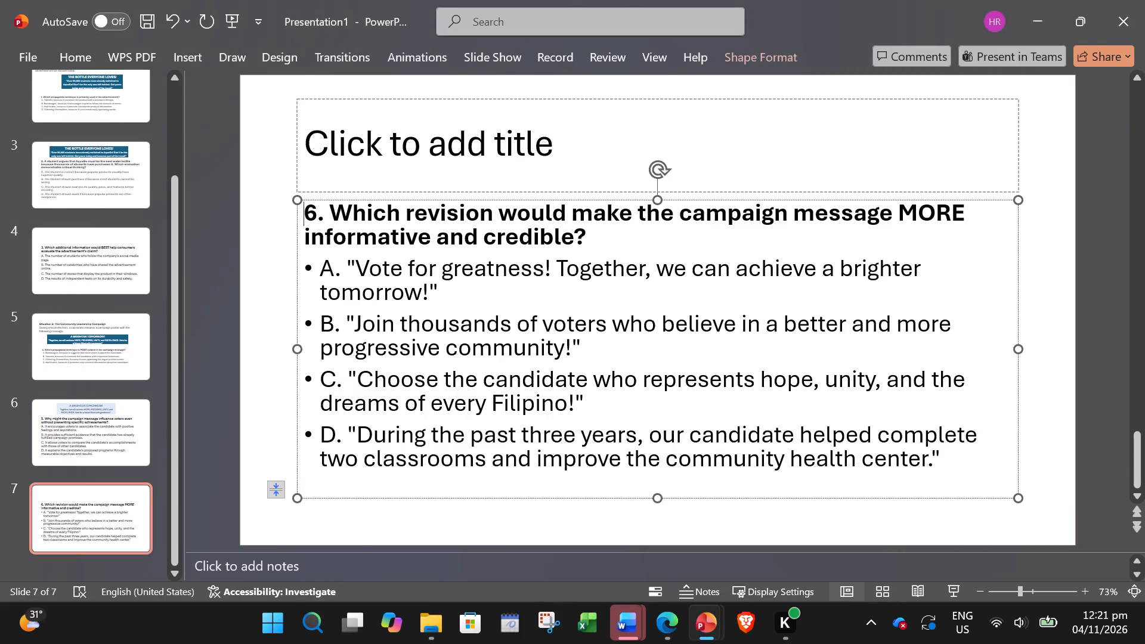
pyautogui.click(320, 277)
pyautogui.press('BackSpace')
pyautogui.click(320, 314)
pyautogui.press('BackSpace')
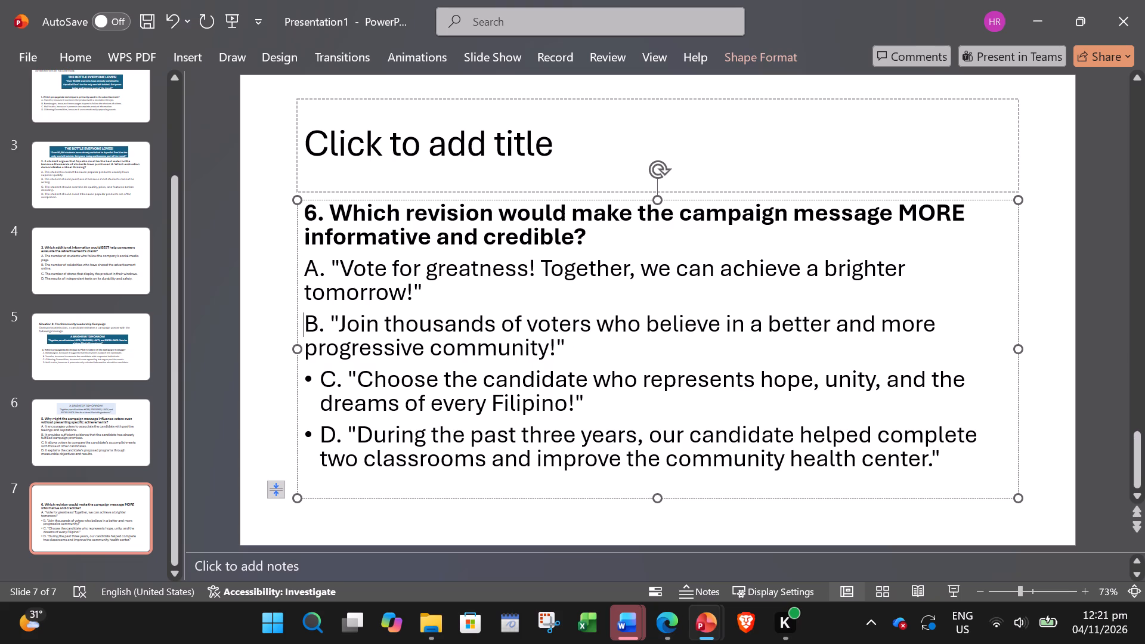
pyautogui.click(324, 376)
pyautogui.press('BackSpace')
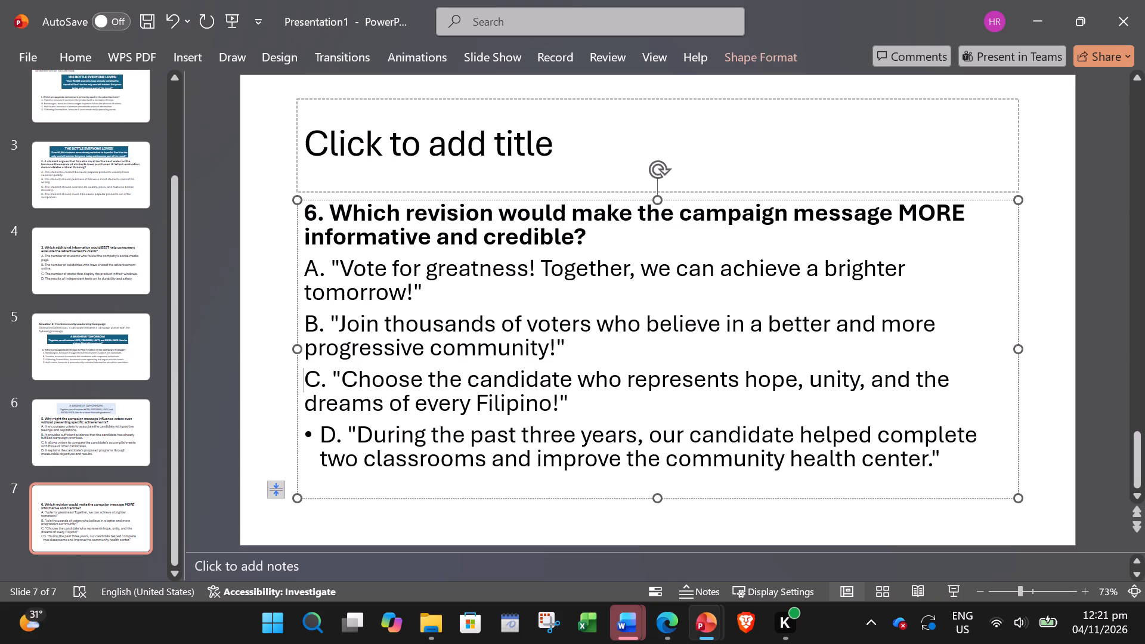
pyautogui.click(325, 426)
pyautogui.press('BackSpace')
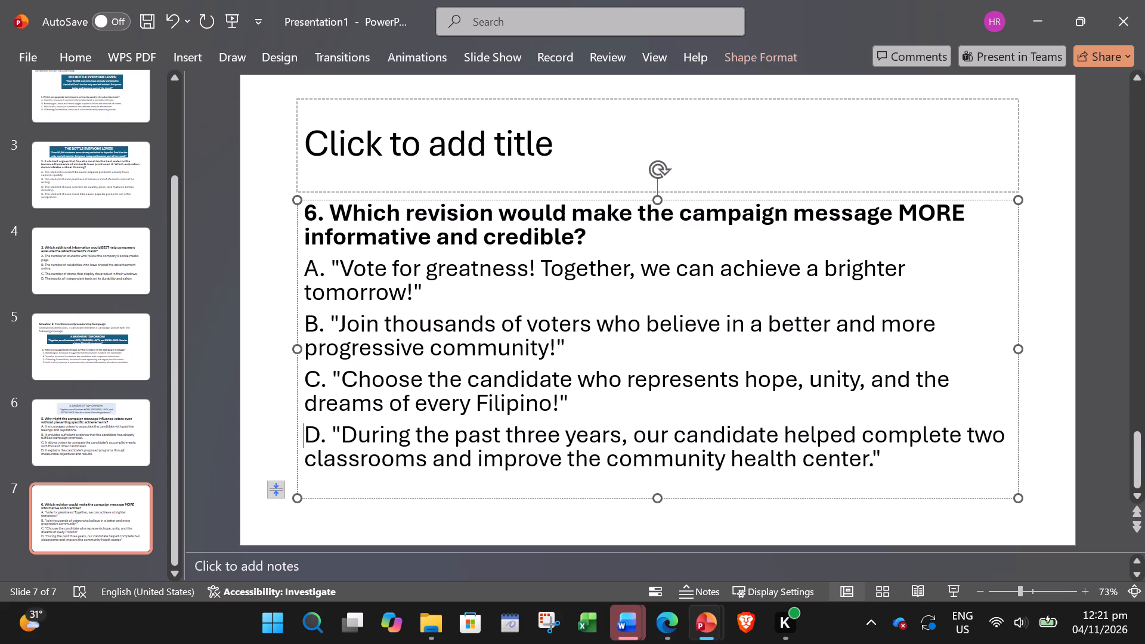
# Replace slide 7's empty title placeholder with a copy of slide 6's "A BRIGHTER TOMORROW!" text box.
pyautogui.click(101, 434)
pyautogui.click(585, 127)
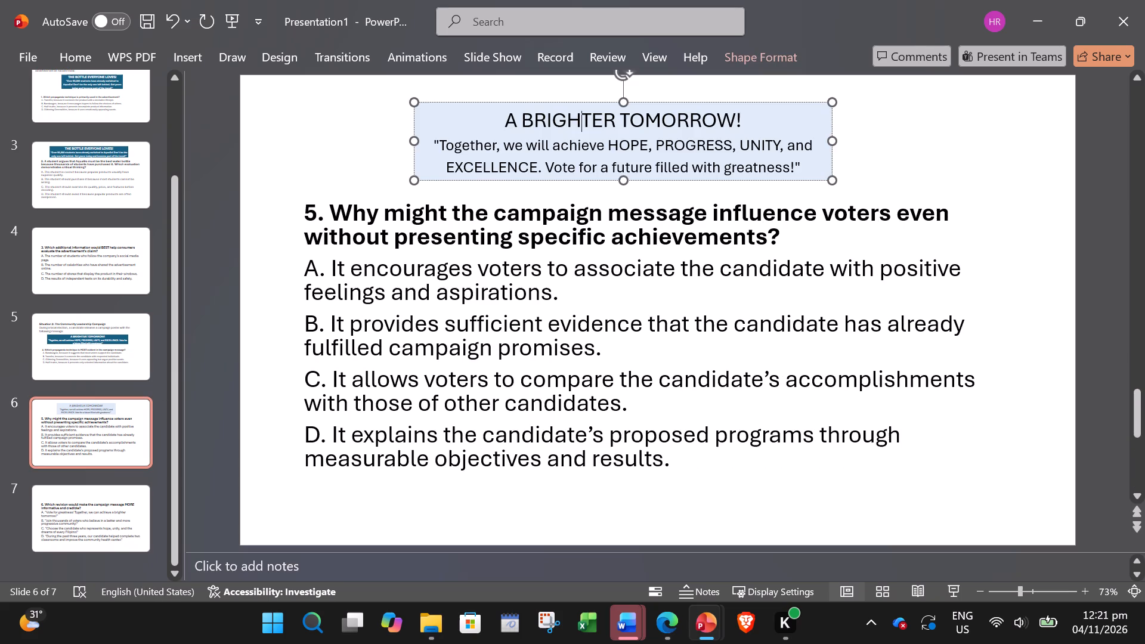
pyautogui.click(578, 100)
pyautogui.hotkey('ctrl', 'c')
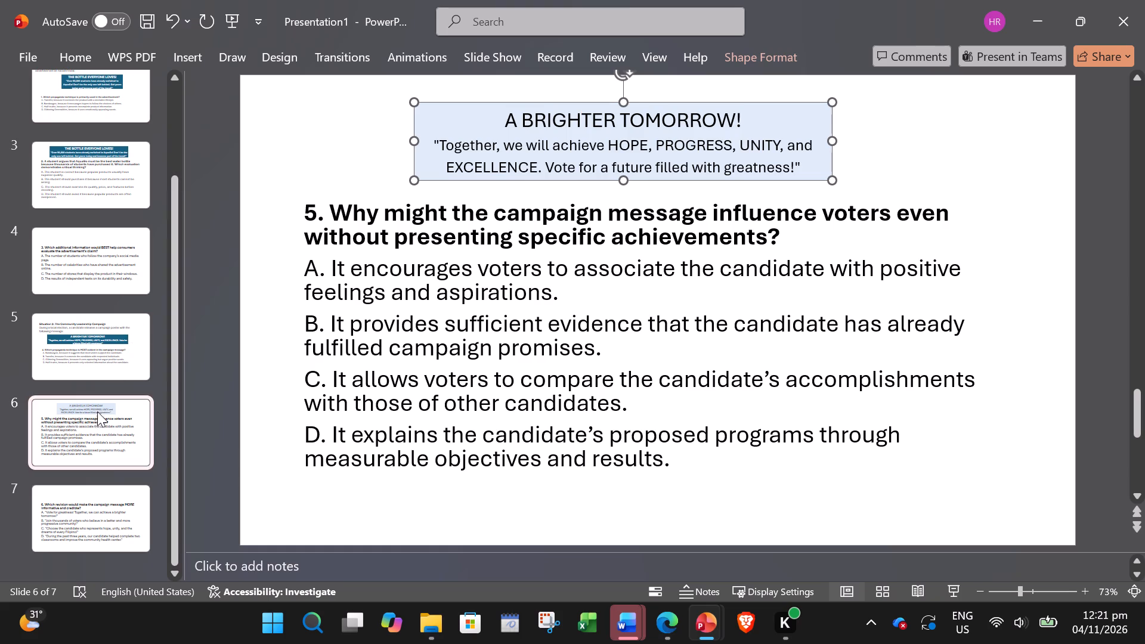
pyautogui.click(114, 513)
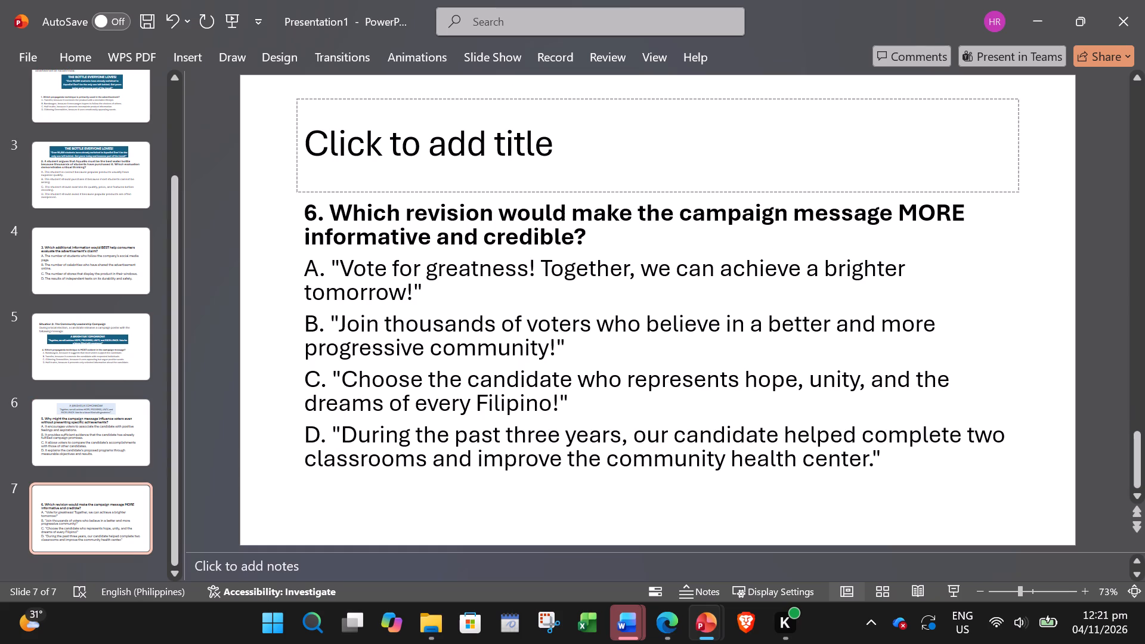
pyautogui.click(508, 100)
pyautogui.press('BackSpace')
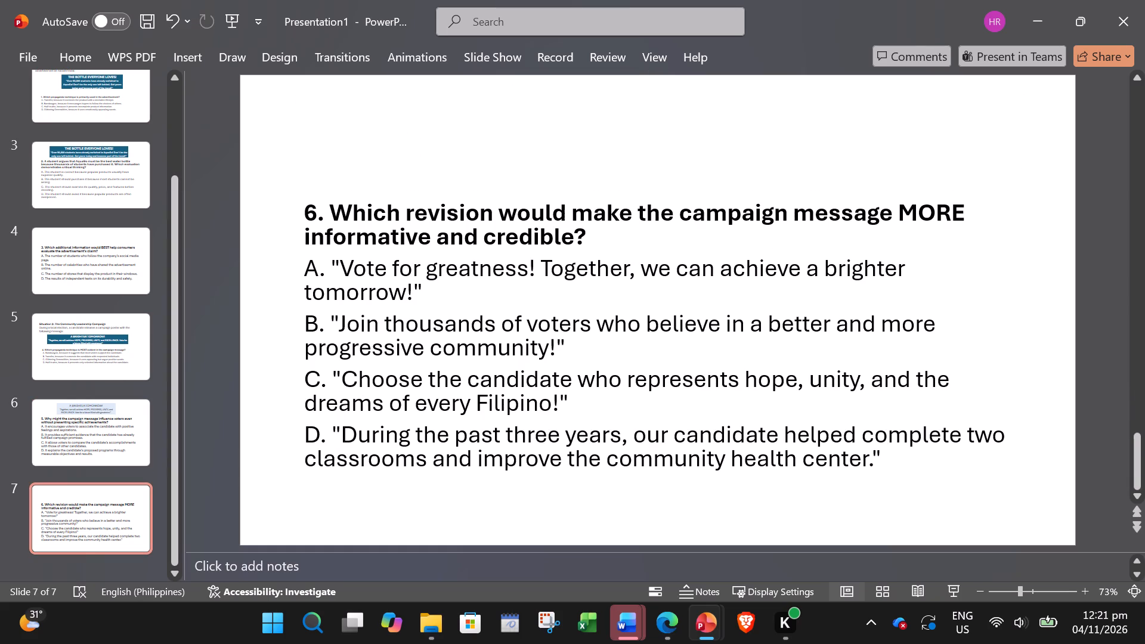
pyautogui.hotkey('ctrl', 'v')
pyautogui.click(565, 280)
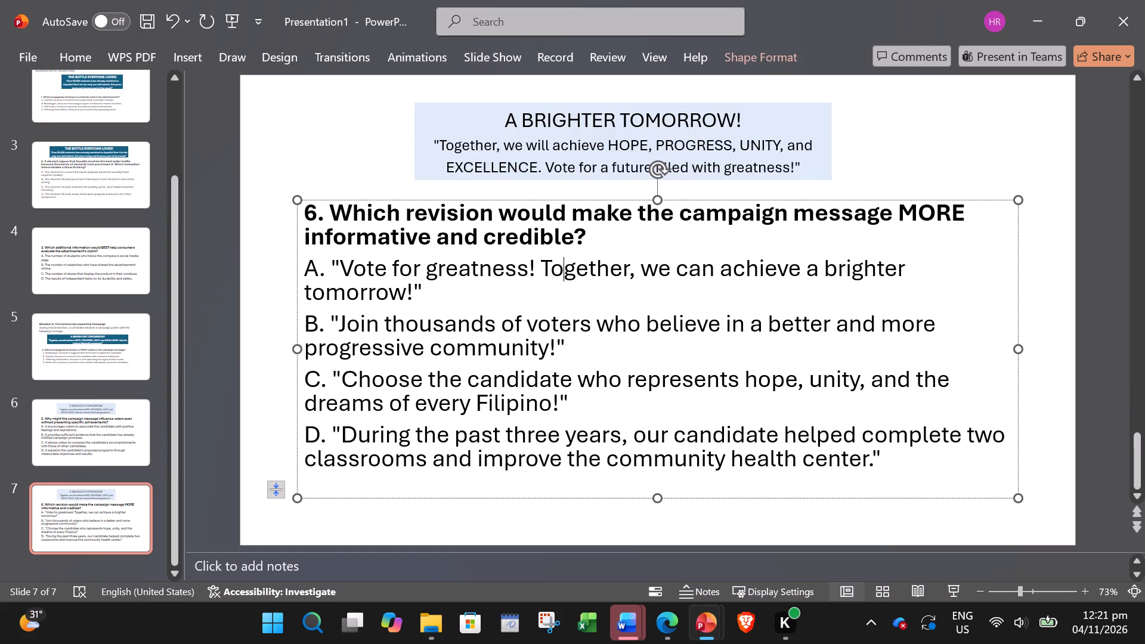
# Add a new slide after slide 7.
pyautogui.click(106, 531)
pyautogui.press('Return')
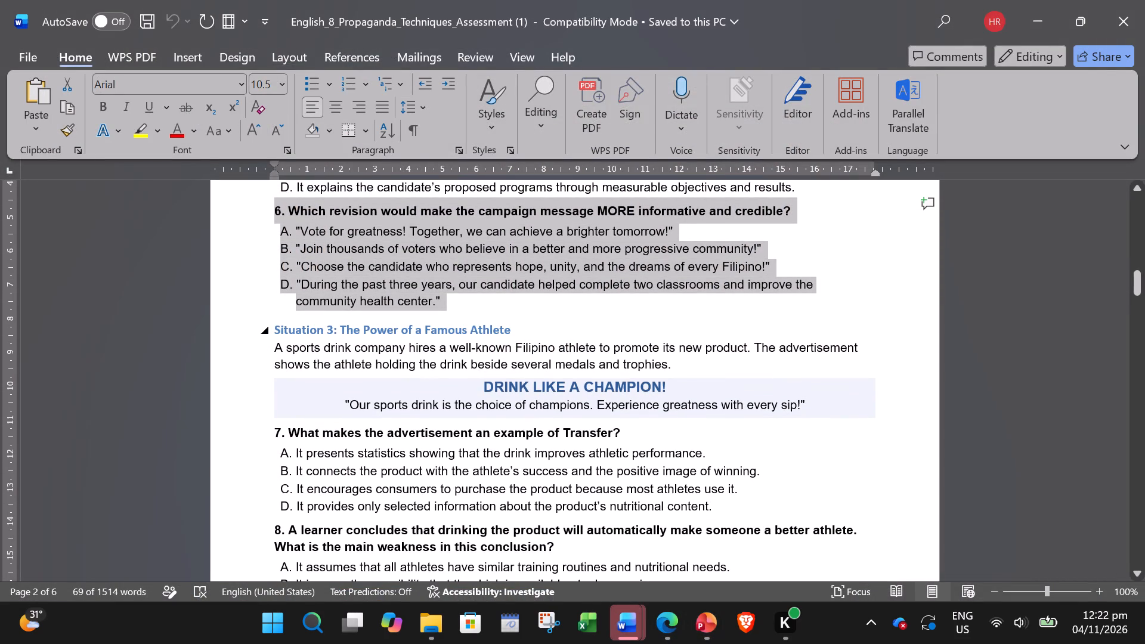
pyautogui.moveTo(277, 330); pyautogui.dragTo(677, 373)
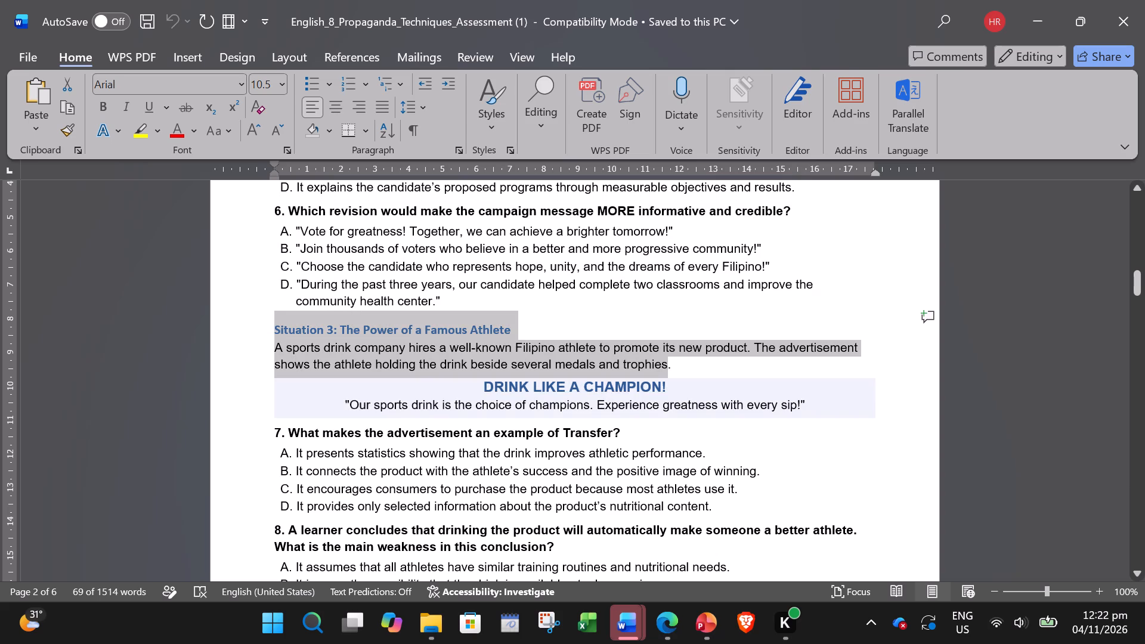
pyautogui.moveTo(677, 373); pyautogui.dragTo(731, 510)
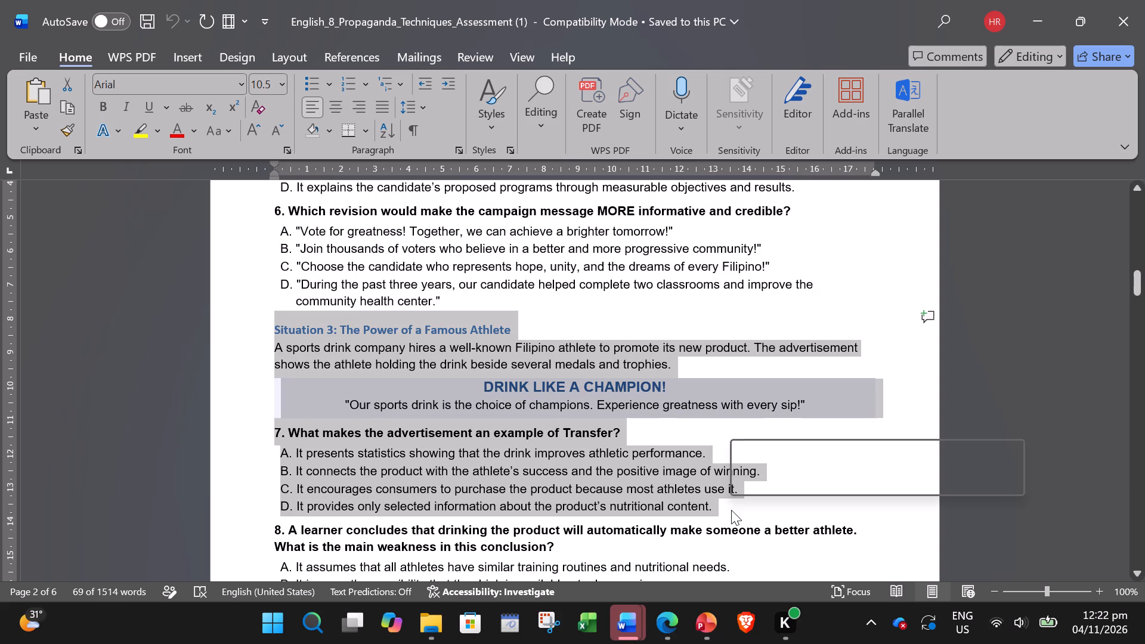
pyautogui.hotkey('ctrl', 'c')
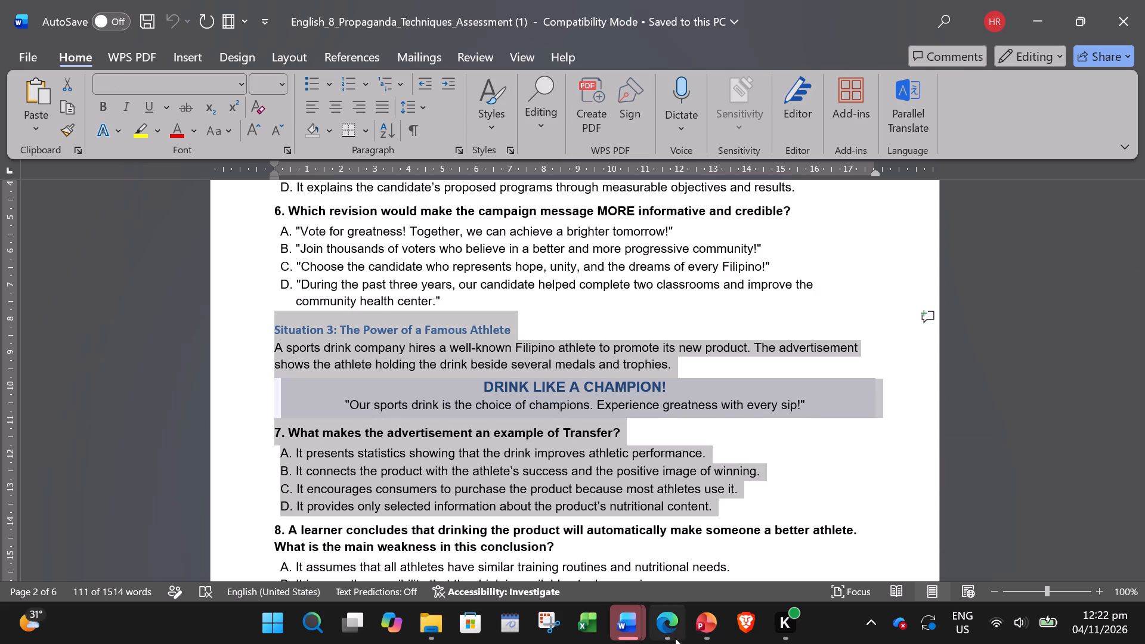
# Switch back to Presentation1 in PowerPoint and paste the Situation 3 content into slide 8.
pyautogui.click(710, 627)
pyautogui.click(812, 547)
pyautogui.click(576, 254)
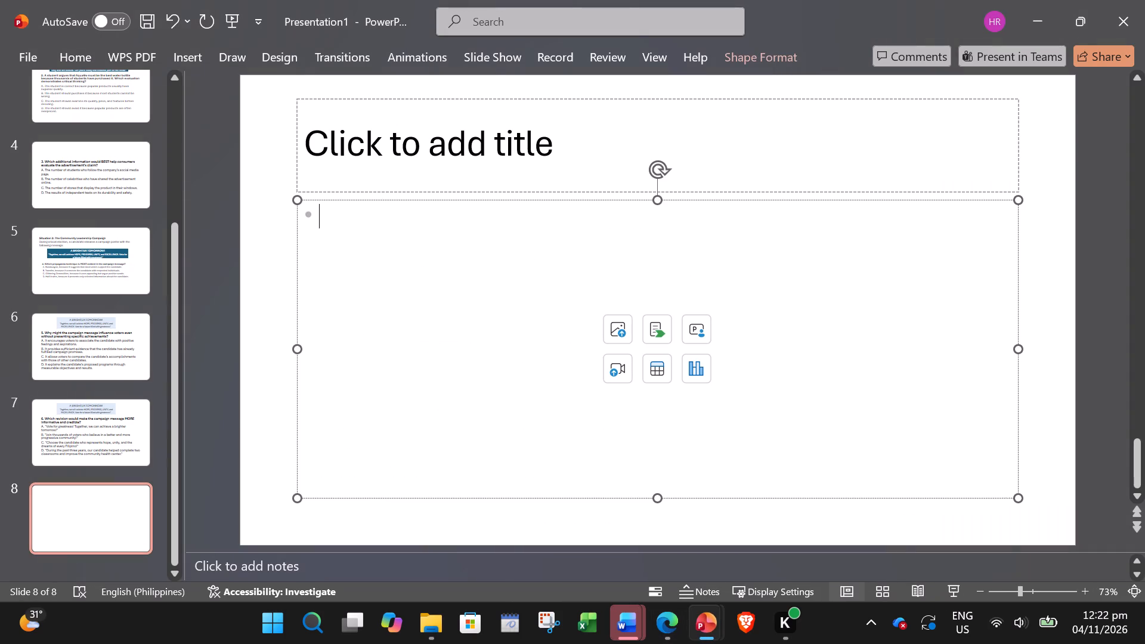
pyautogui.press('BackSpace')
pyautogui.hotkey('ctrl', 'v')
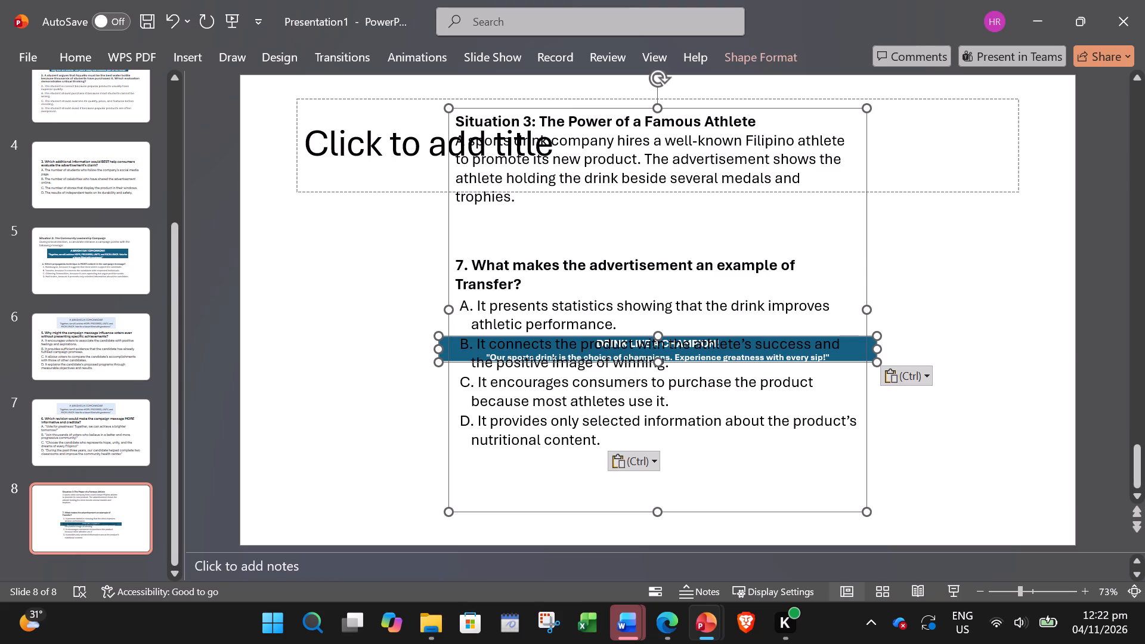
# Widen slide 8's Situation 3 text box toward the slide's left edge and delete the empty title placeholder.
pyautogui.click(887, 267)
pyautogui.click(652, 240)
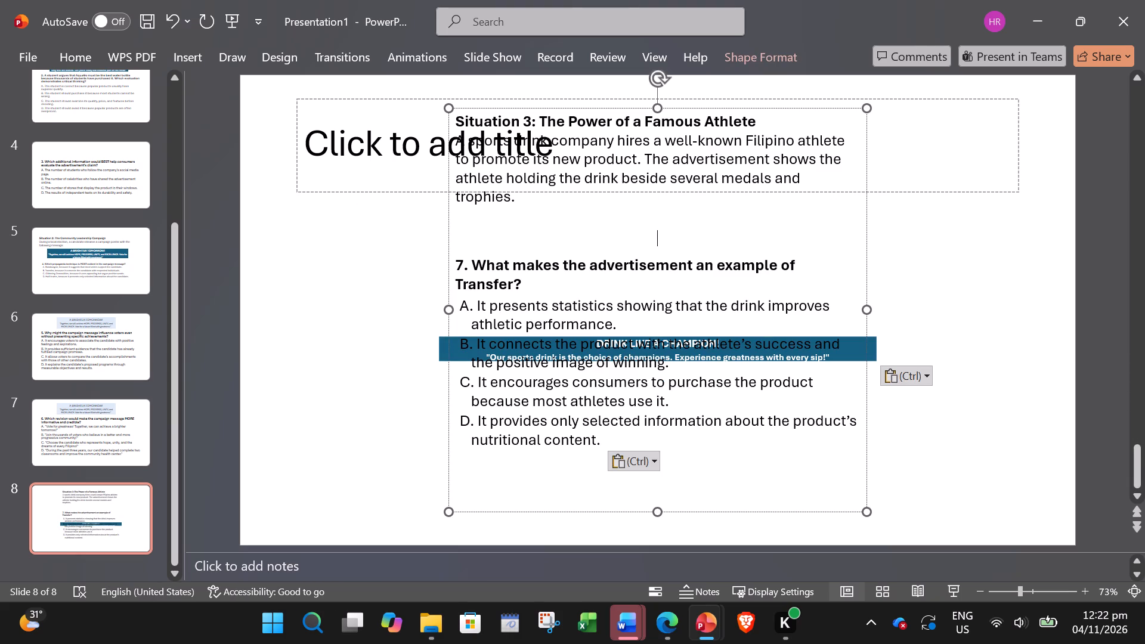
pyautogui.moveTo(450, 307); pyautogui.dragTo(315, 315)
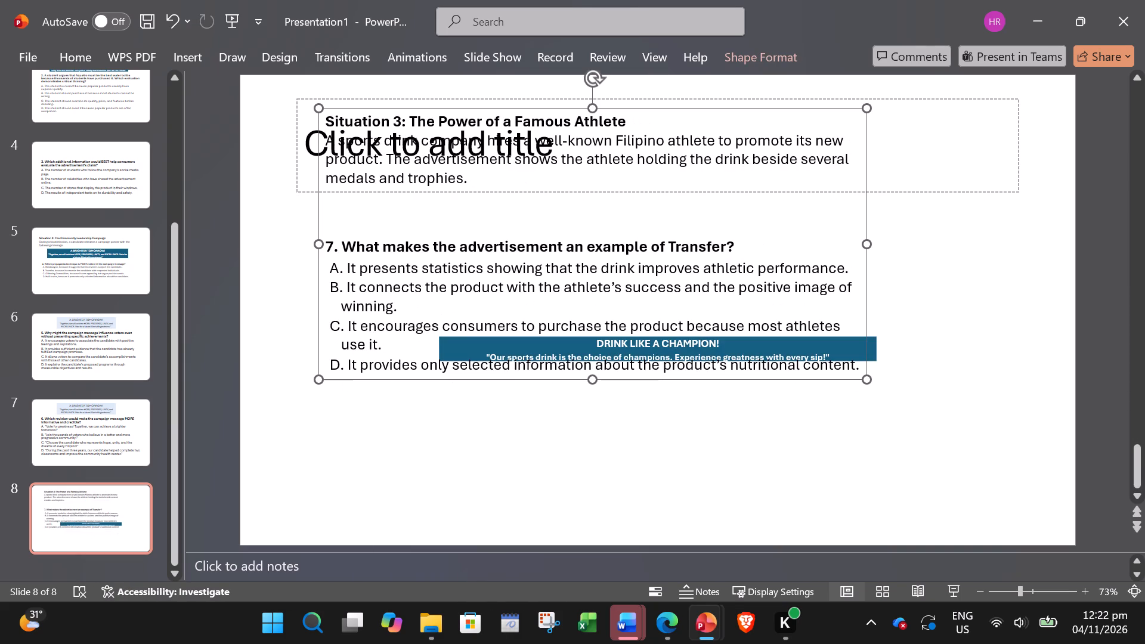
pyautogui.click(900, 195)
pyautogui.press('Delete')
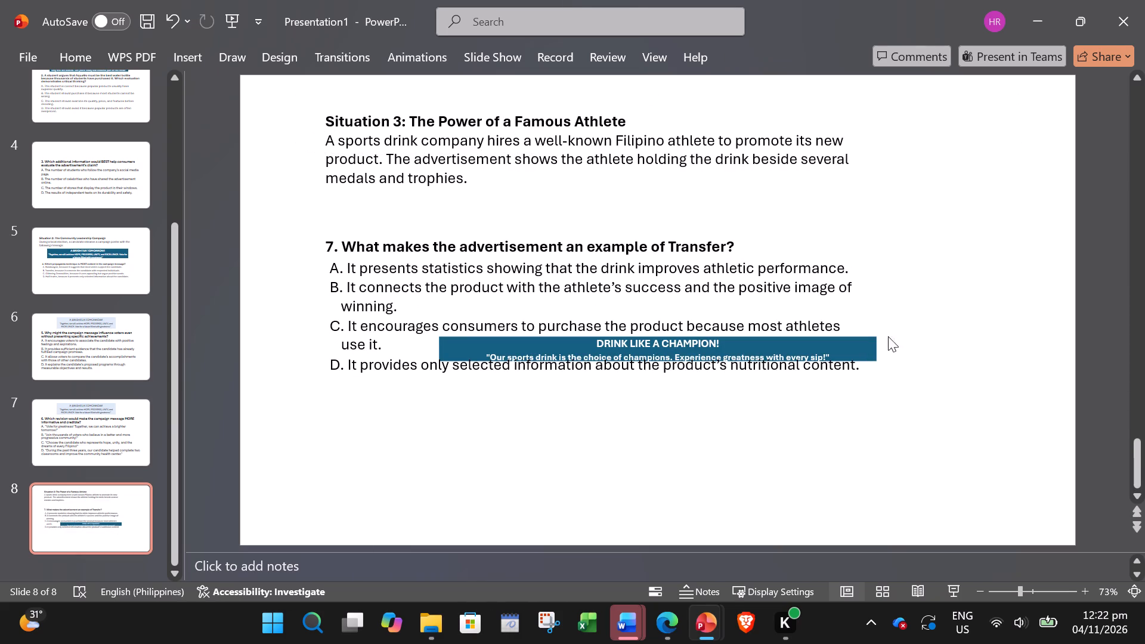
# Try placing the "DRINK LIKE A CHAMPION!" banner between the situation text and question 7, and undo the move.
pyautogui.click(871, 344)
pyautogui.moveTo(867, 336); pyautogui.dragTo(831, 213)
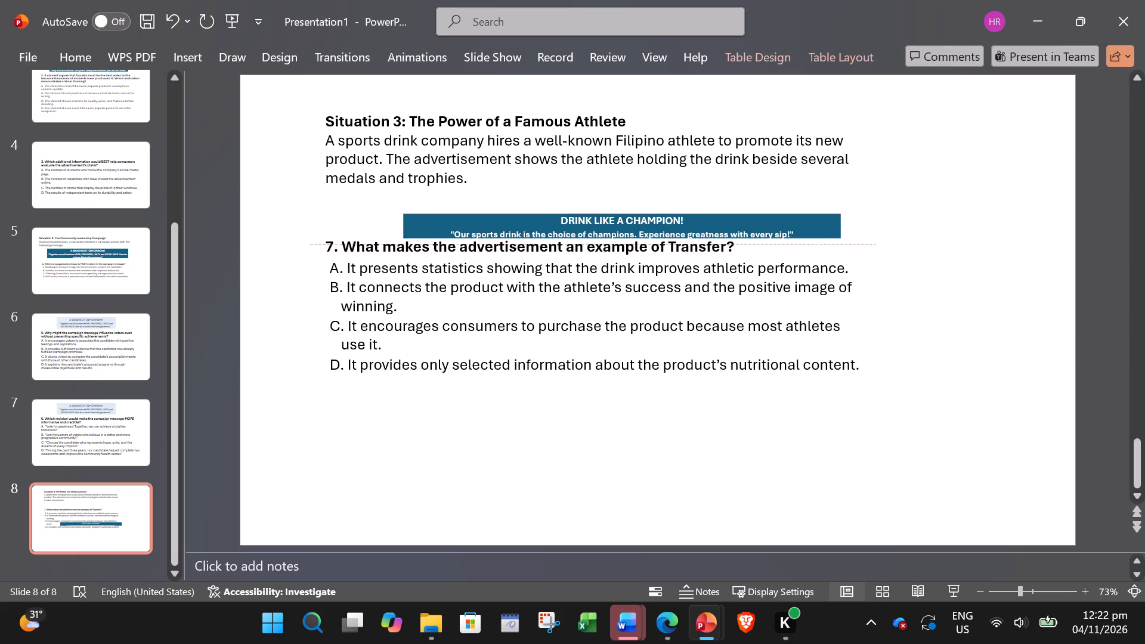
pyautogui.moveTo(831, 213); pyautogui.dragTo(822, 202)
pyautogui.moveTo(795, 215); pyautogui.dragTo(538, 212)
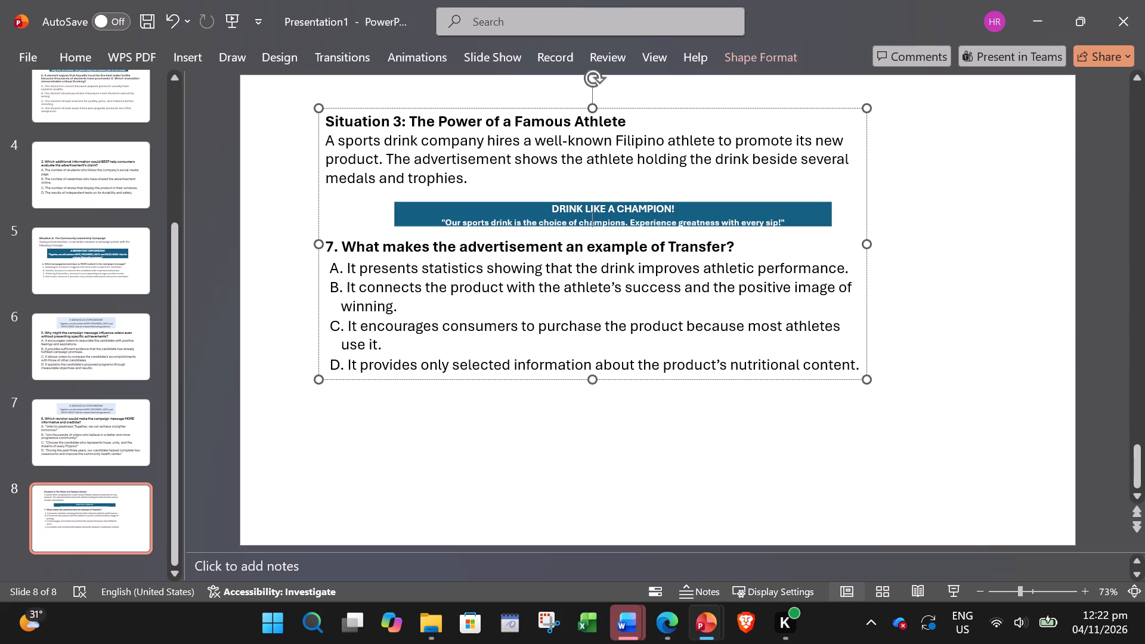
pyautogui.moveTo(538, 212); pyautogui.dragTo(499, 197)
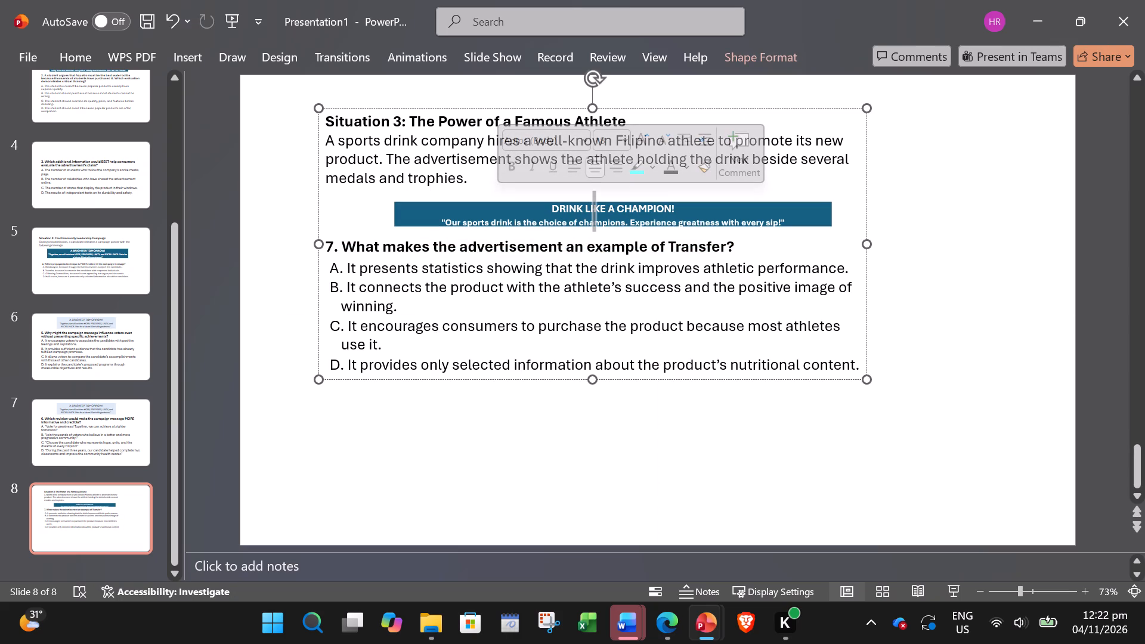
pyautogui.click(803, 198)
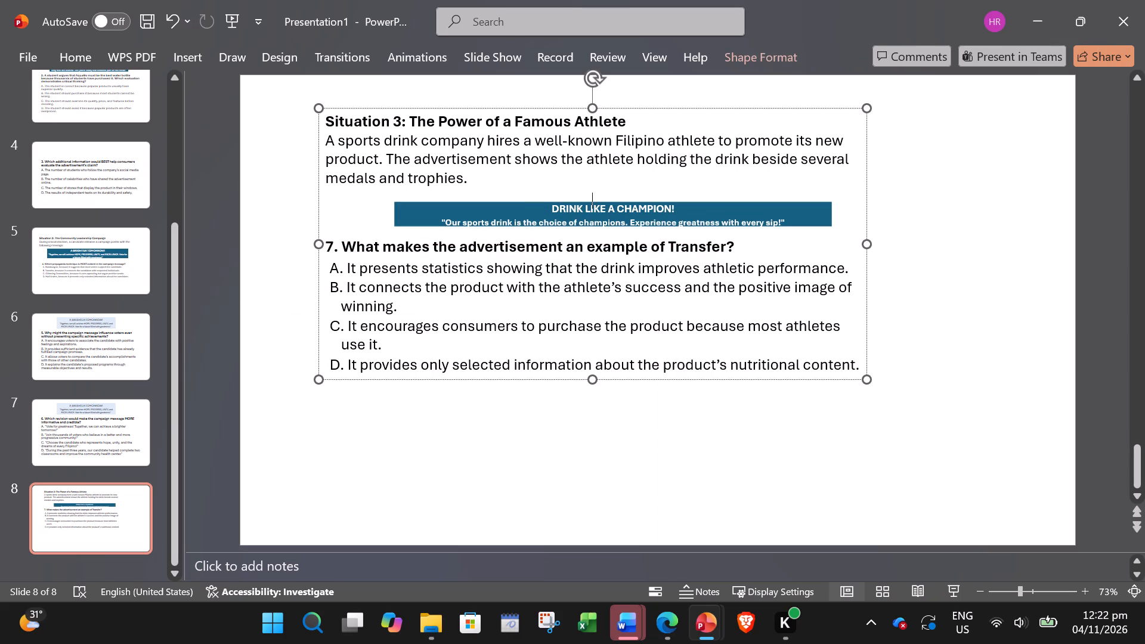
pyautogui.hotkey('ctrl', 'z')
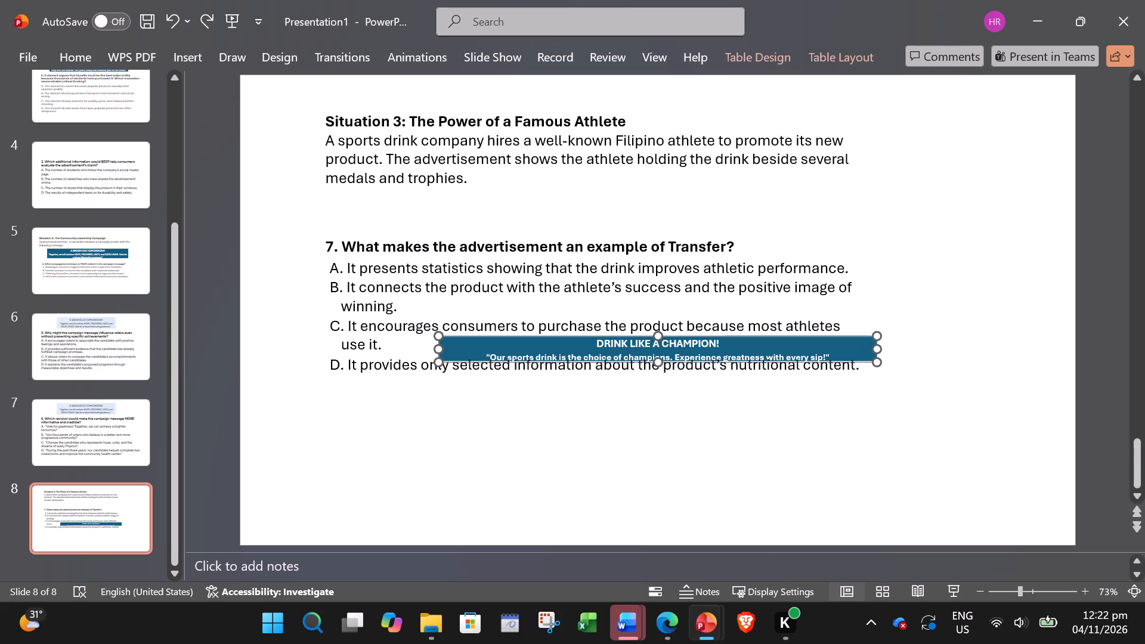
# Move the "DRINK LIKE A CHAMPION!" banner below question 7's choices and enlarge all its text by five font-size increments.
pyautogui.moveTo(870, 337); pyautogui.dragTo(827, 447)
pyautogui.click(746, 458)
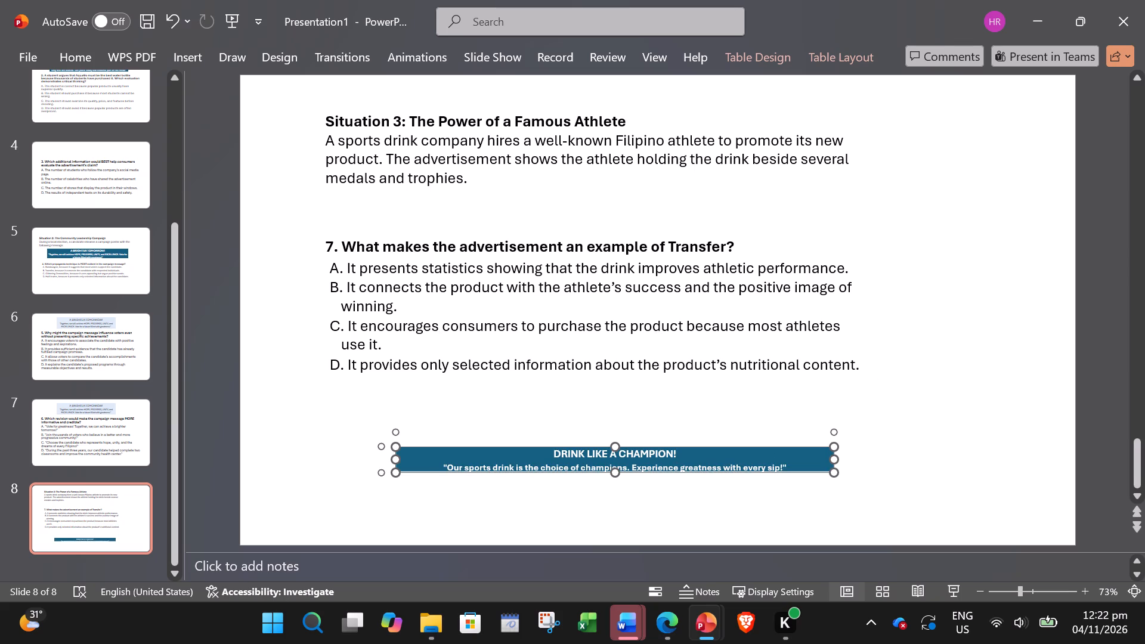
pyautogui.hotkey('ctrl', 'a')
pyautogui.click(79, 42)
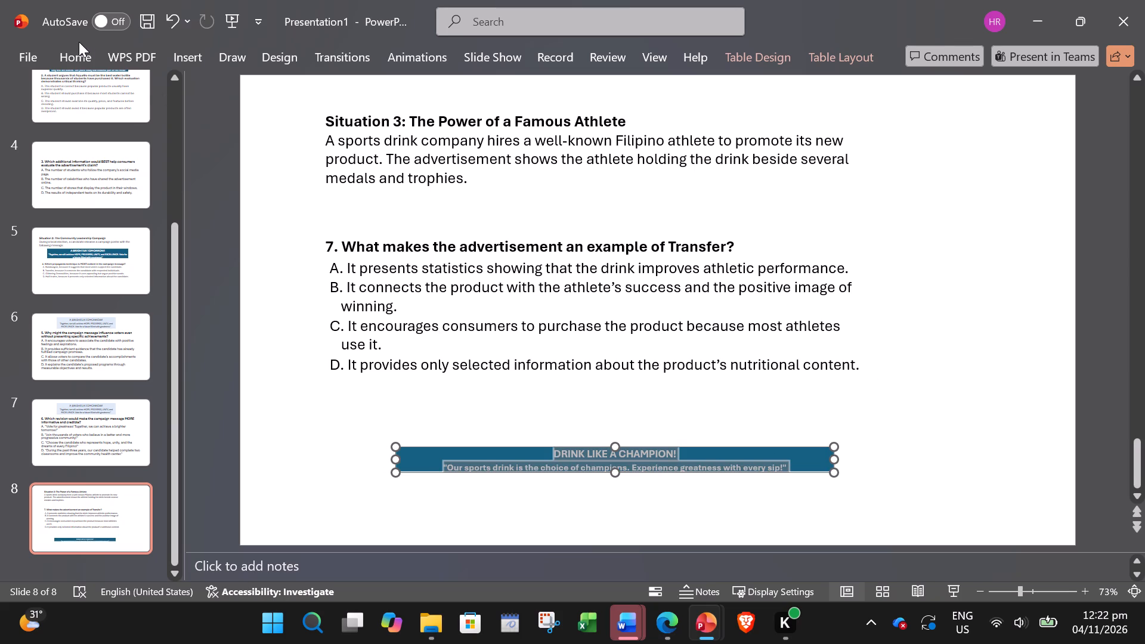
pyautogui.click(78, 52)
pyautogui.tripleClick(327, 141)
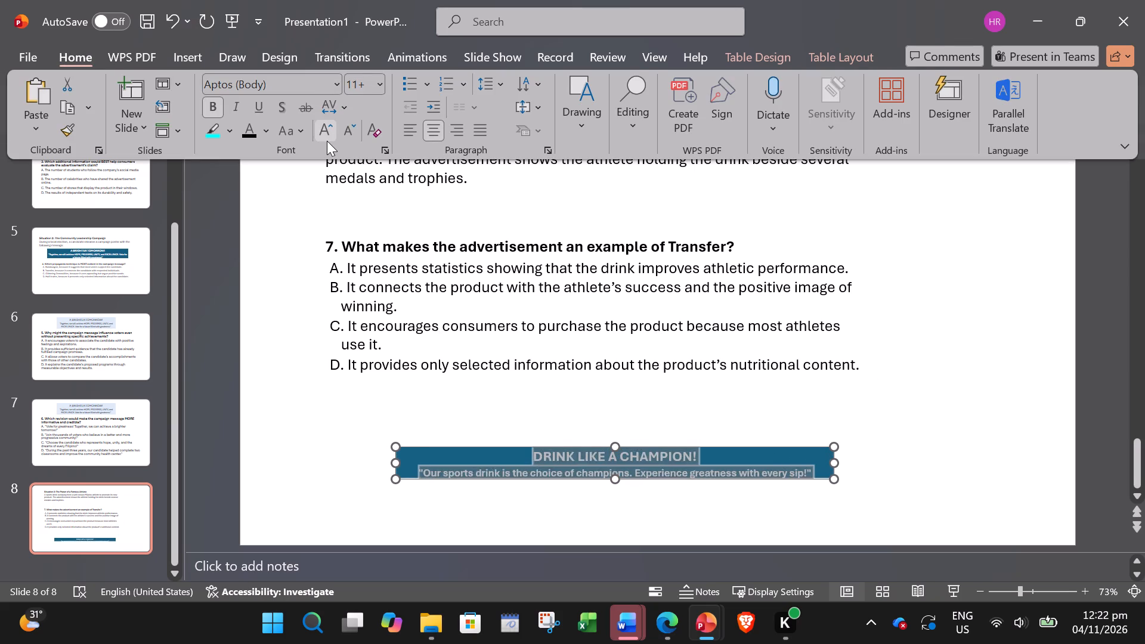
pyautogui.doubleClick(327, 141)
pyautogui.click(776, 377)
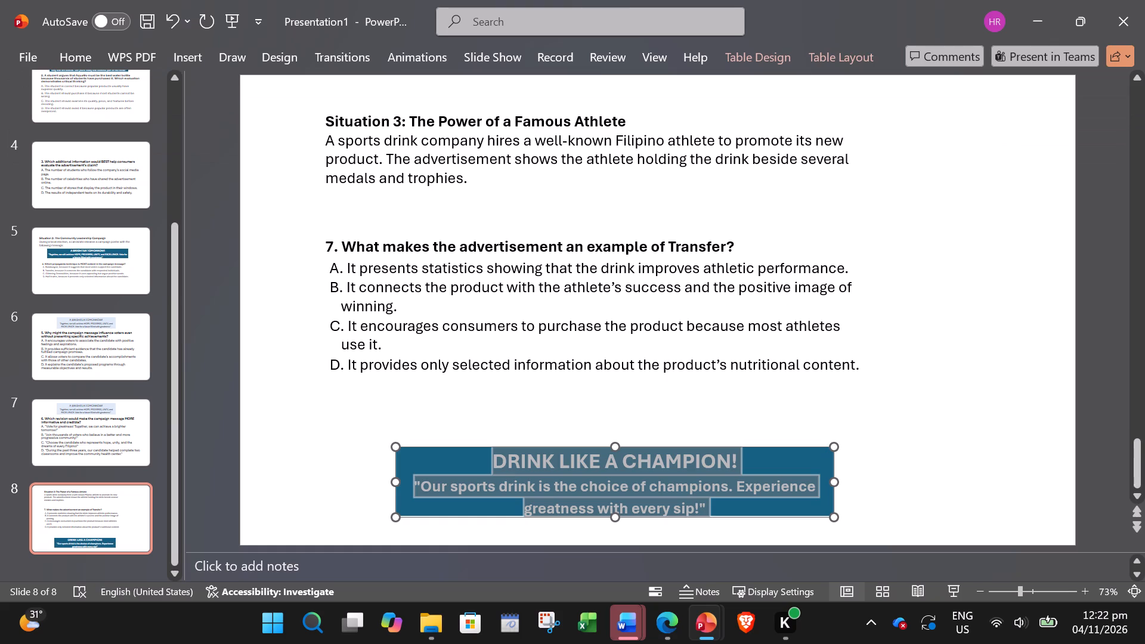
pyautogui.click(776, 377)
pyautogui.click(833, 462)
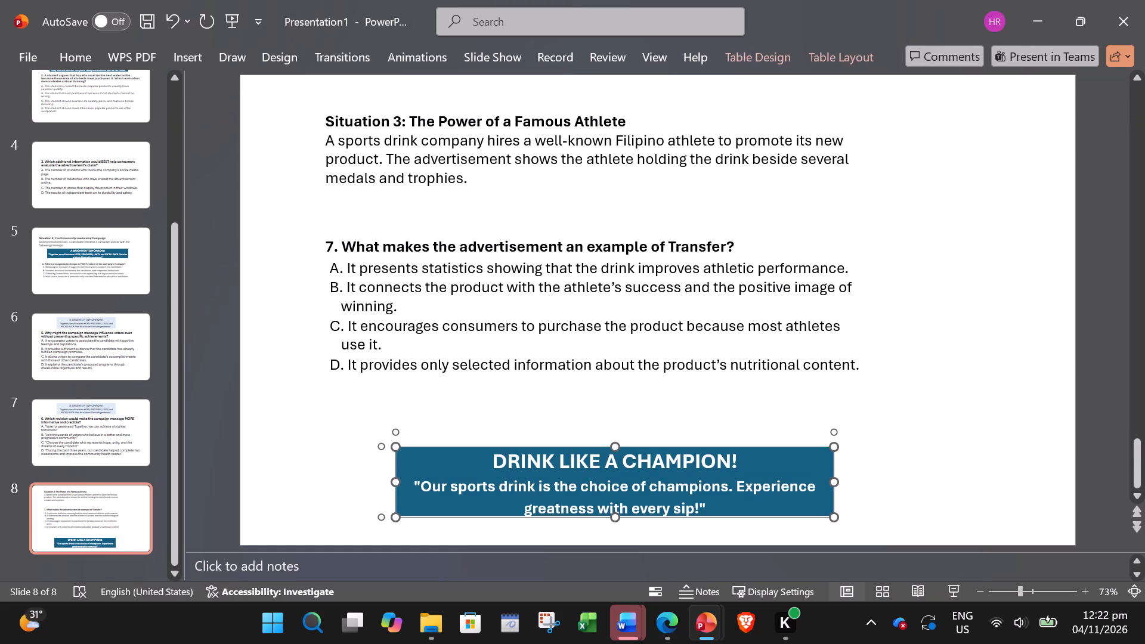
# Cut question 7 with its choices A to D out of the Situation 3 text box.
pyautogui.click(871, 358)
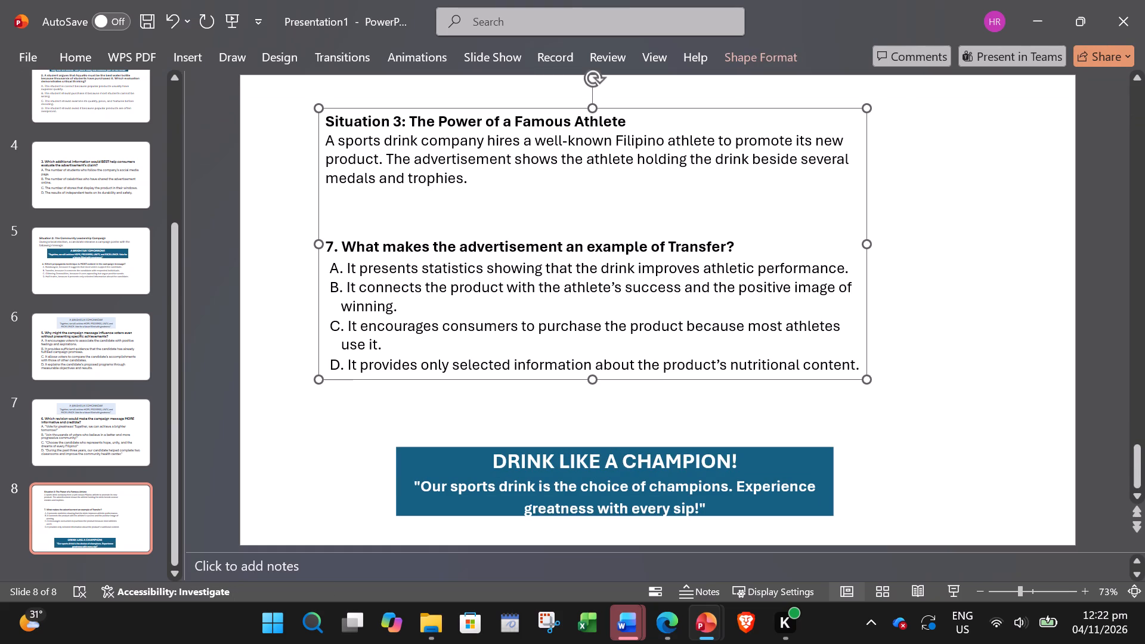
pyautogui.click(324, 247)
pyautogui.moveTo(329, 246); pyautogui.dragTo(880, 361)
pyautogui.hotkey('ctrl', 'x')
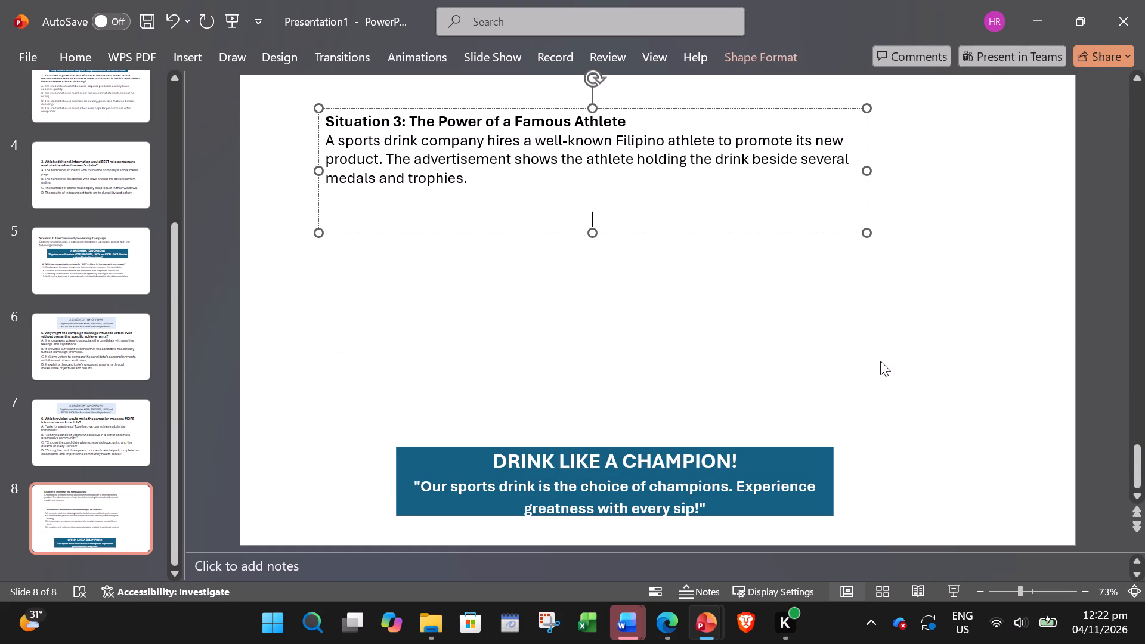
# Move the "DRINK LIKE A CHAMPION!" banner up to sit directly below the Situation 3 text on slide 8.
pyautogui.click(831, 388)
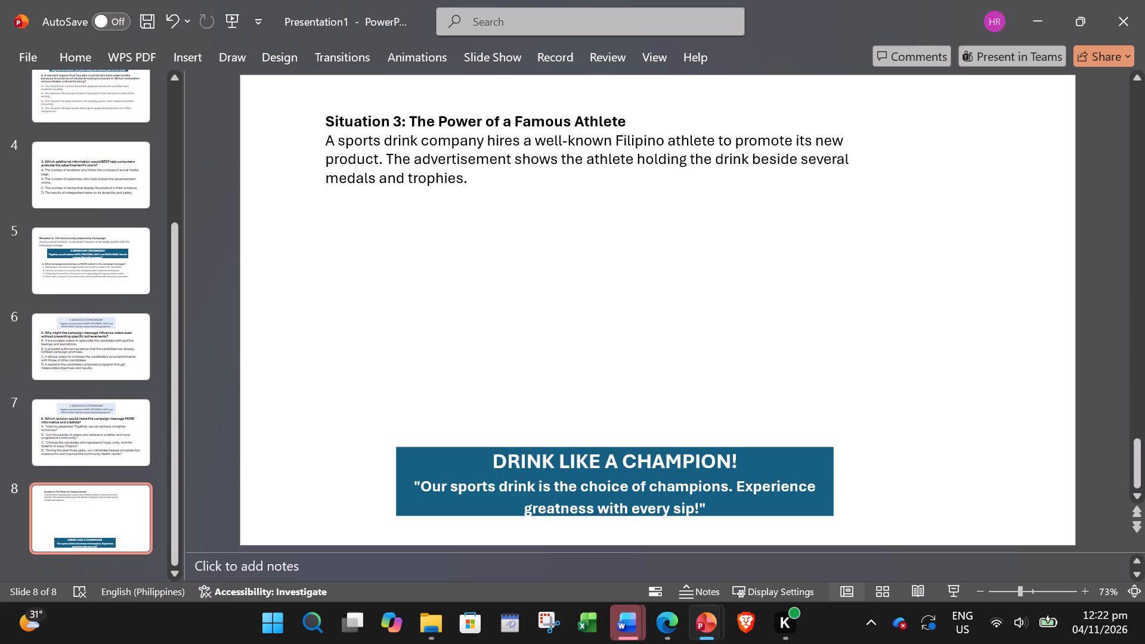
pyautogui.click(766, 447)
pyautogui.moveTo(766, 447); pyautogui.dragTo(720, 249)
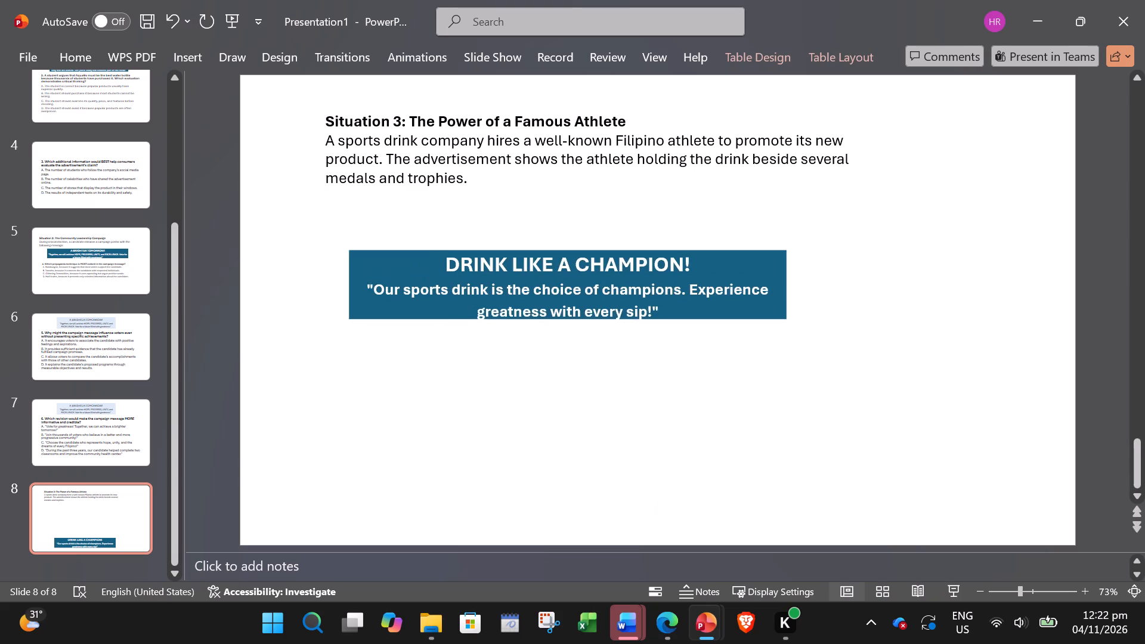
pyautogui.moveTo(720, 249); pyautogui.dragTo(736, 215)
pyautogui.click(738, 358)
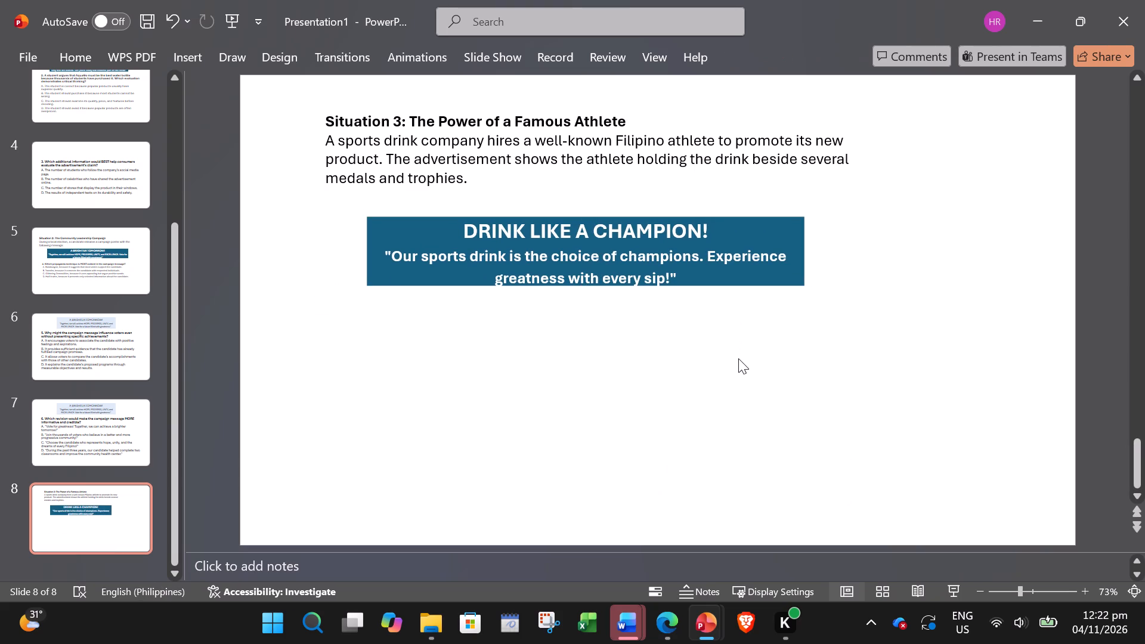
# Paste question 7 with its choices as a separate text box below the banner and widen it so each choice fits one line.
pyautogui.hotkey('ctrl', 'v')
pyautogui.moveTo(772, 208); pyautogui.dragTo(633, 285)
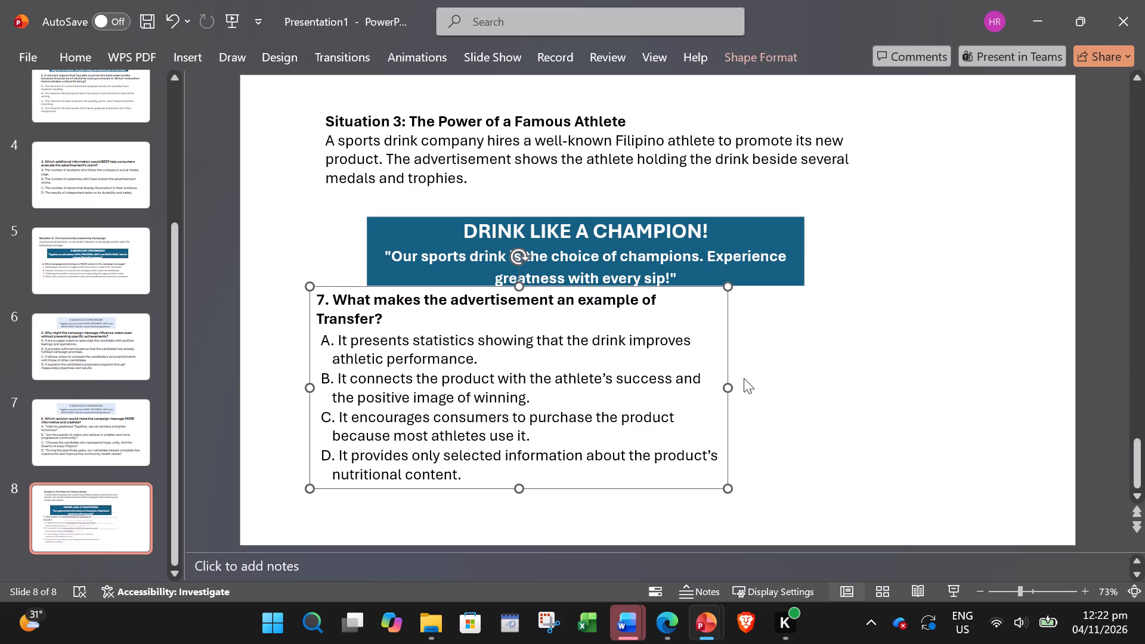
pyautogui.moveTo(729, 392); pyautogui.dragTo(925, 417)
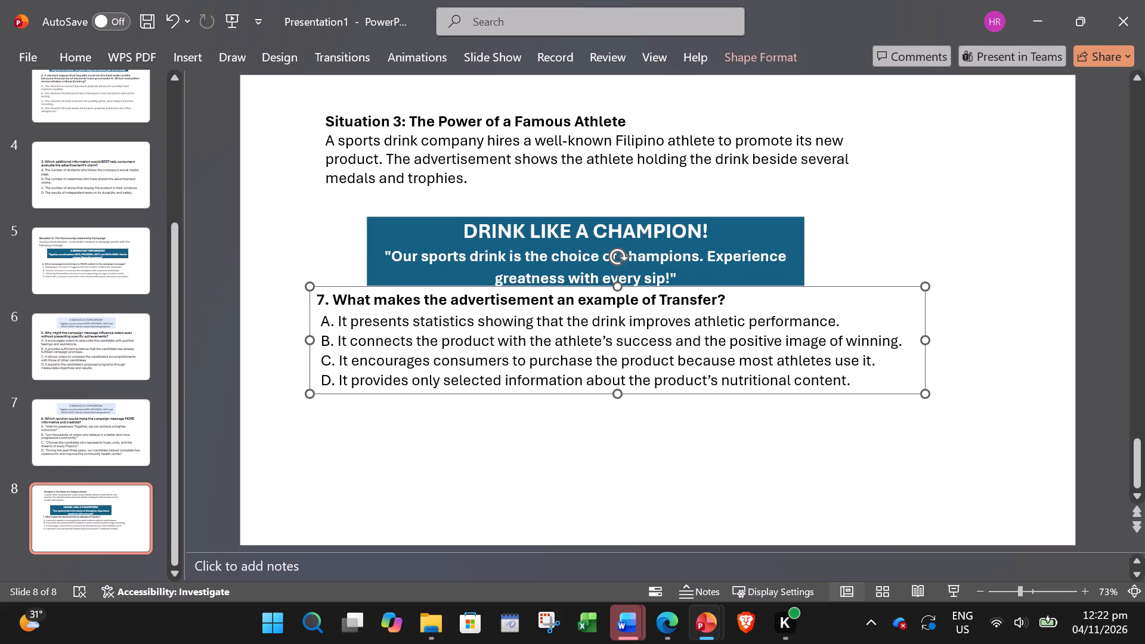
pyautogui.moveTo(865, 284); pyautogui.dragTo(869, 318)
# Enlarge question 7 and its choices to 24 pt, widen their text box toward the slide's right edge and reposition it under the banner.
pyautogui.click(771, 363)
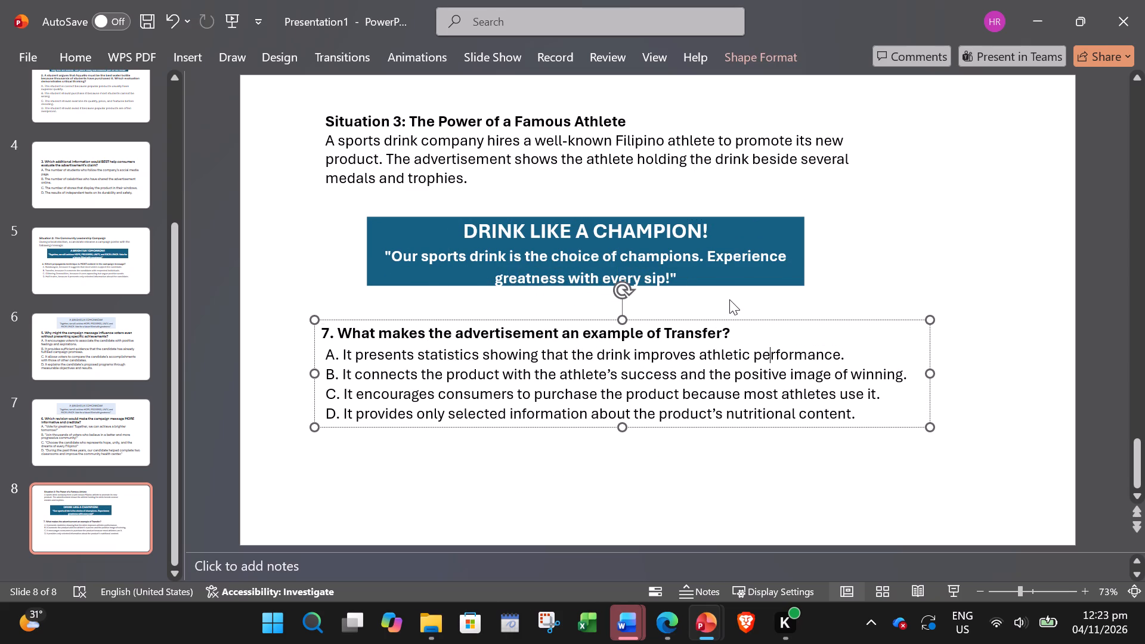
pyautogui.hotkey('ctrl', 'a')
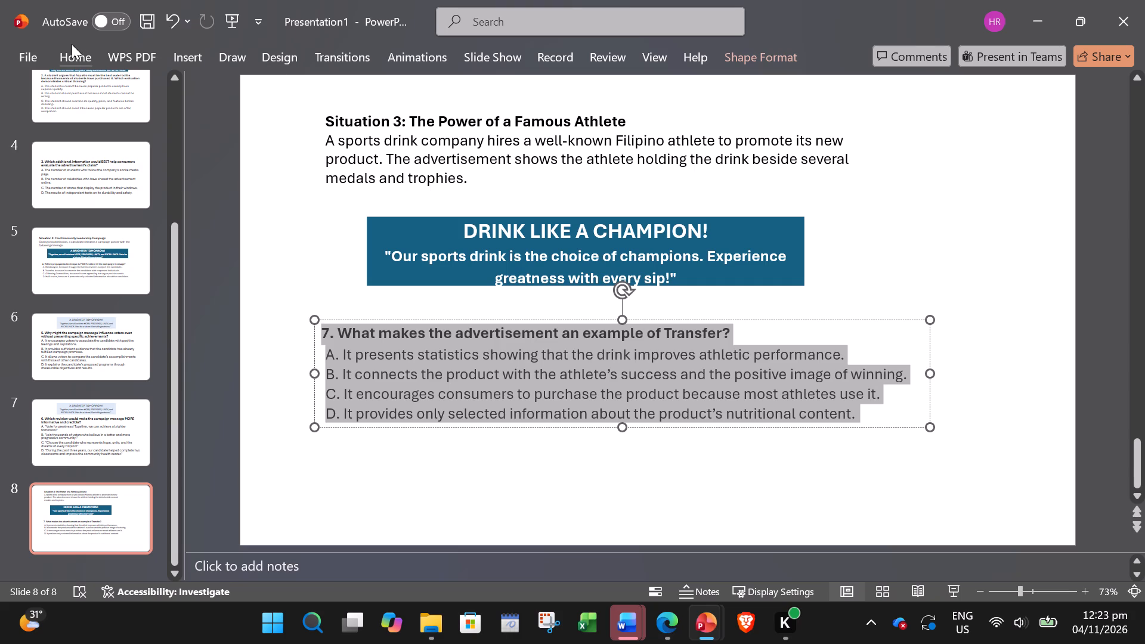
pyautogui.click(69, 60)
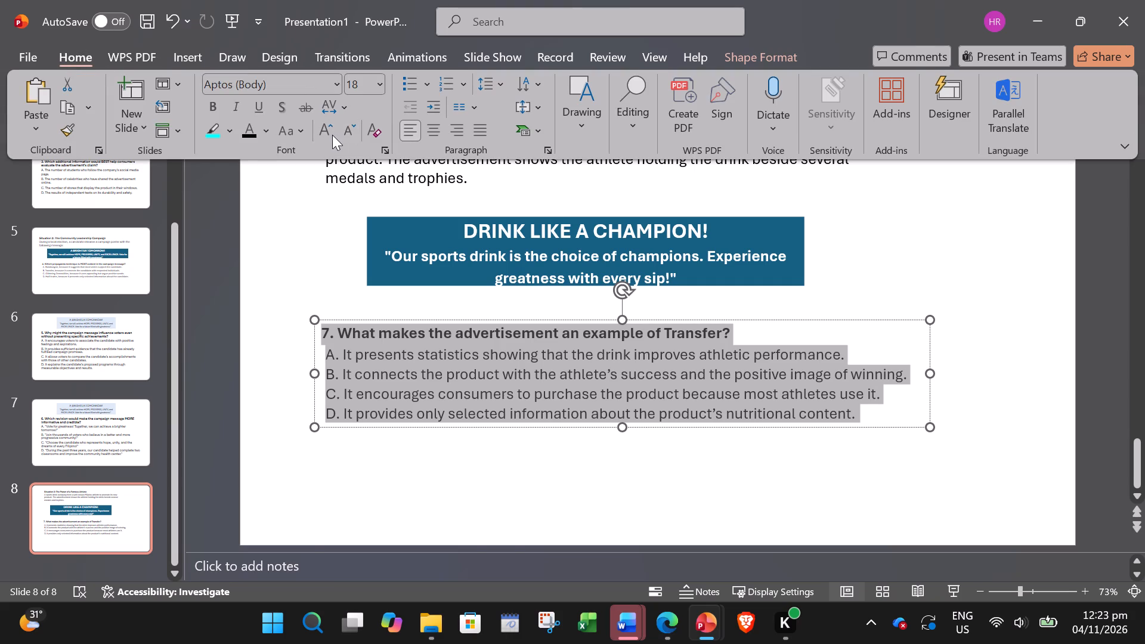
pyautogui.doubleClick(332, 135)
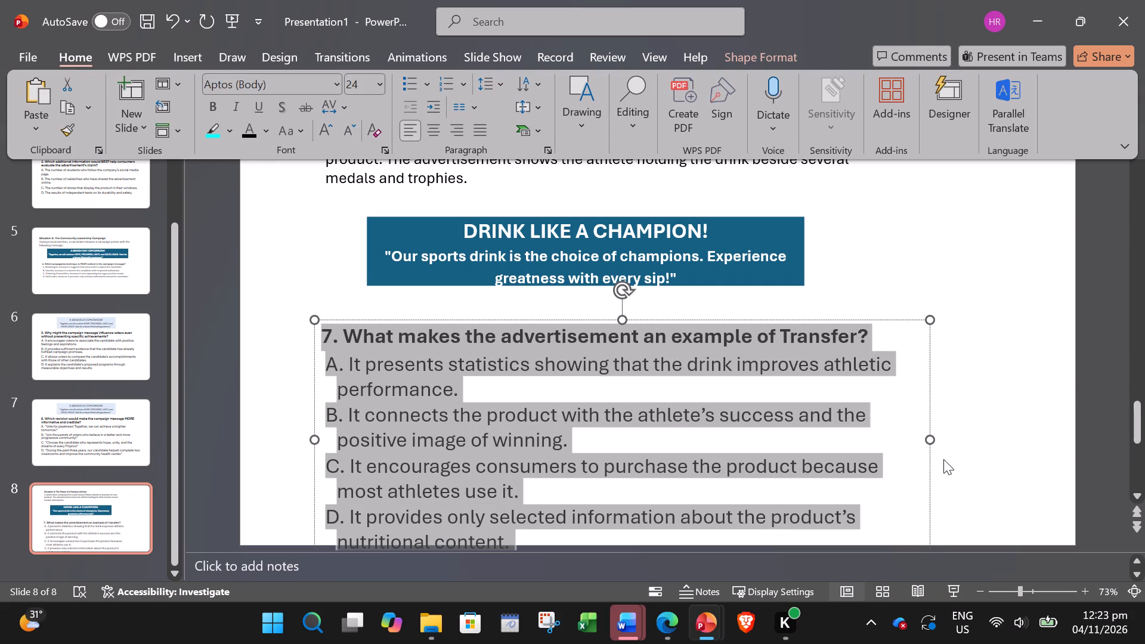
pyautogui.click(943, 460)
pyautogui.moveTo(931, 442); pyautogui.dragTo(998, 426)
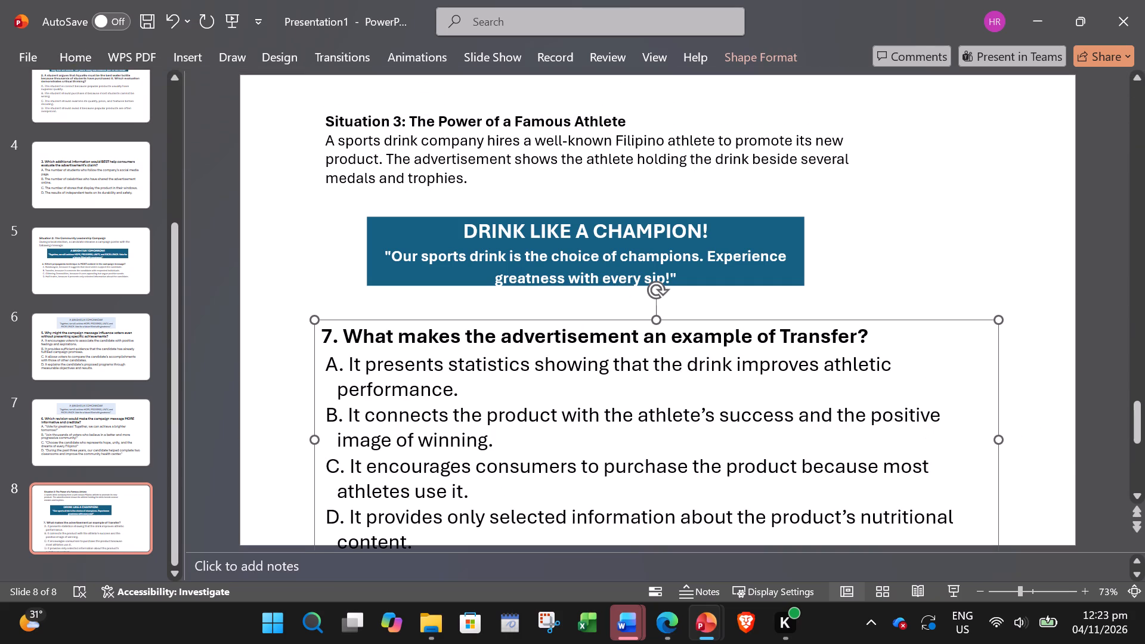
pyautogui.moveTo(998, 439); pyautogui.dragTo(1056, 414)
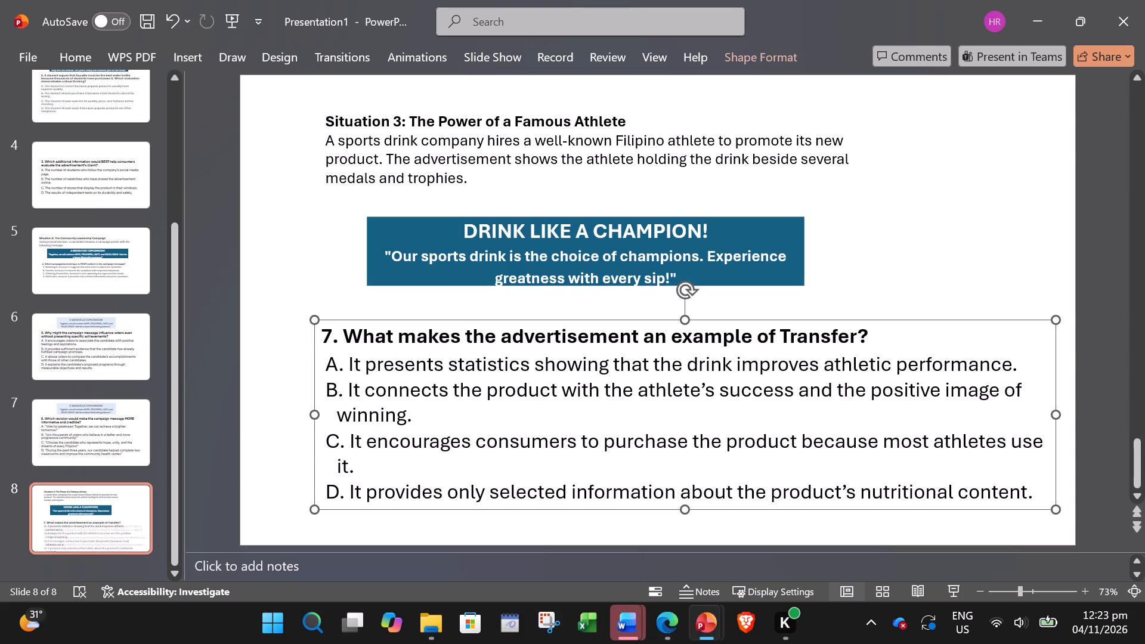
pyautogui.moveTo(952, 320); pyautogui.dragTo(926, 314)
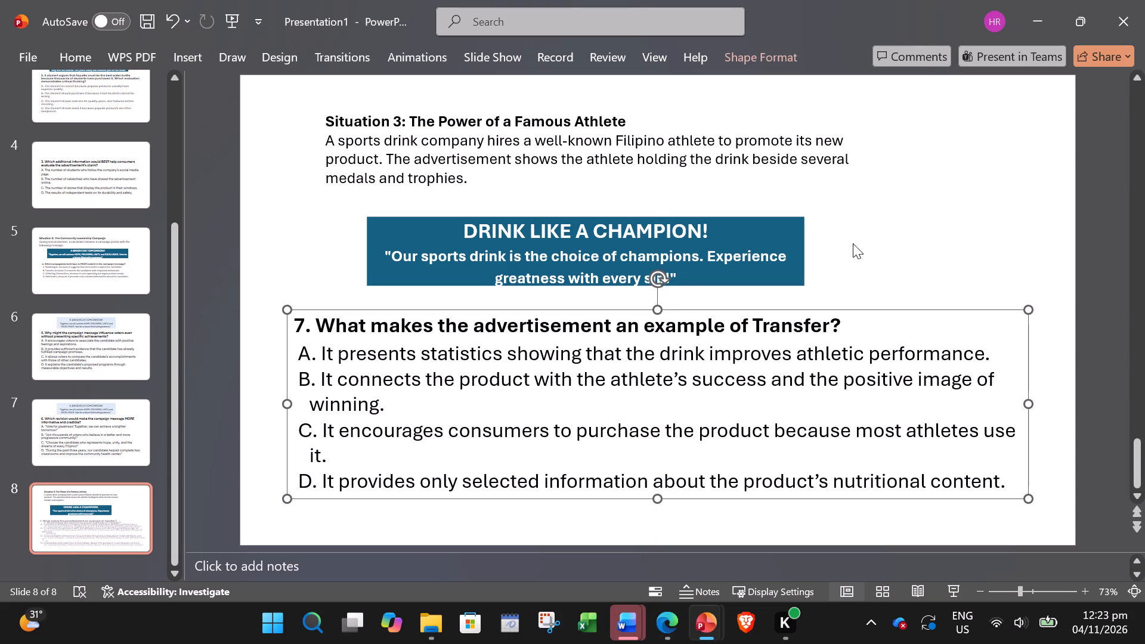
# Enlarge the Situation 3 heading and paragraph to 24 pt and widen their text box toward the slide's right edge.
pyautogui.click(791, 169)
pyautogui.click(754, 150)
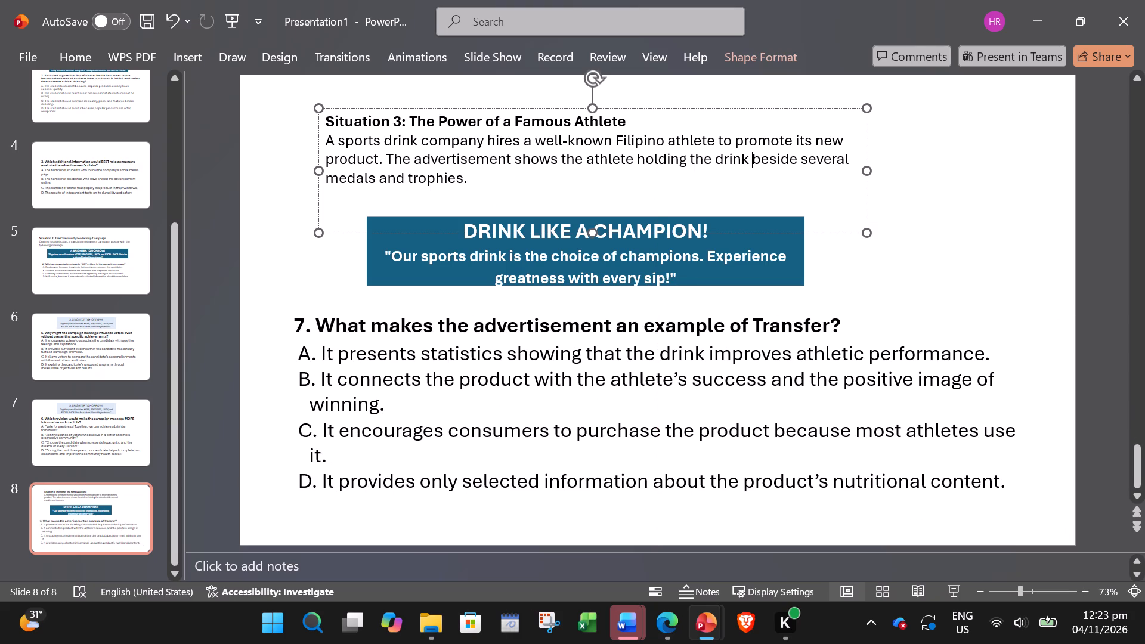
pyautogui.hotkey('ctrl', 'a')
pyautogui.click(77, 57)
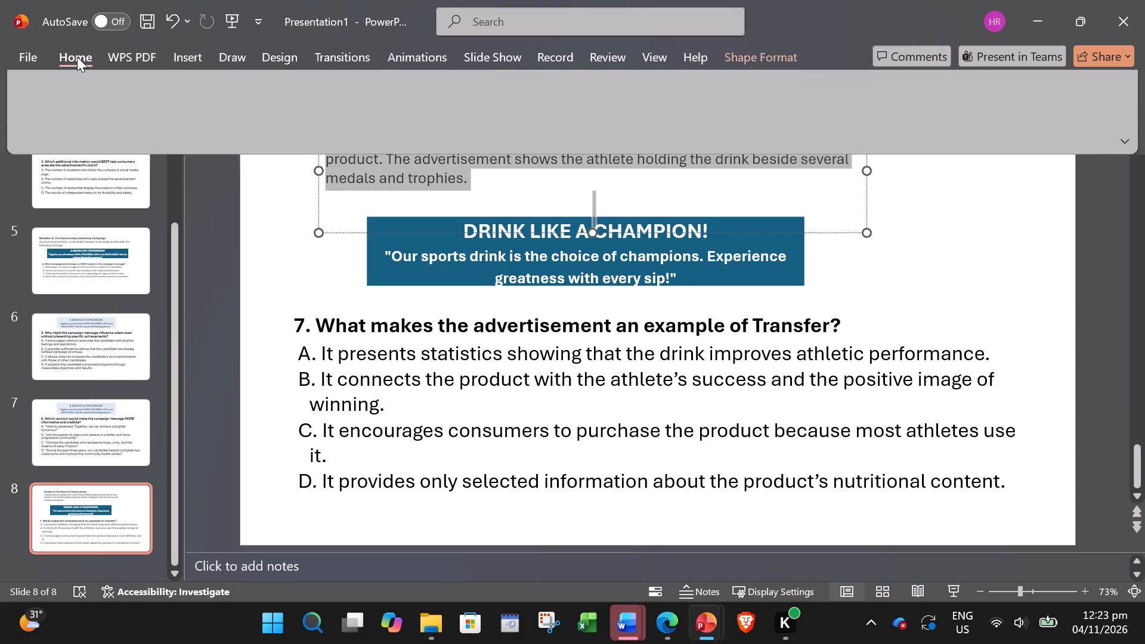
pyautogui.click(328, 132)
pyautogui.click(328, 132)
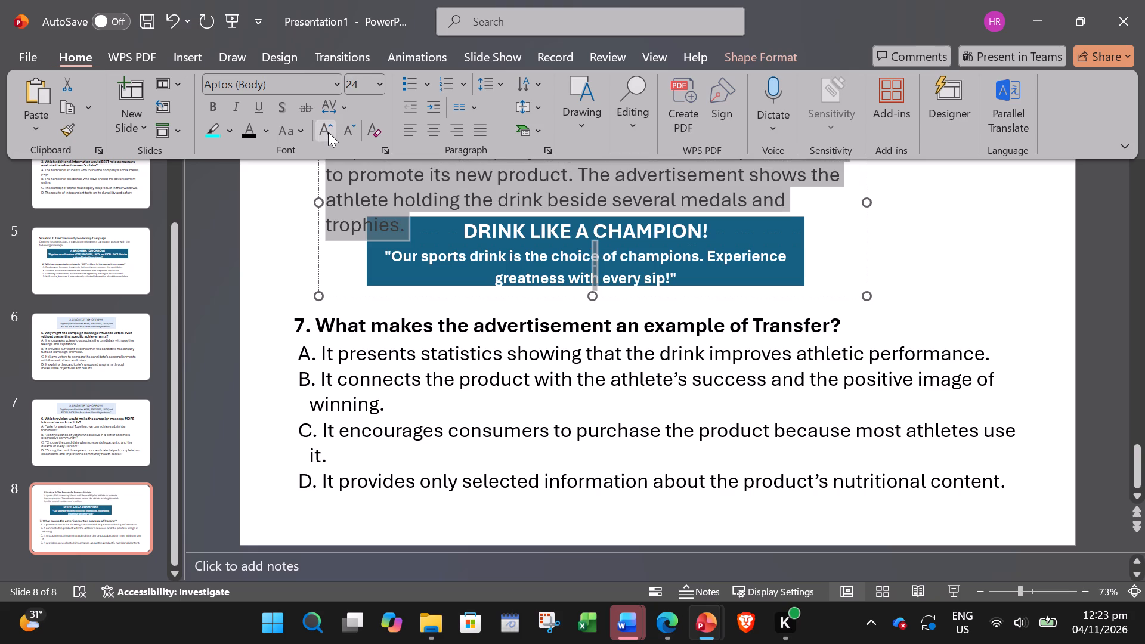
pyautogui.click(867, 202)
pyautogui.moveTo(867, 202); pyautogui.dragTo(1006, 188)
pyautogui.click(748, 233)
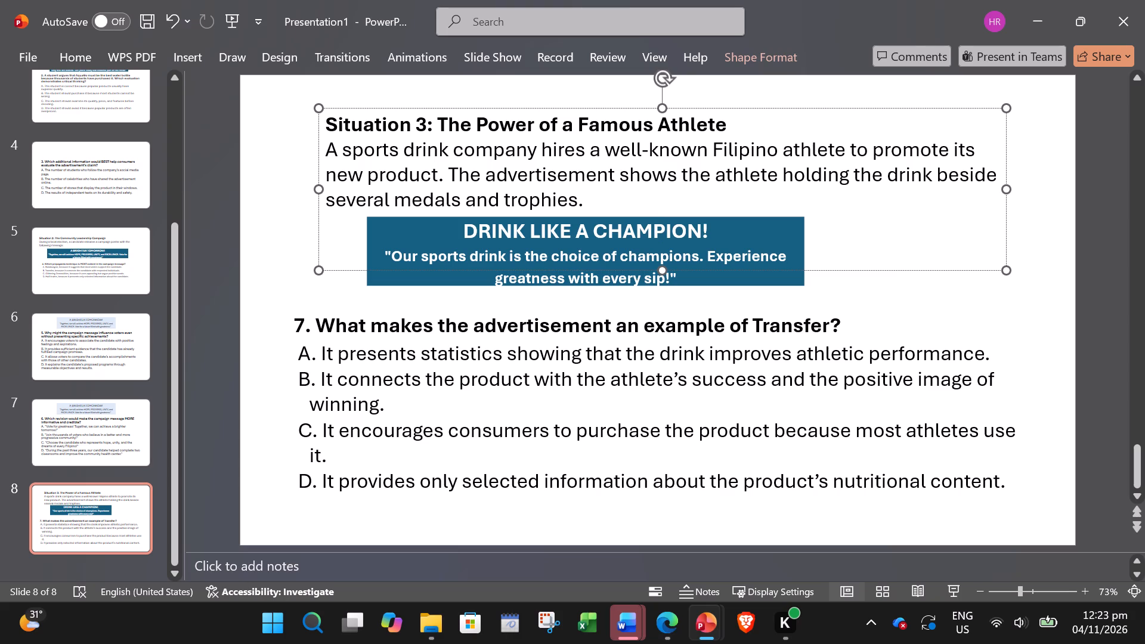
pyautogui.click(705, 391)
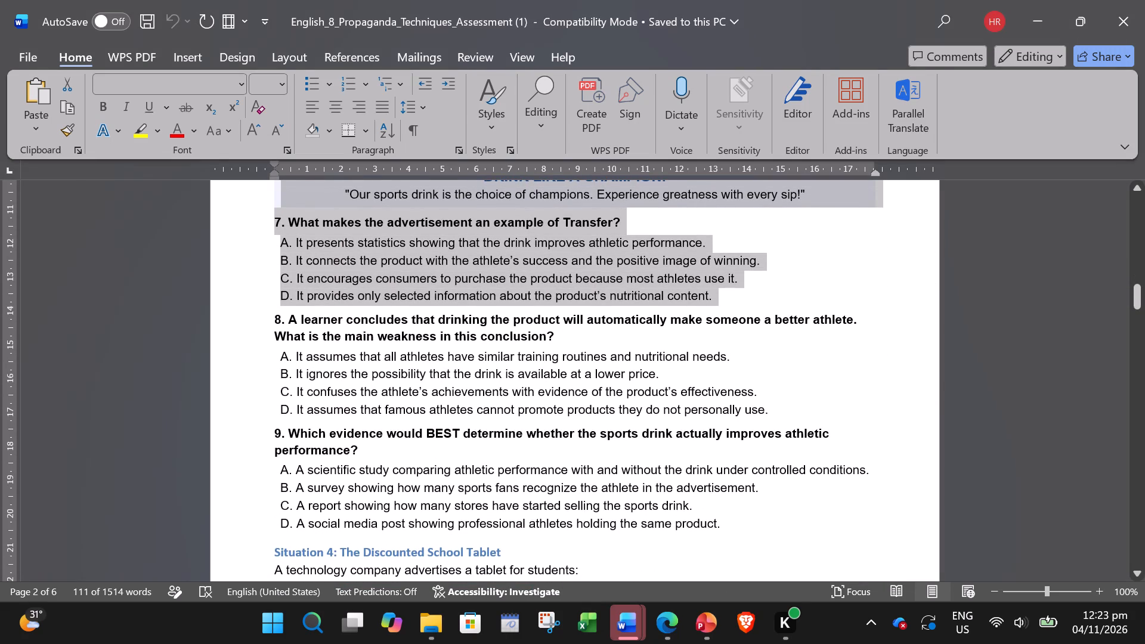
pyautogui.moveTo(270, 320); pyautogui.dragTo(780, 401)
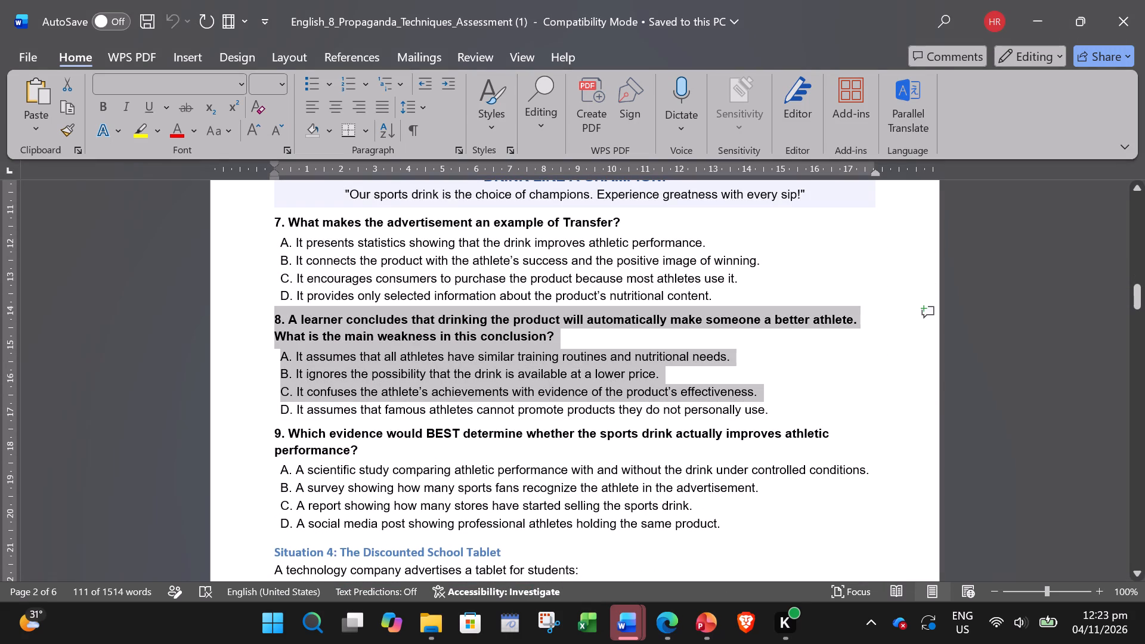
pyautogui.moveTo(780, 401); pyautogui.dragTo(766, 404)
pyautogui.hotkey('ctrl', 'c')
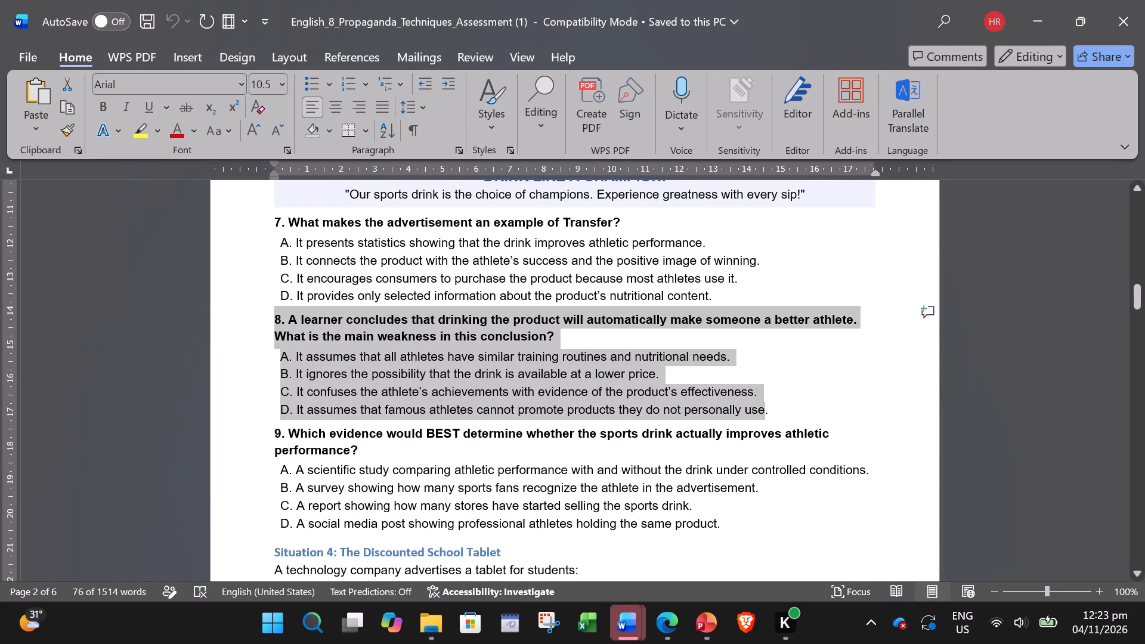
# Return to Presentation1 in PowerPoint and paste question 8 with its choices into slide 9's content placeholder.
pyautogui.click(664, 640)
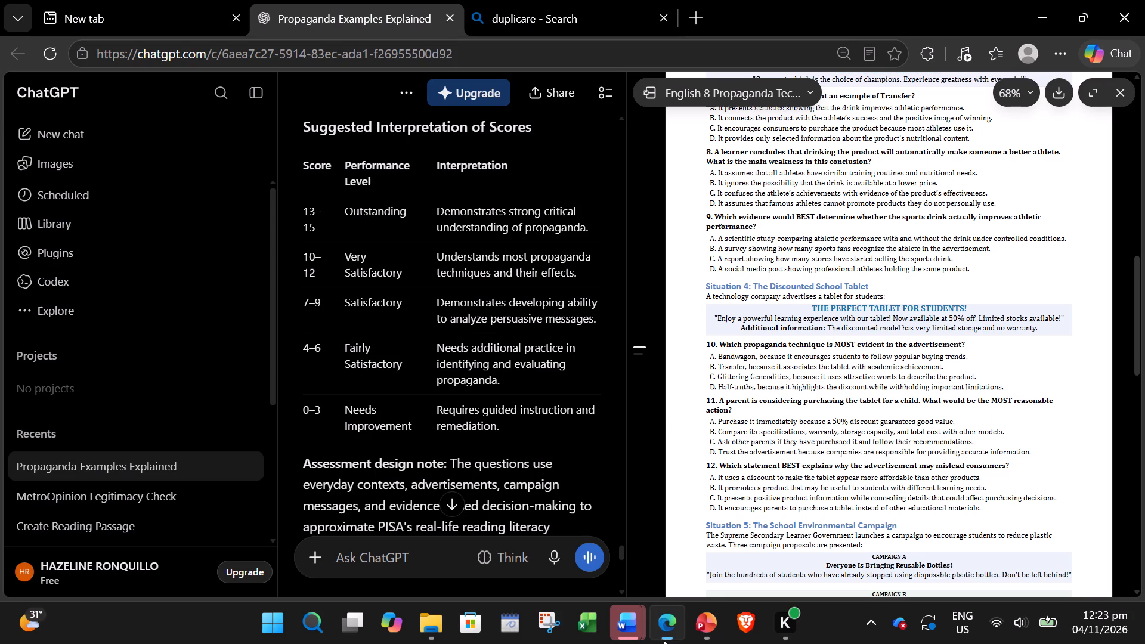
pyautogui.click(701, 621)
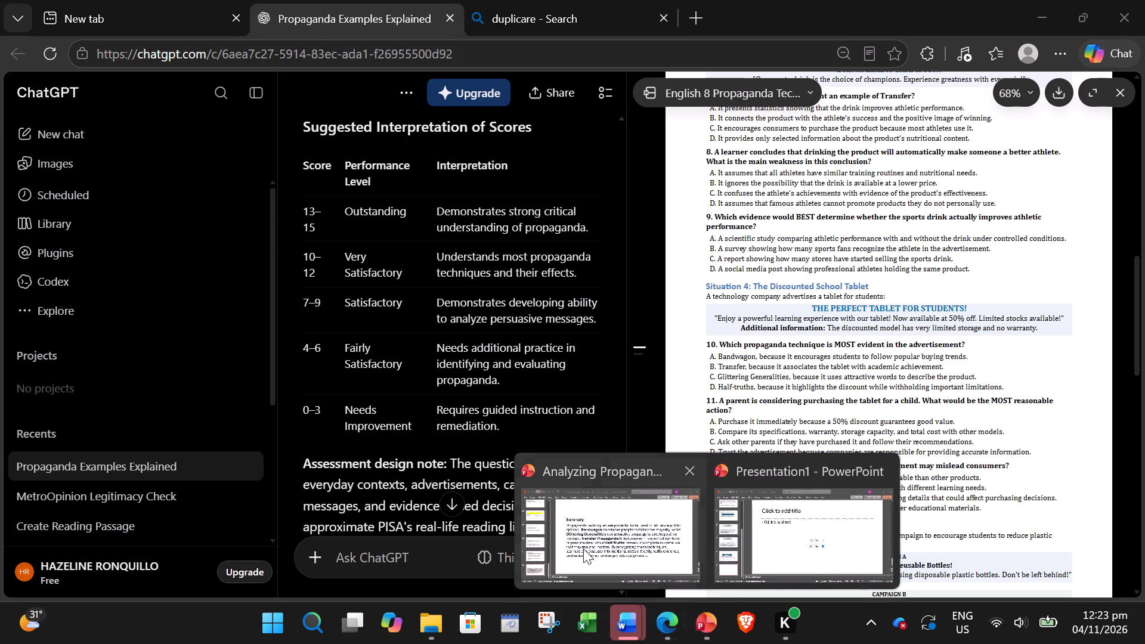
pyautogui.click(800, 533)
pyautogui.rightClick(800, 533)
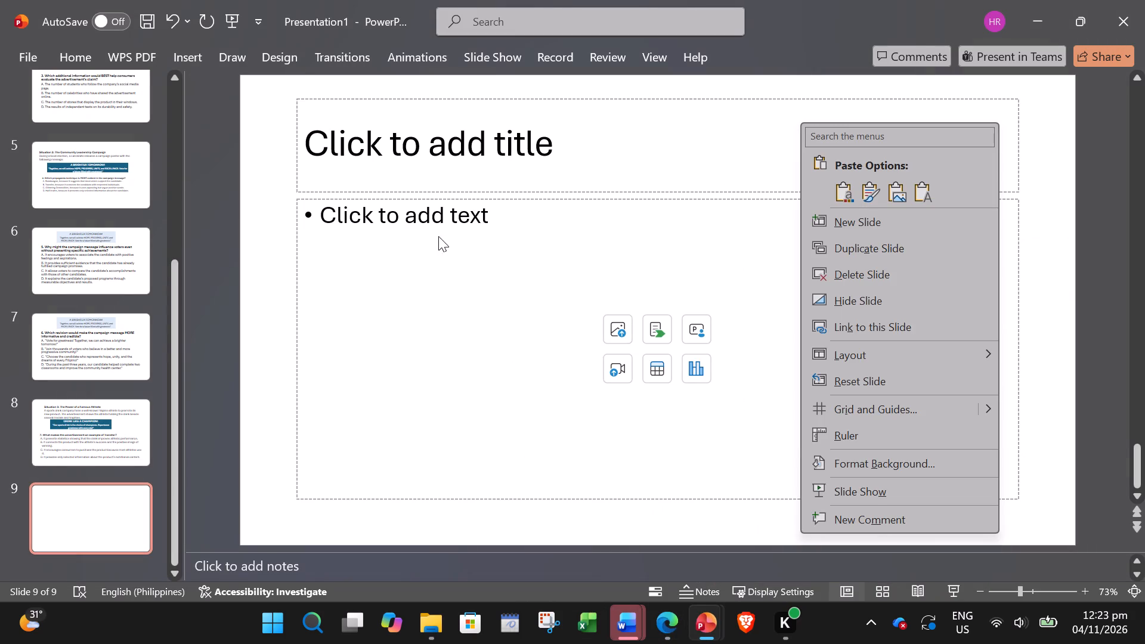
pyautogui.click(438, 236)
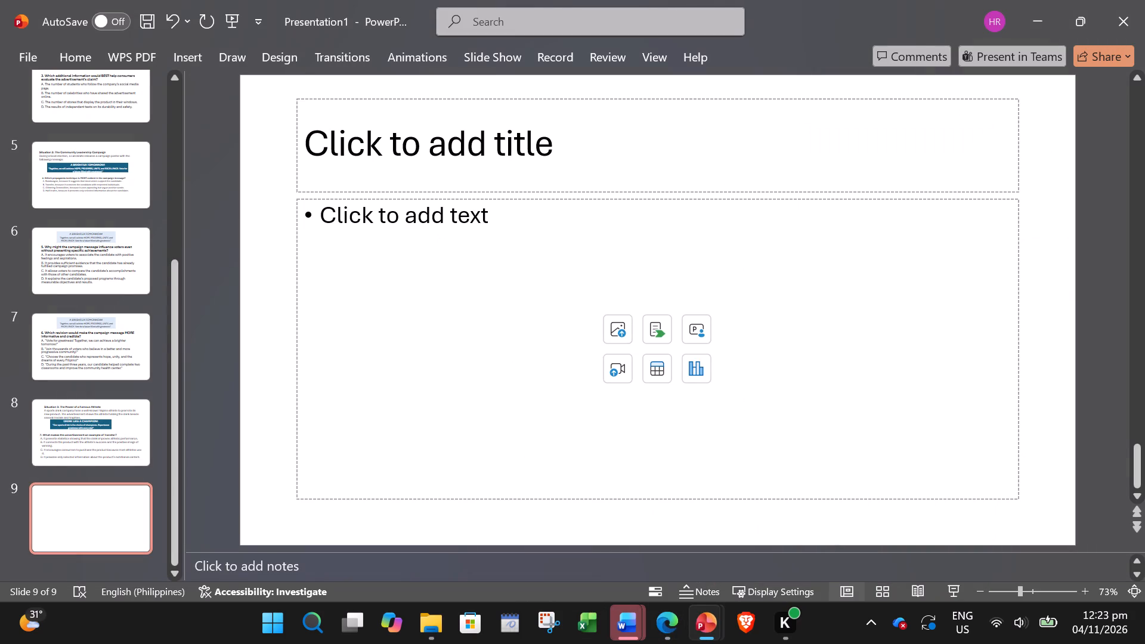
pyautogui.click(419, 215)
pyautogui.press('BackSpace')
pyautogui.hotkey('ctrl', 'v')
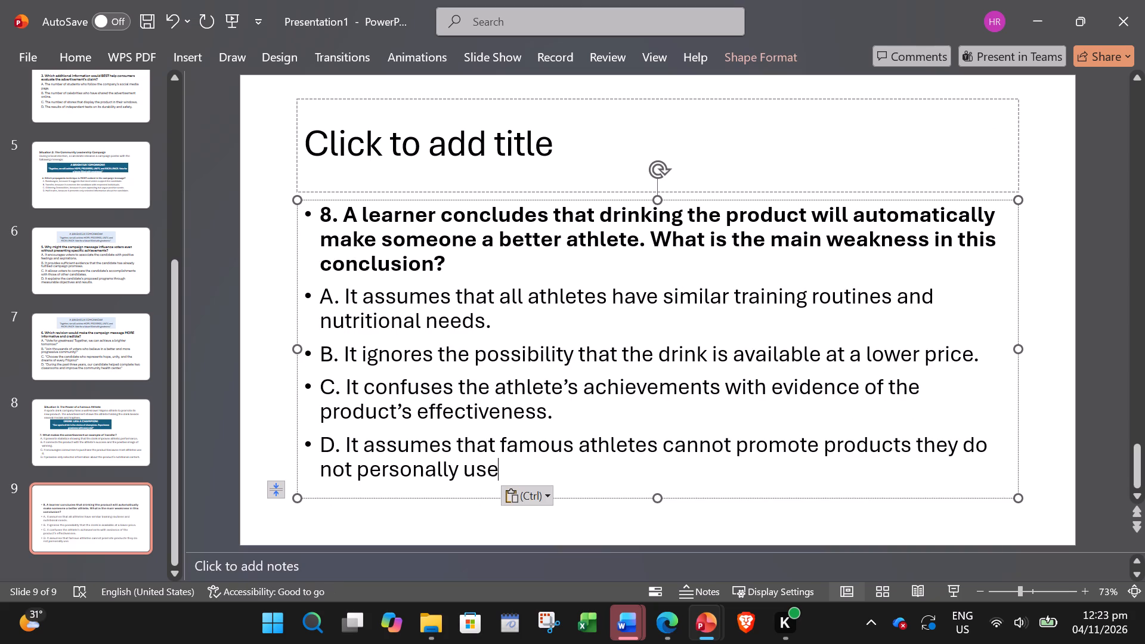
# Remove the bullets from question 8 and each of its choices A to D.
pyautogui.click(315, 219)
pyautogui.press('BackSpace')
pyautogui.click(324, 293)
pyautogui.press('BackSpace')
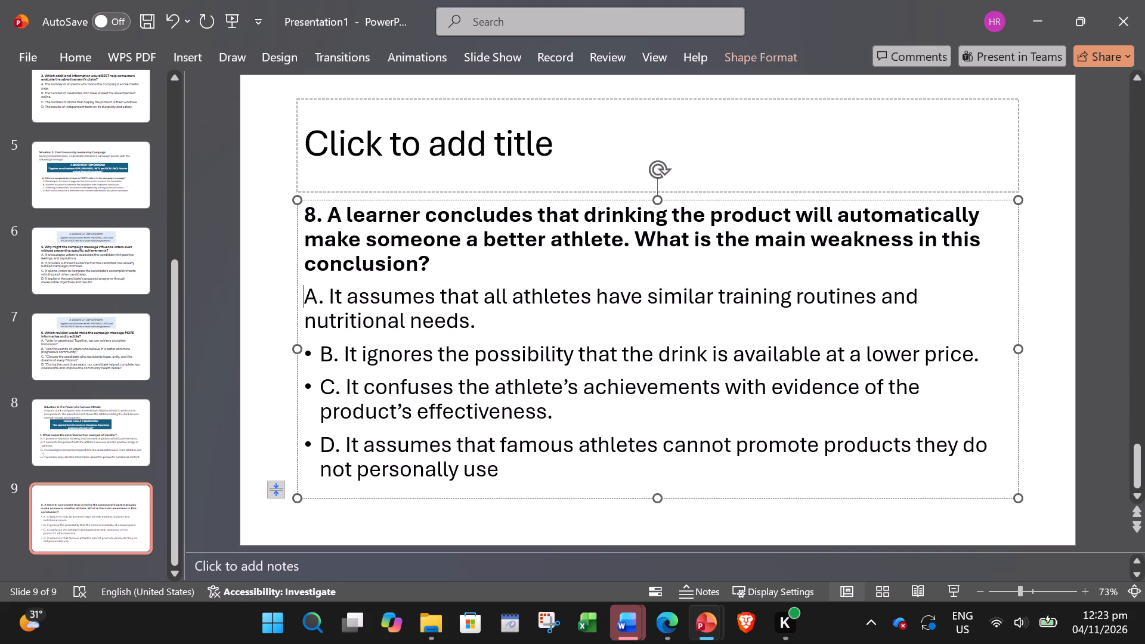
pyautogui.click(317, 351)
pyautogui.press('BackSpace')
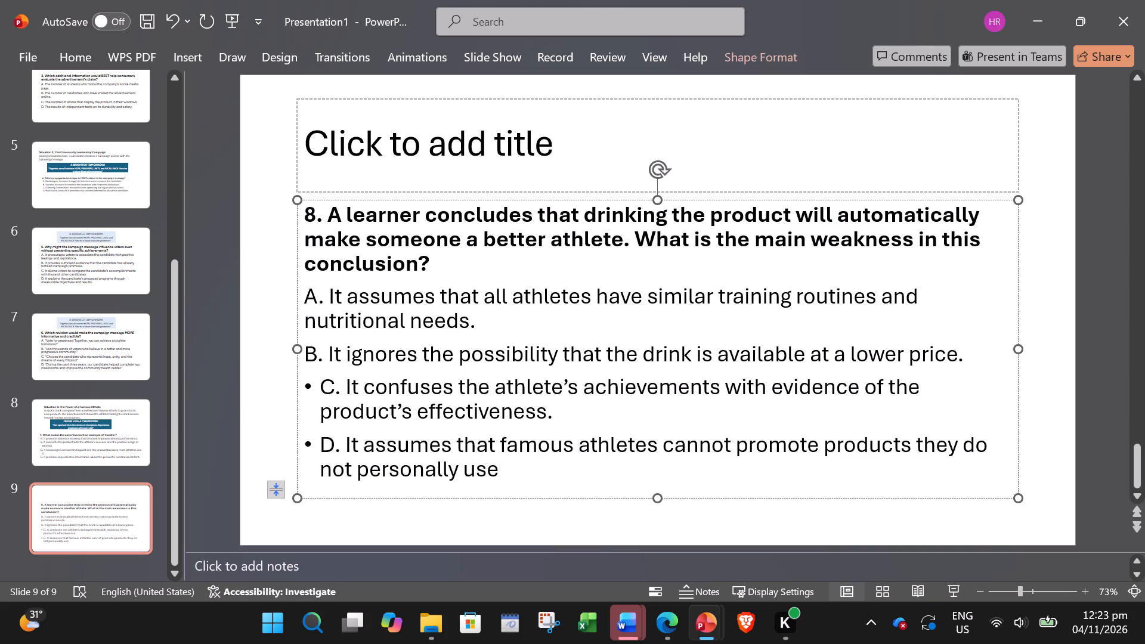
pyautogui.click(318, 385)
pyautogui.press('BackSpace')
pyautogui.click(320, 433)
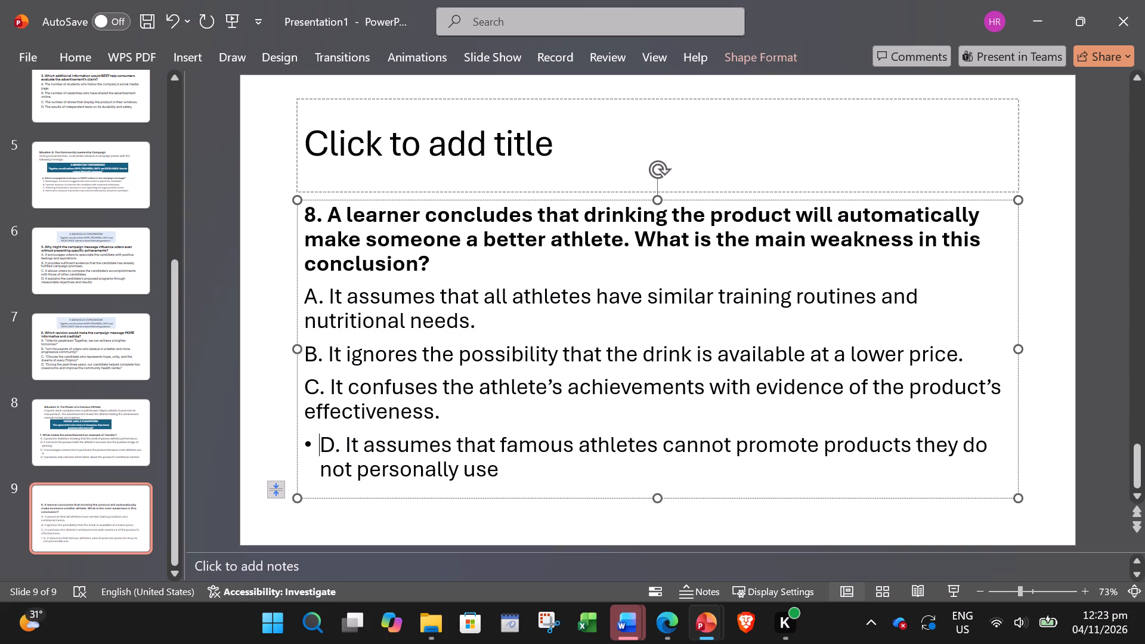
pyautogui.press('BackSpace')
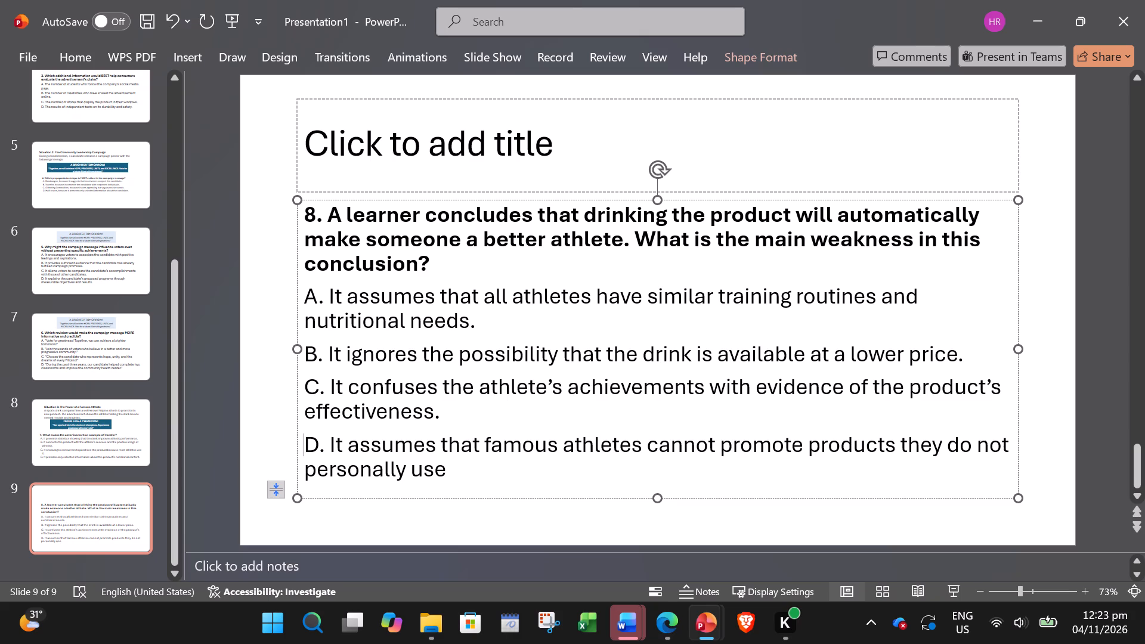
# Add a new slide after slide 9.
pyautogui.click(390, 188)
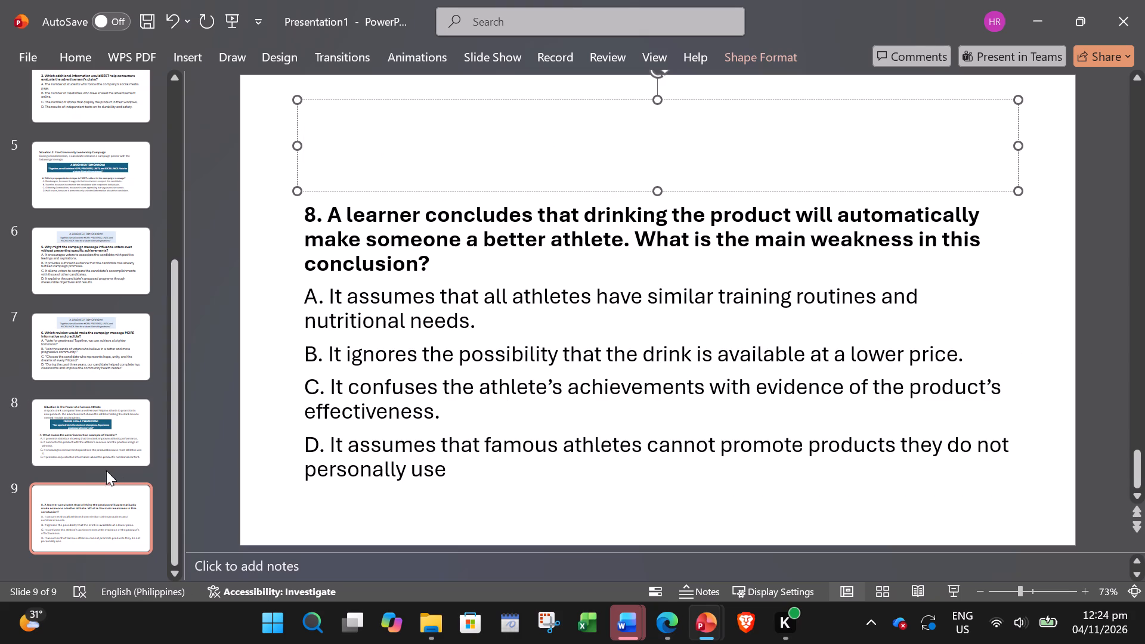
pyautogui.click(90, 506)
pyautogui.press('Return')
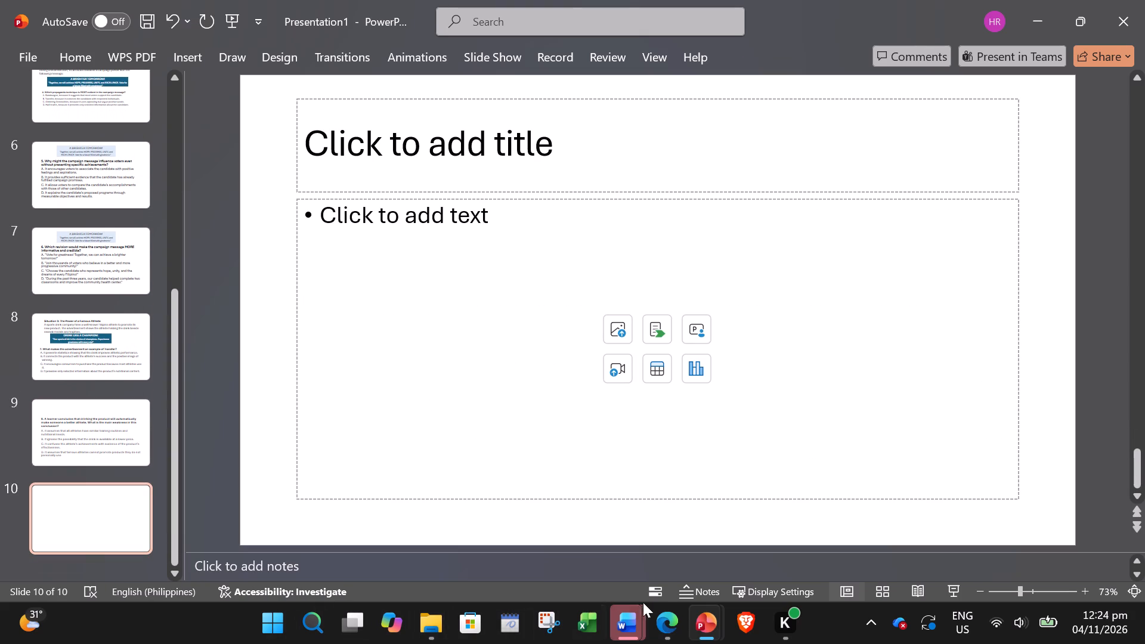
# Switch to the English 8 assessment in Word and copy question 9 with its choices A to D.
pyautogui.click(670, 617)
pyautogui.click(643, 617)
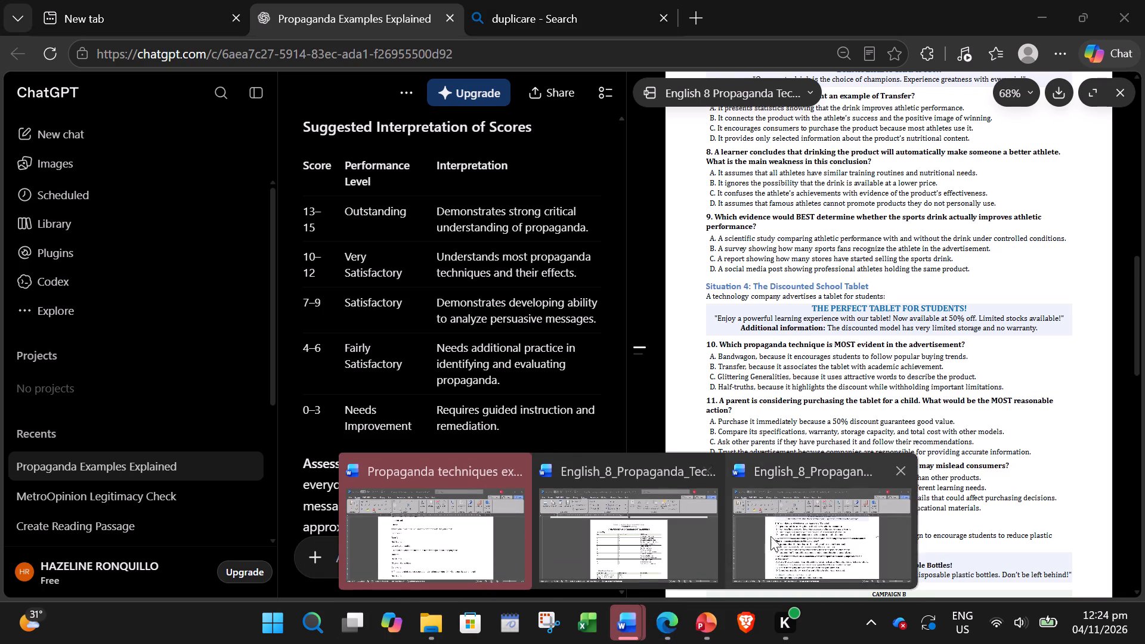
pyautogui.click(774, 535)
pyautogui.scroll(-1, 718, 414)
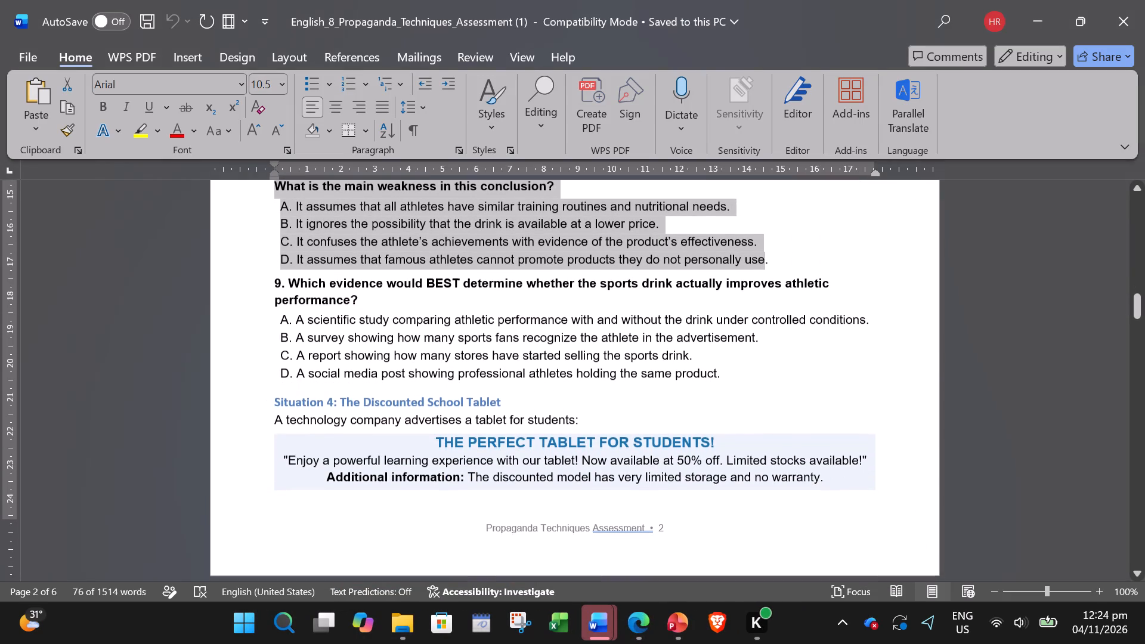
pyautogui.moveTo(268, 280); pyautogui.dragTo(717, 366)
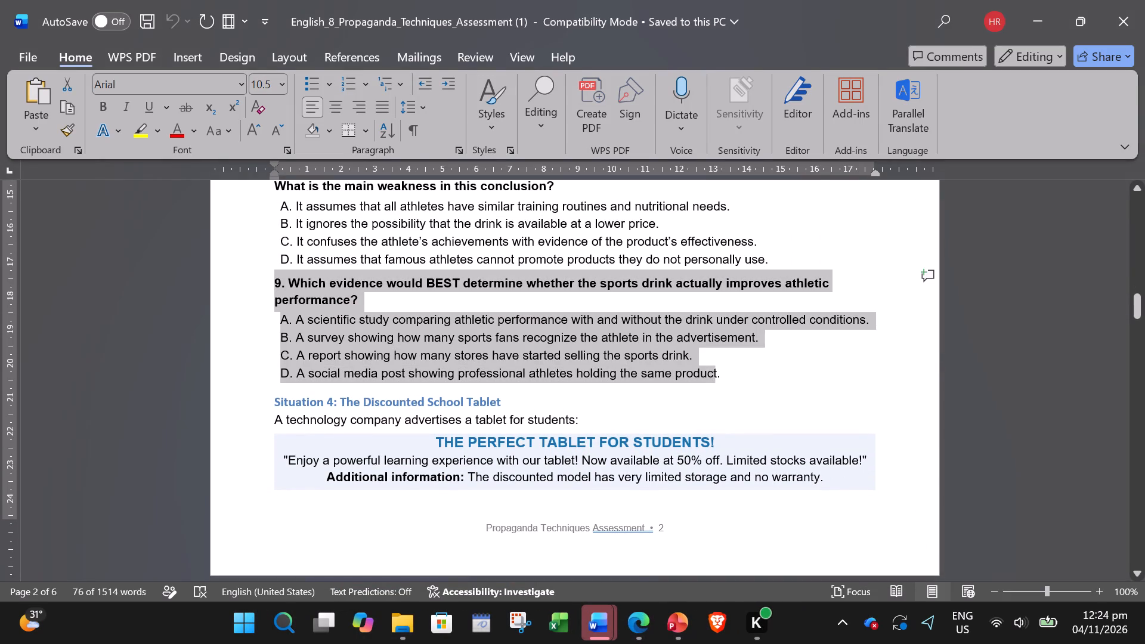
pyautogui.moveTo(717, 366); pyautogui.dragTo(723, 367)
pyautogui.hotkey('ctrl', 'c')
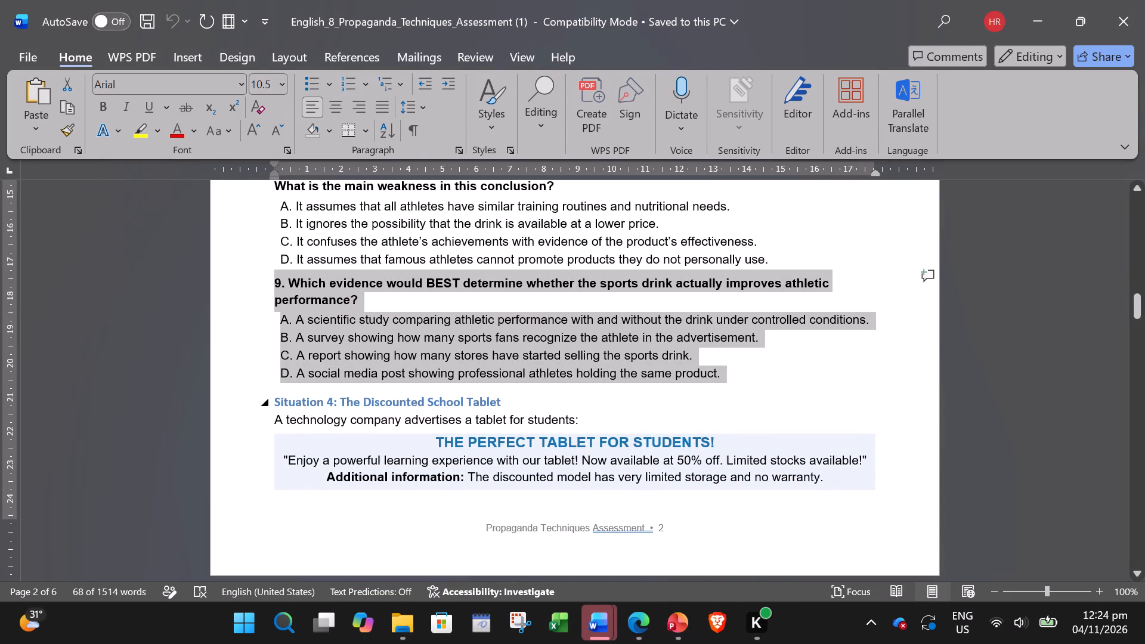
# Return to Presentation1 in PowerPoint and paste question 9 with its choices into slide 10's content placeholder.
pyautogui.click(710, 631)
pyautogui.click(773, 566)
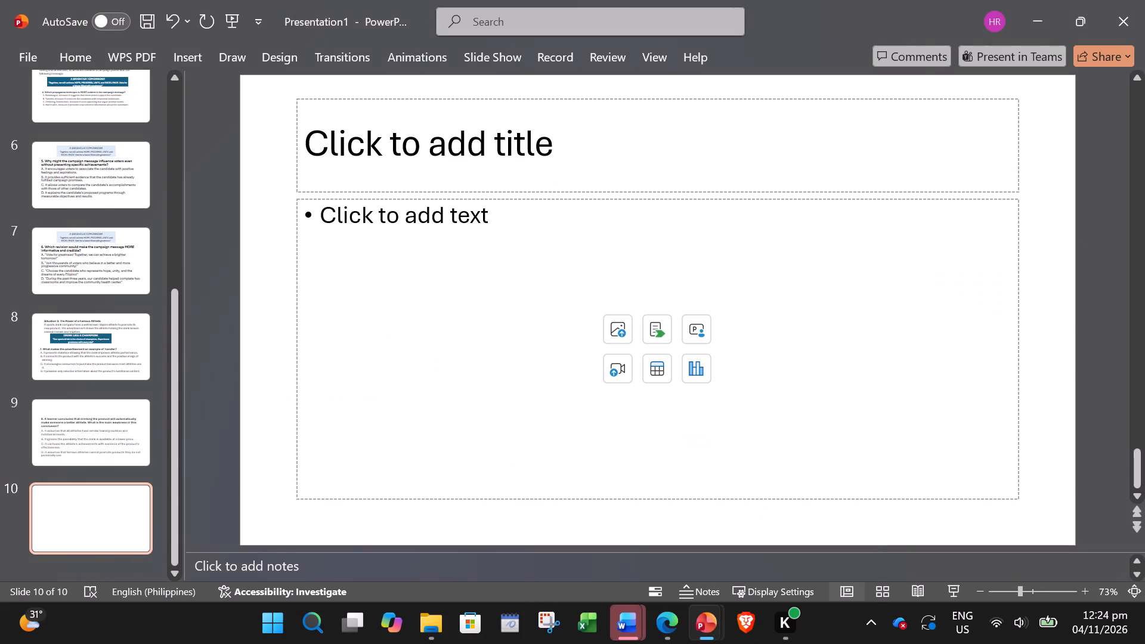
pyautogui.click(504, 270)
pyautogui.press('BackSpace')
pyautogui.hotkey('ctrl', 'v')
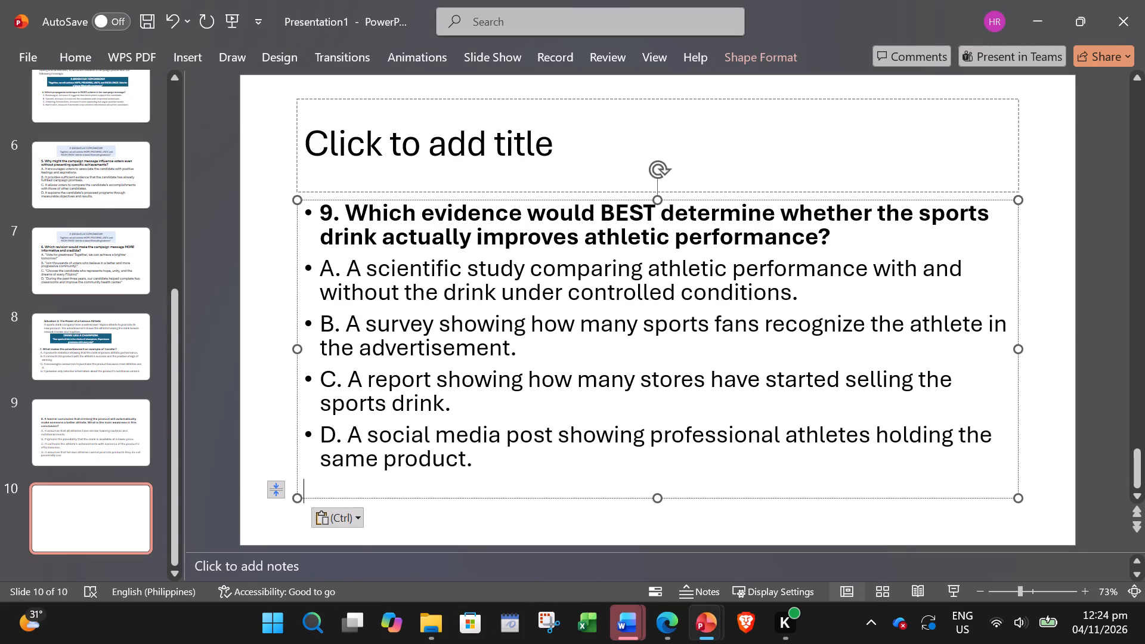
# Remove the bullets from question 9 and each of its choices A to D.
pyautogui.click(320, 215)
pyautogui.press('BackSpace')
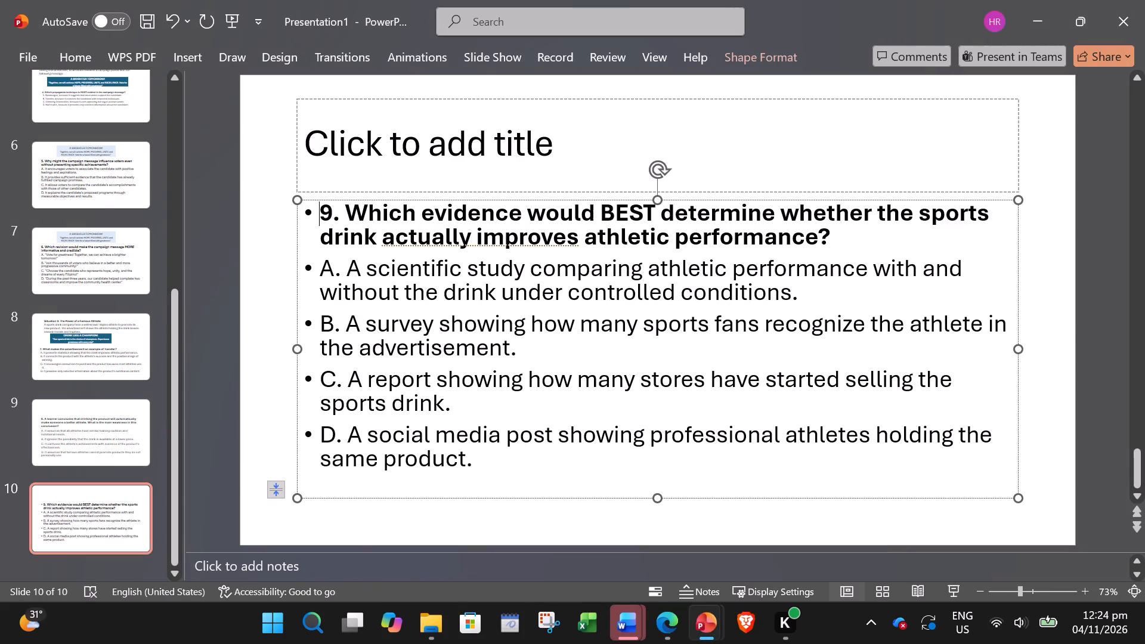
pyautogui.click(321, 258)
pyautogui.press('BackSpace')
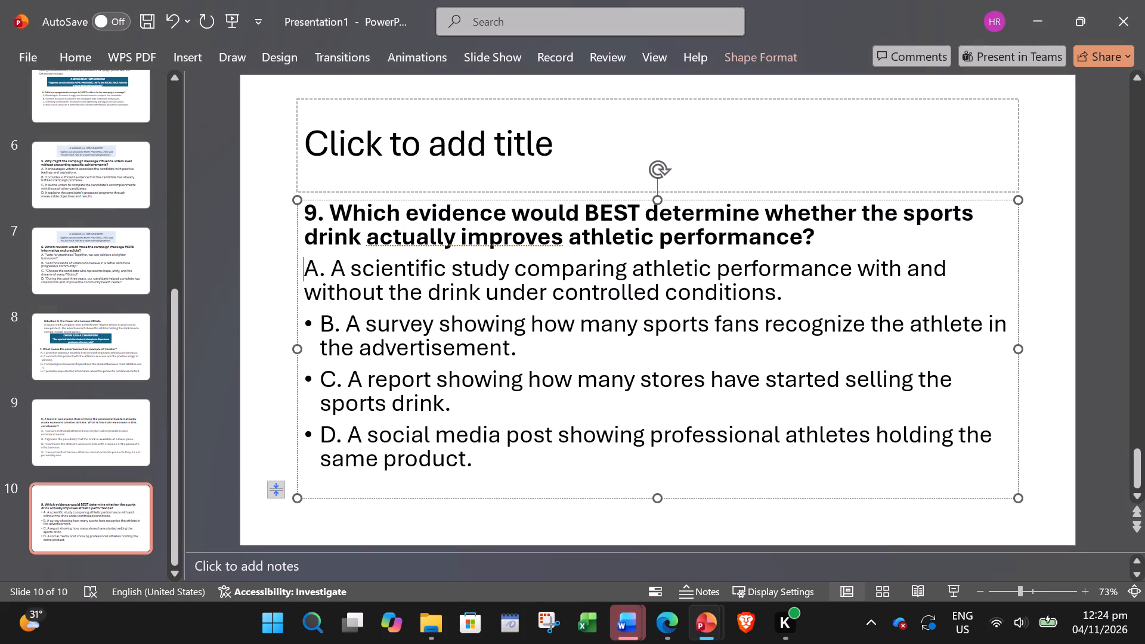
pyautogui.click(320, 324)
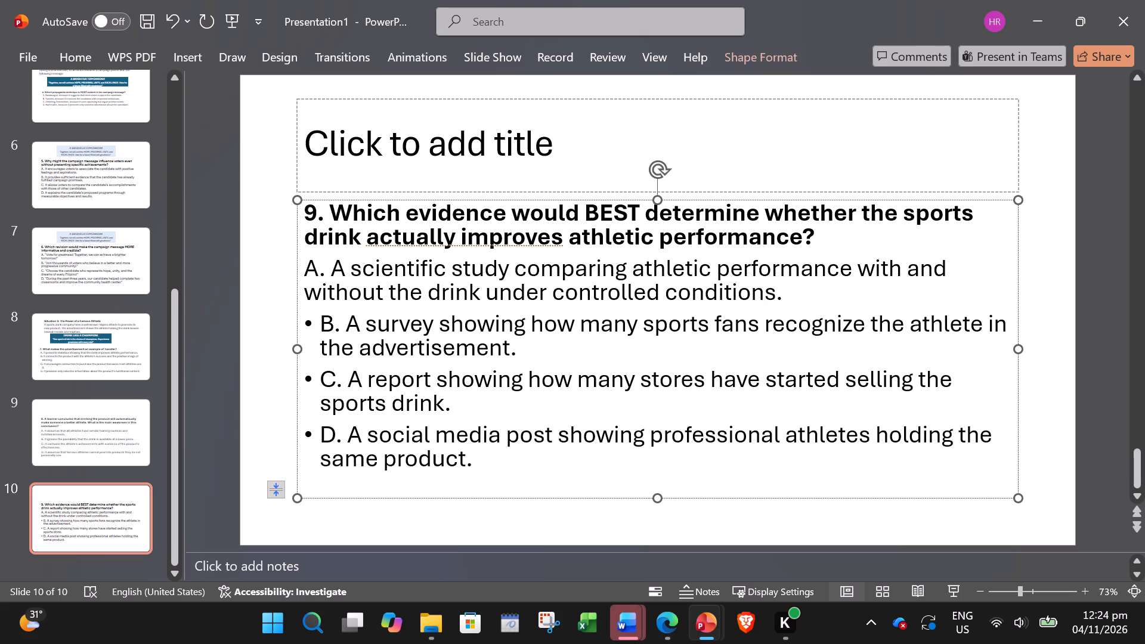
pyautogui.press('BackSpace')
pyautogui.click(321, 376)
pyautogui.press('BackSpace')
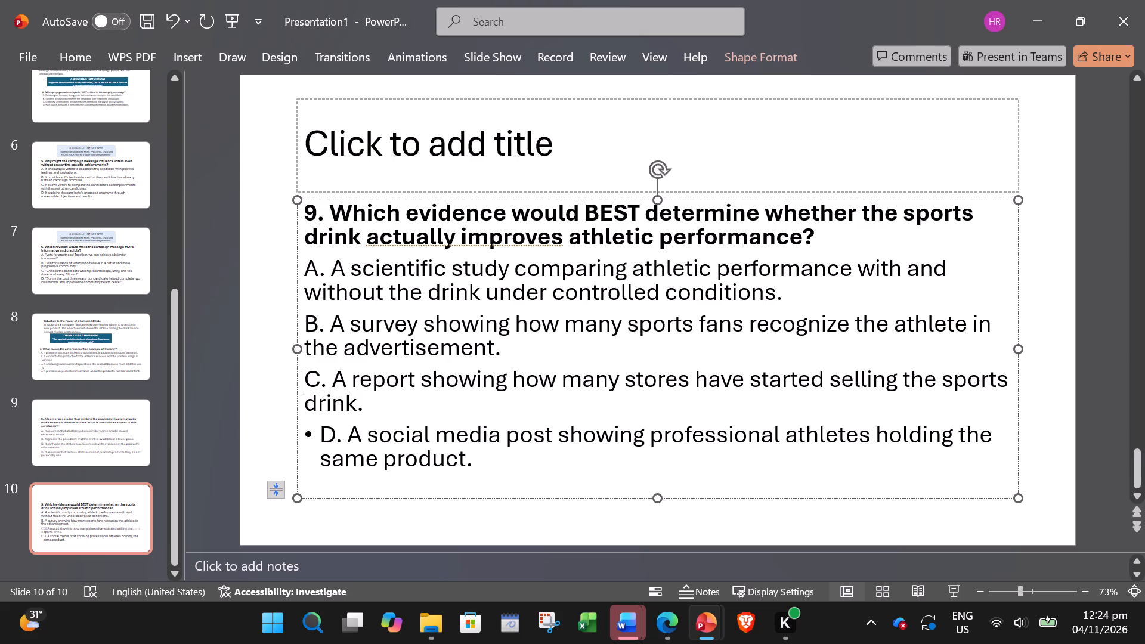
pyautogui.click(320, 423)
pyautogui.press('BackSpace')
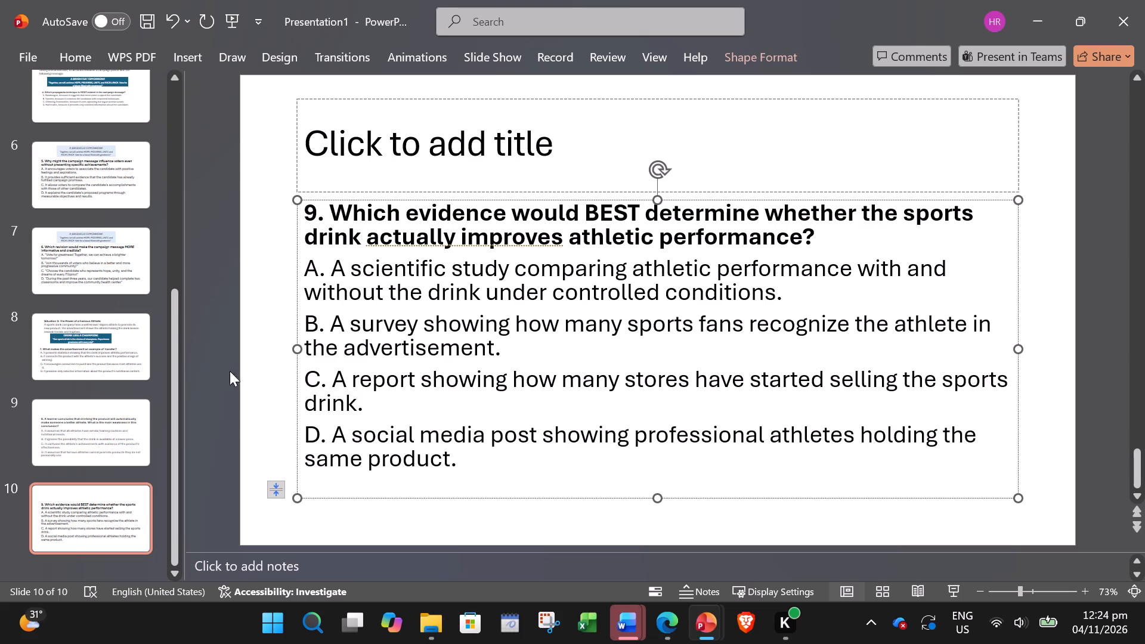
# Add a new slide after slide 10.
pyautogui.click(193, 311)
pyautogui.scroll(-1, 125, 371)
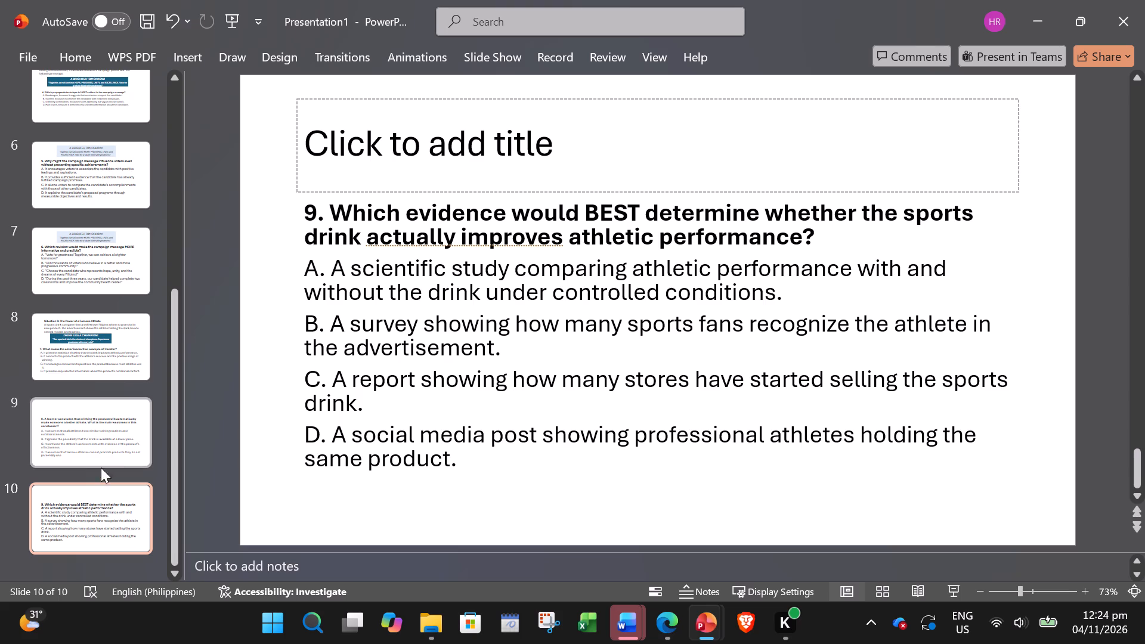
pyautogui.click(97, 504)
pyautogui.press('Return')
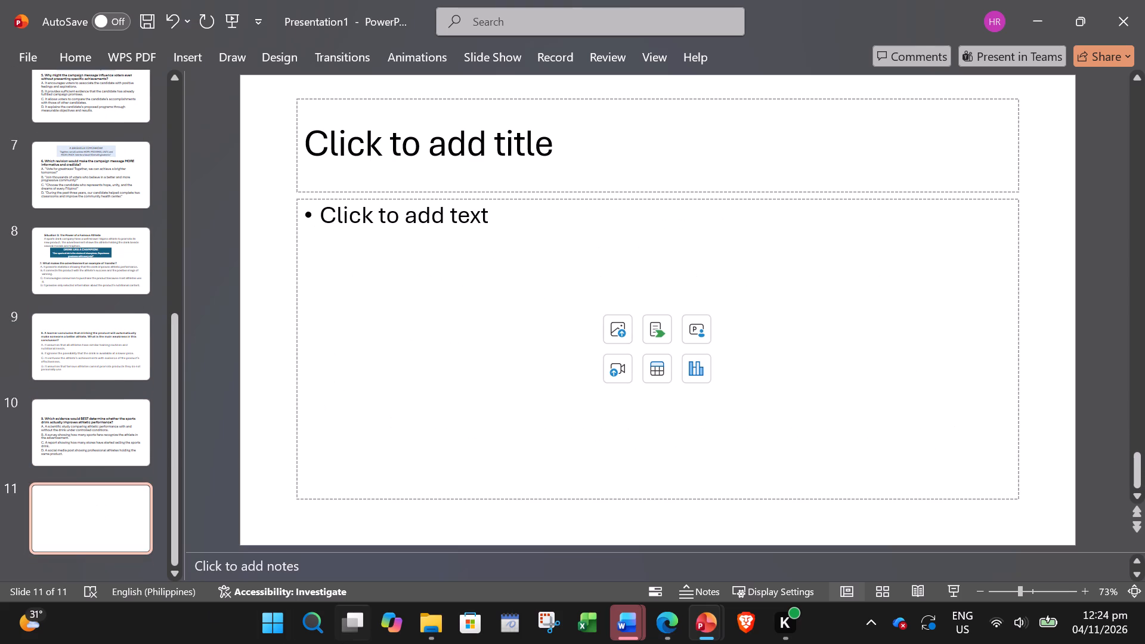
# Switch to the English 8 assessment in Word and copy the Situation 4 heading, its intro line and the tablet banner.
pyautogui.click(661, 626)
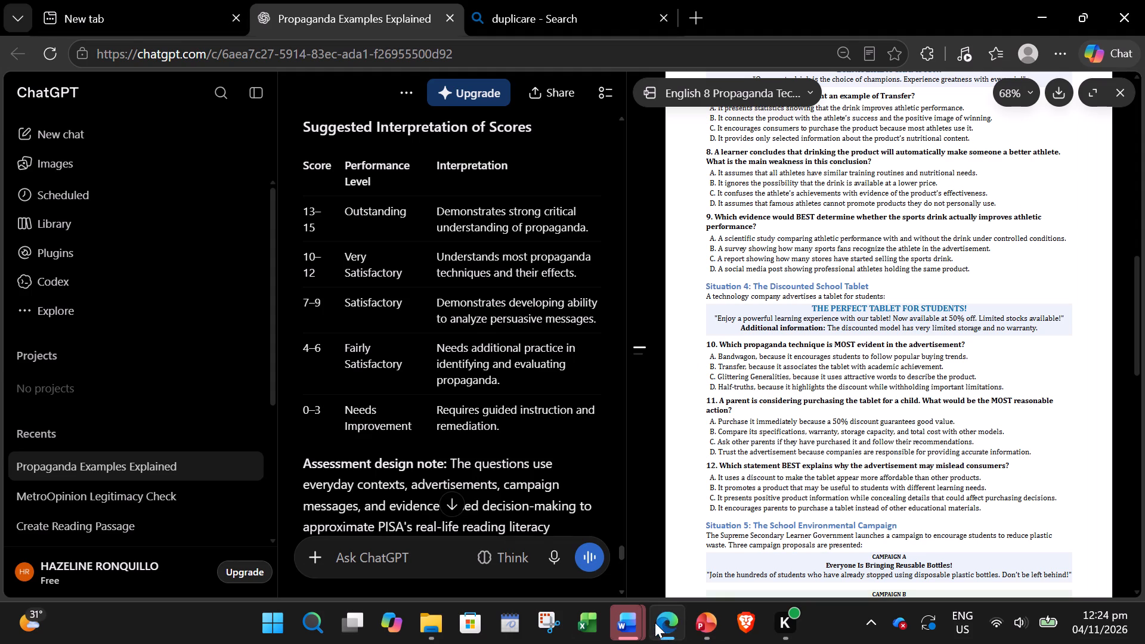
pyautogui.click(626, 631)
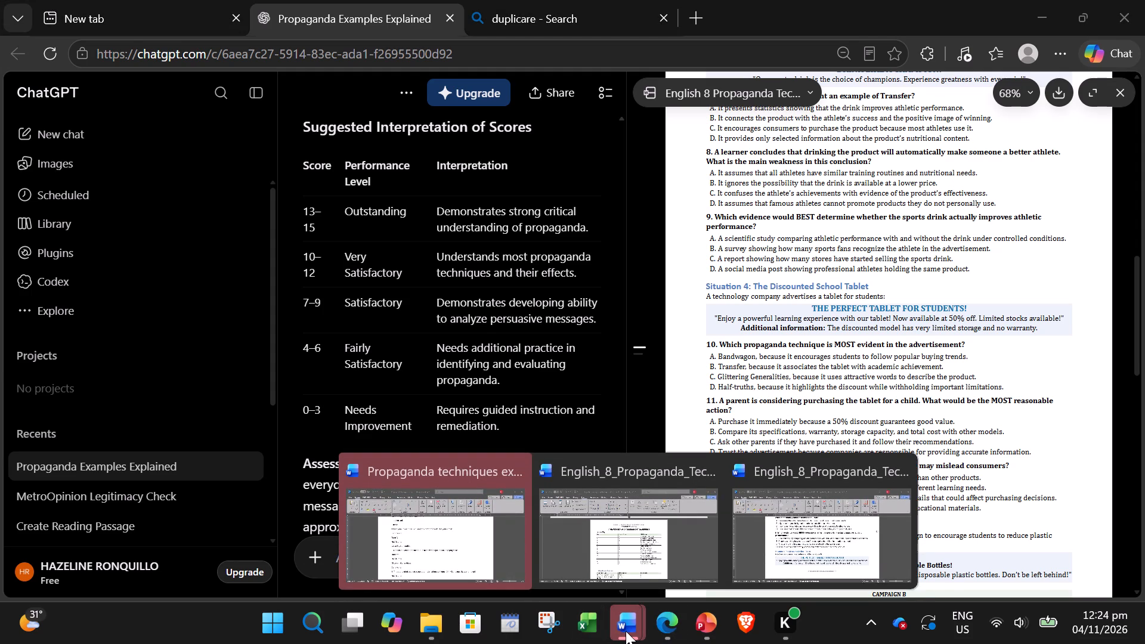
pyautogui.click(796, 565)
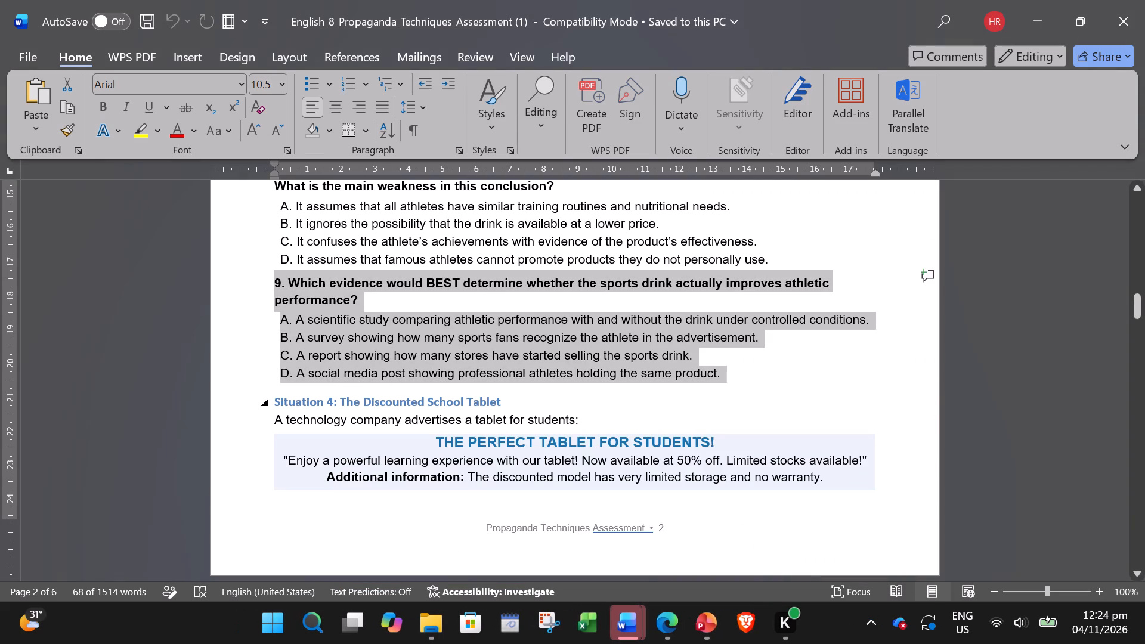
pyautogui.moveTo(274, 402); pyautogui.dragTo(550, 472)
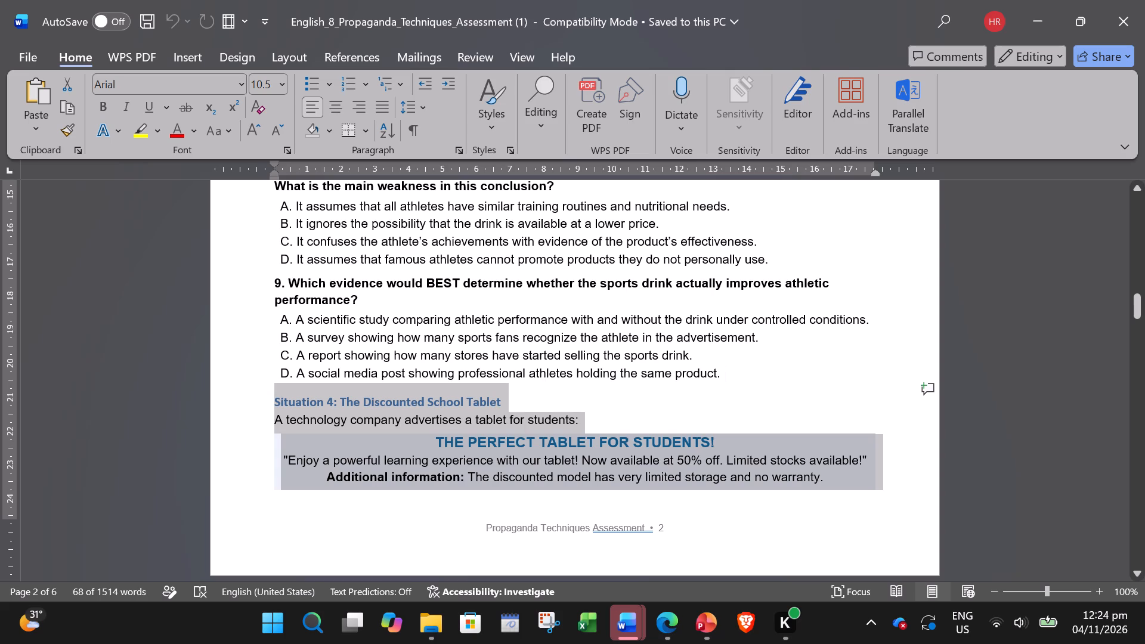
pyautogui.moveTo(550, 472); pyautogui.dragTo(827, 477)
pyautogui.hotkey('ctrl', 'c')
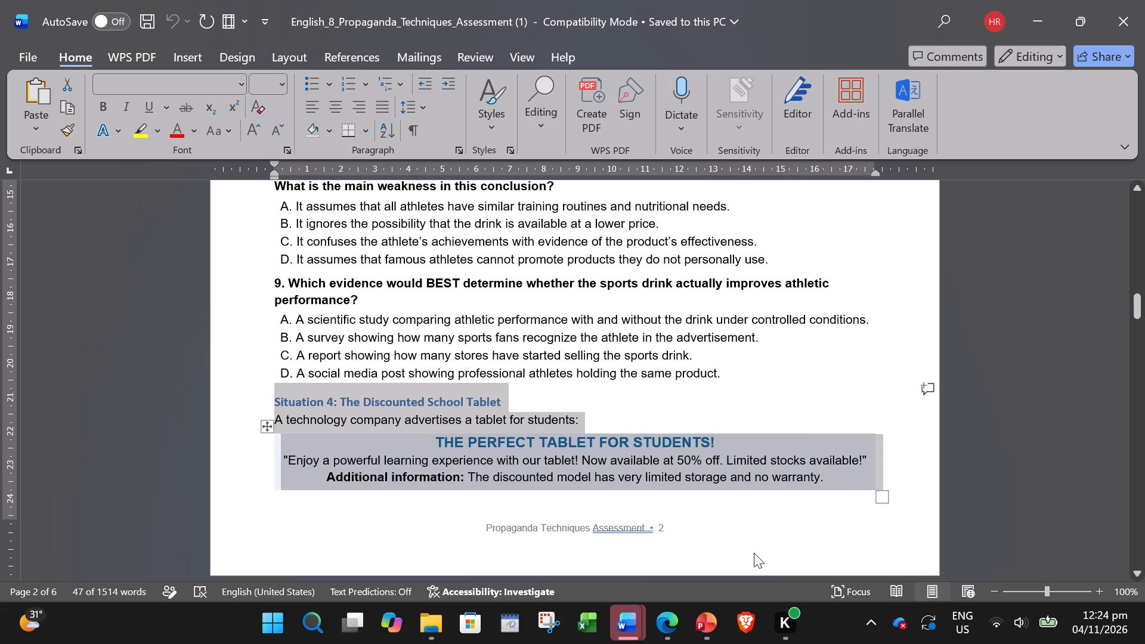
# Return to Presentation1 in PowerPoint and paste the Situation 4 text and banner onto slide 11.
pyautogui.click(694, 614)
pyautogui.click(837, 528)
pyautogui.click(571, 241)
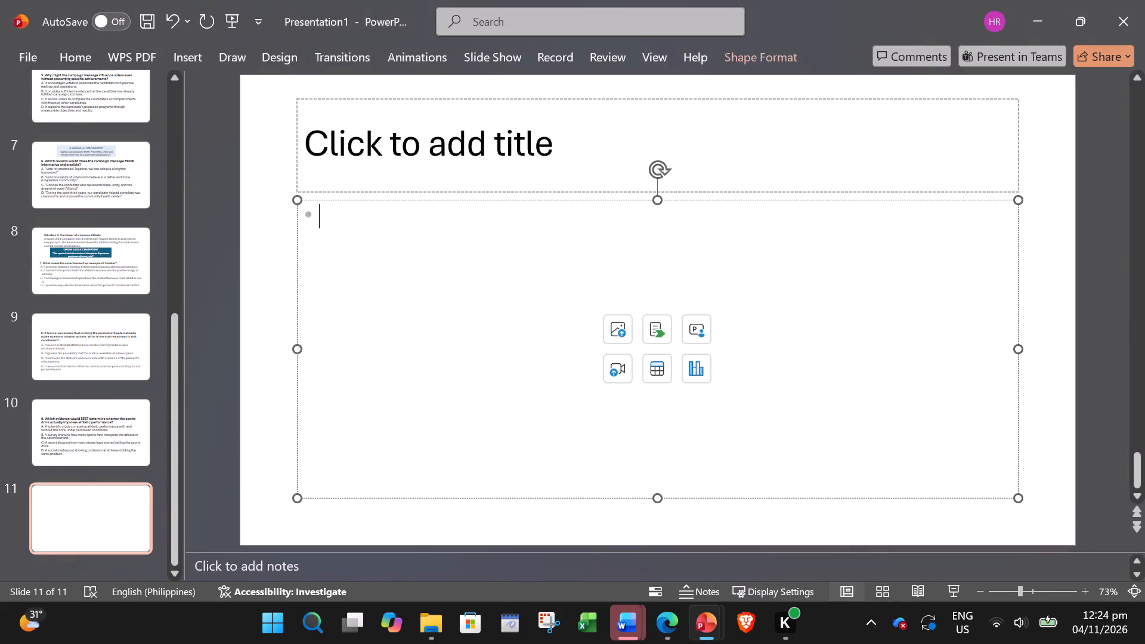
pyautogui.press('BackSpace')
pyautogui.hotkey('ctrl', 'v')
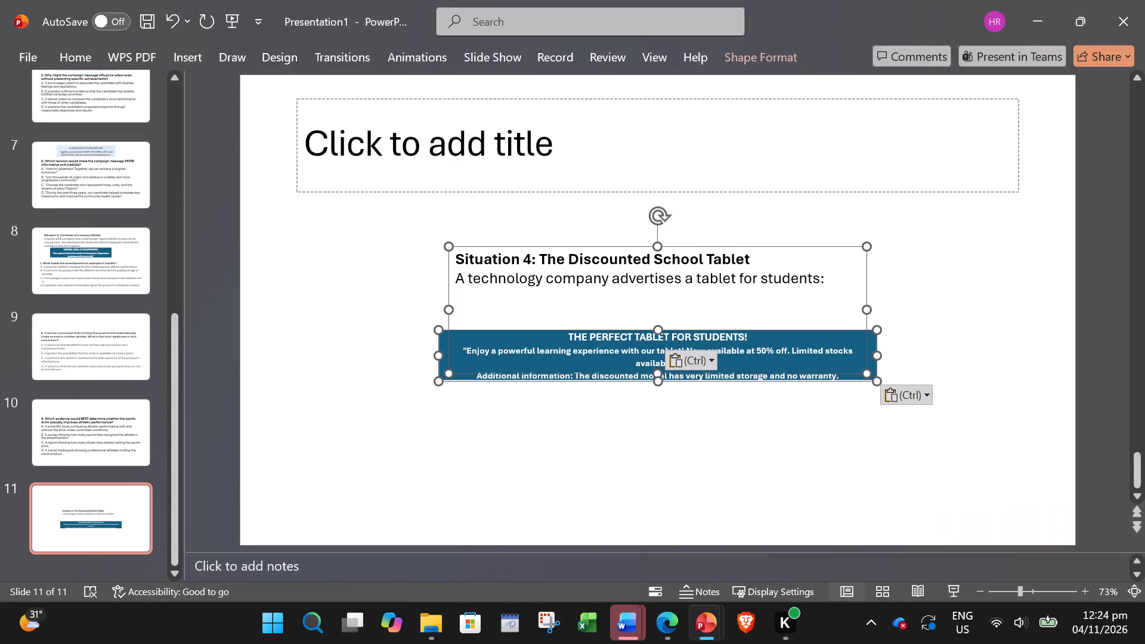
# Move the pasted text and banner up and left together, then shift the Situation 4 text box further toward the slide's upper left.
pyautogui.moveTo(540, 246); pyautogui.dragTo(432, 206)
pyautogui.click(629, 434)
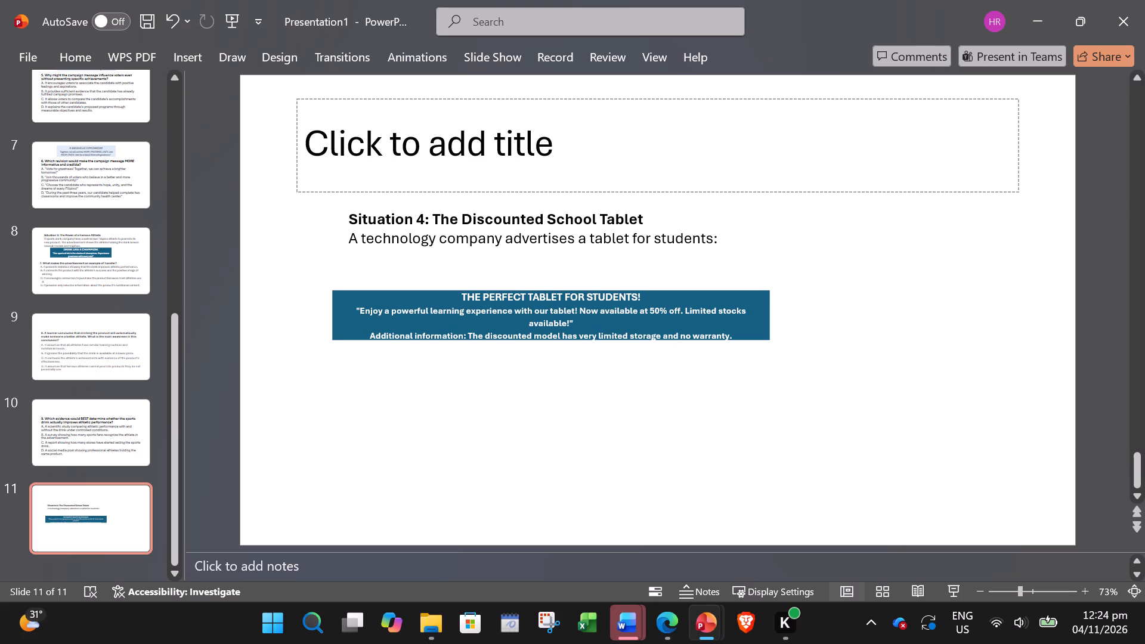
pyautogui.moveTo(724, 298); pyautogui.dragTo(668, 267)
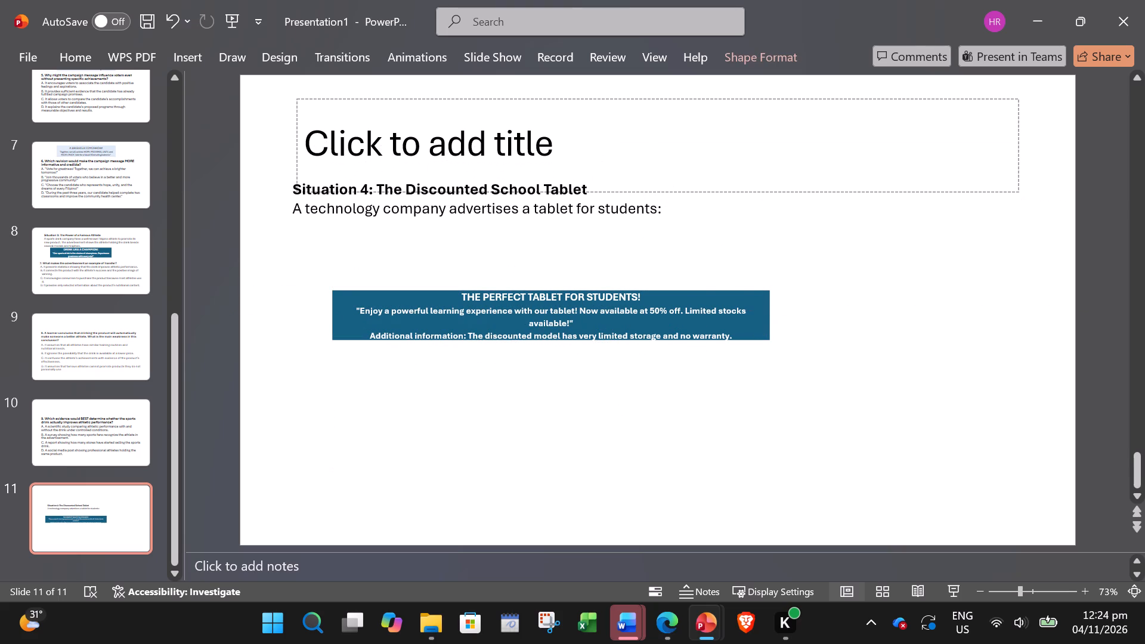
pyautogui.moveTo(668, 267); pyautogui.dragTo(667, 267)
# Delete the empty title placeholder from slide 11.
pyautogui.click(753, 199)
pyautogui.press('Delete')
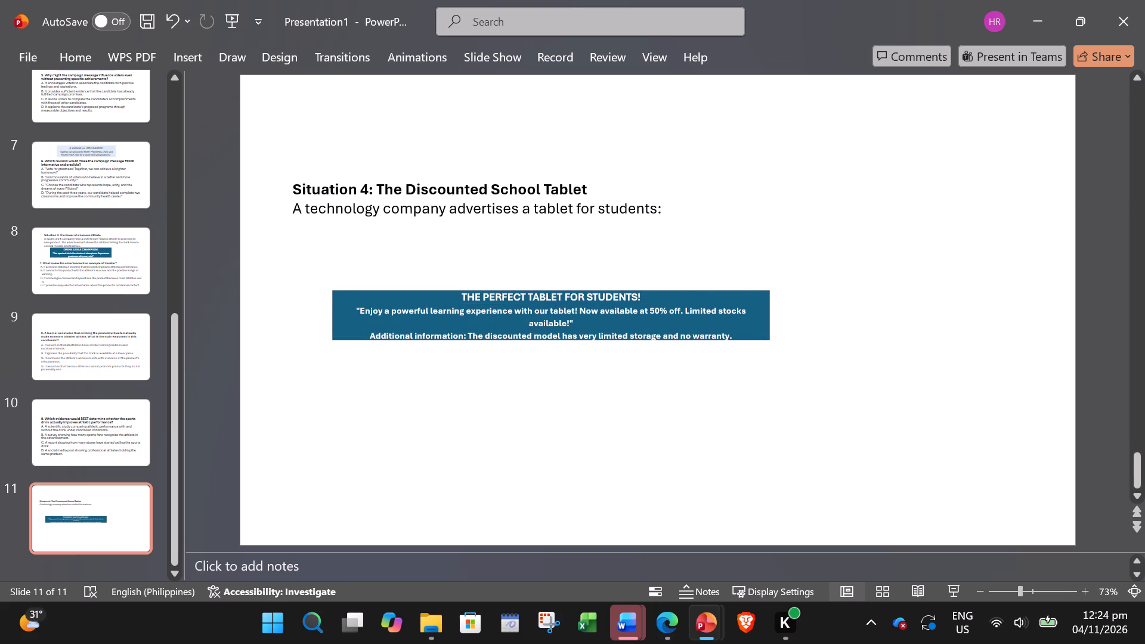
# Move the Situation 4 text box up to the top of slide 11.
pyautogui.click(581, 205)
pyautogui.moveTo(571, 178); pyautogui.dragTo(571, 118)
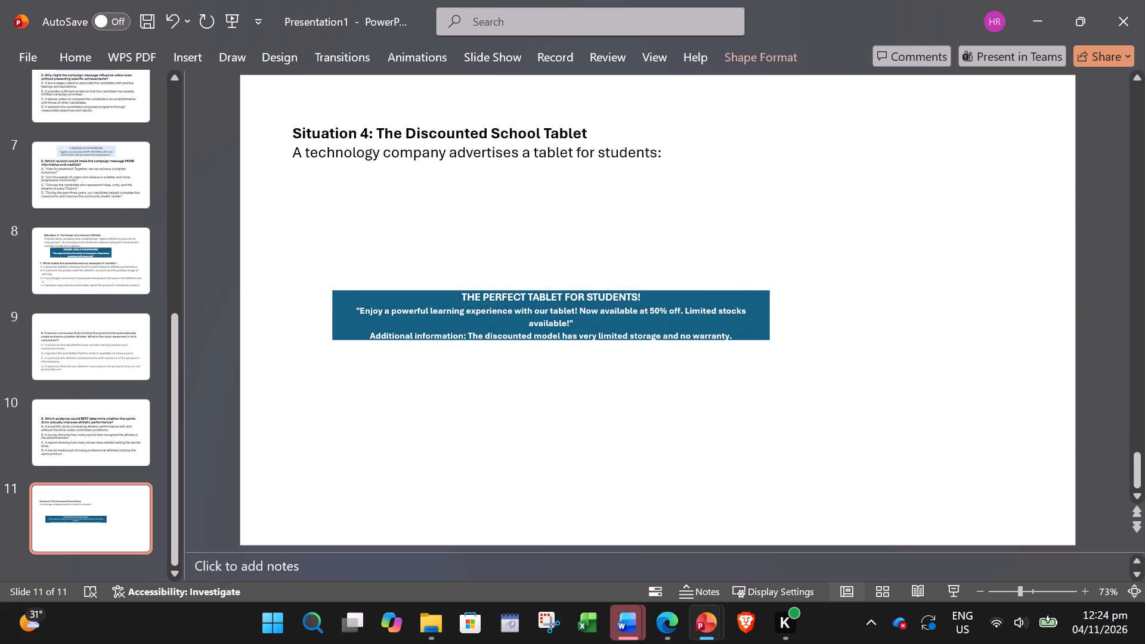
pyautogui.moveTo(571, 118); pyautogui.dragTo(564, 111)
# Enlarge all the Situation 4 text by two font-size steps and widen its text box so each line fits on one row.
pyautogui.click(555, 119)
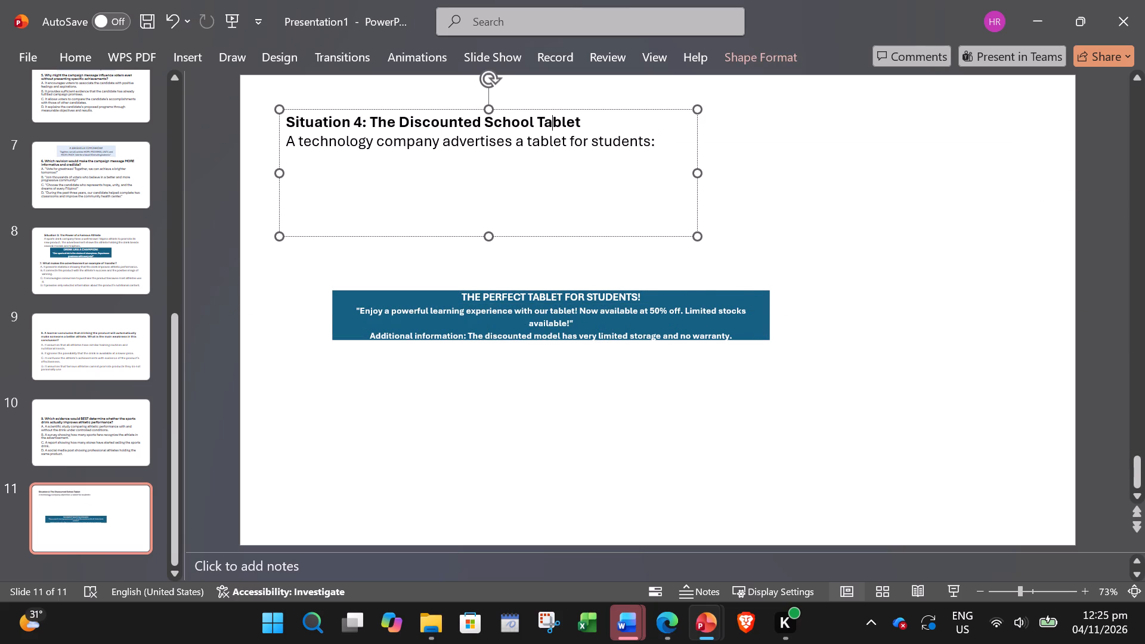
pyautogui.press('a')
pyautogui.hotkey('ctrl', 'a')
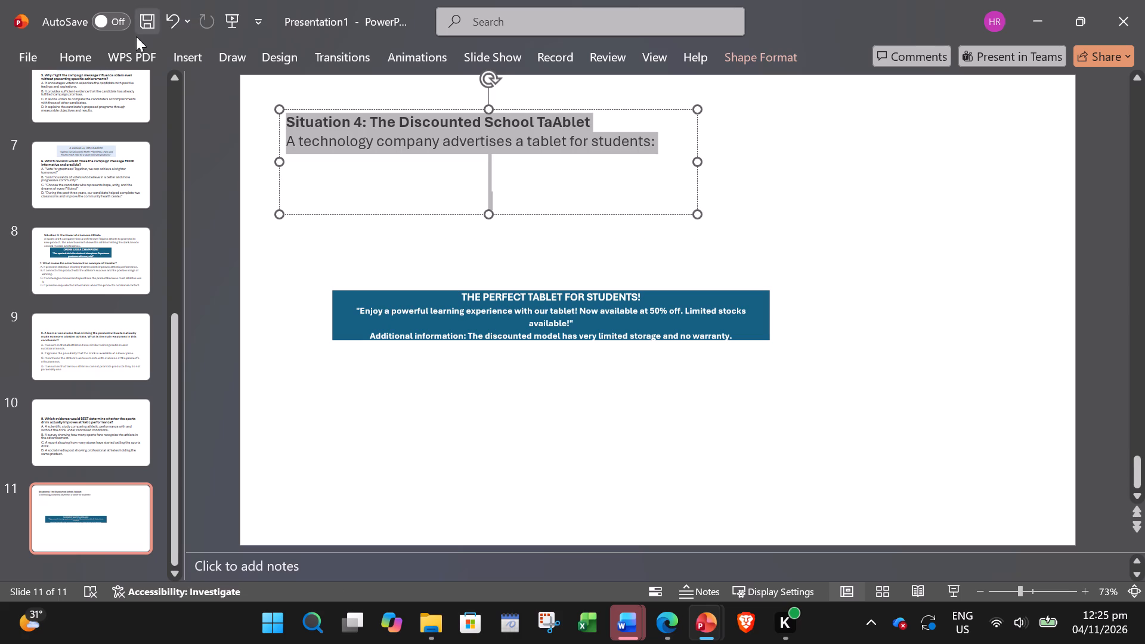
pyautogui.click(82, 44)
pyautogui.doubleClick(321, 123)
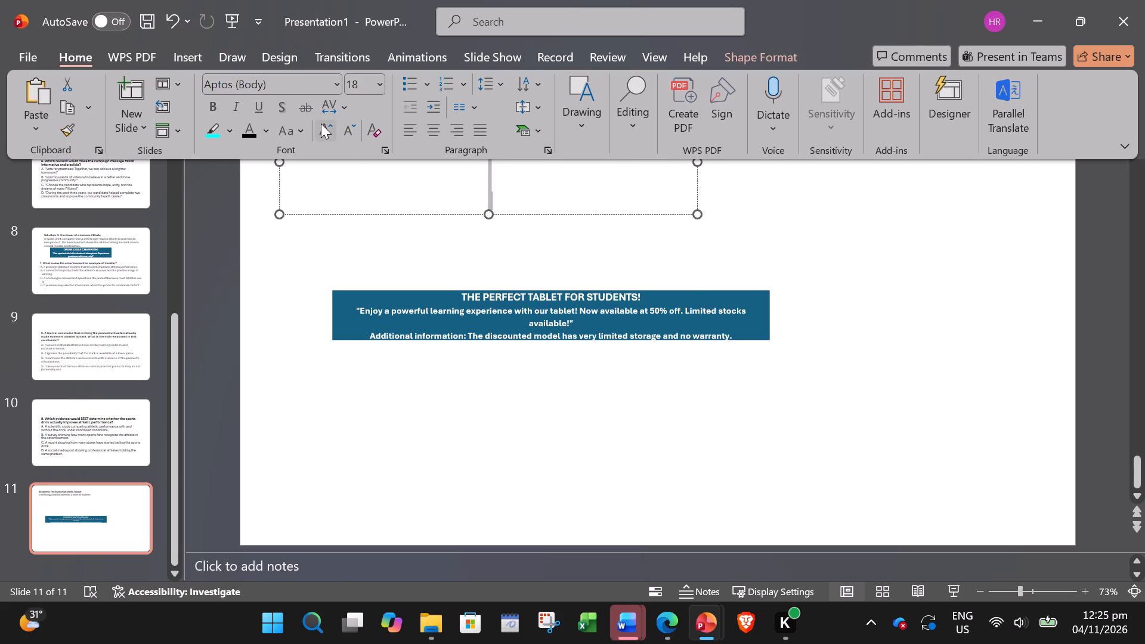
pyautogui.click(720, 205)
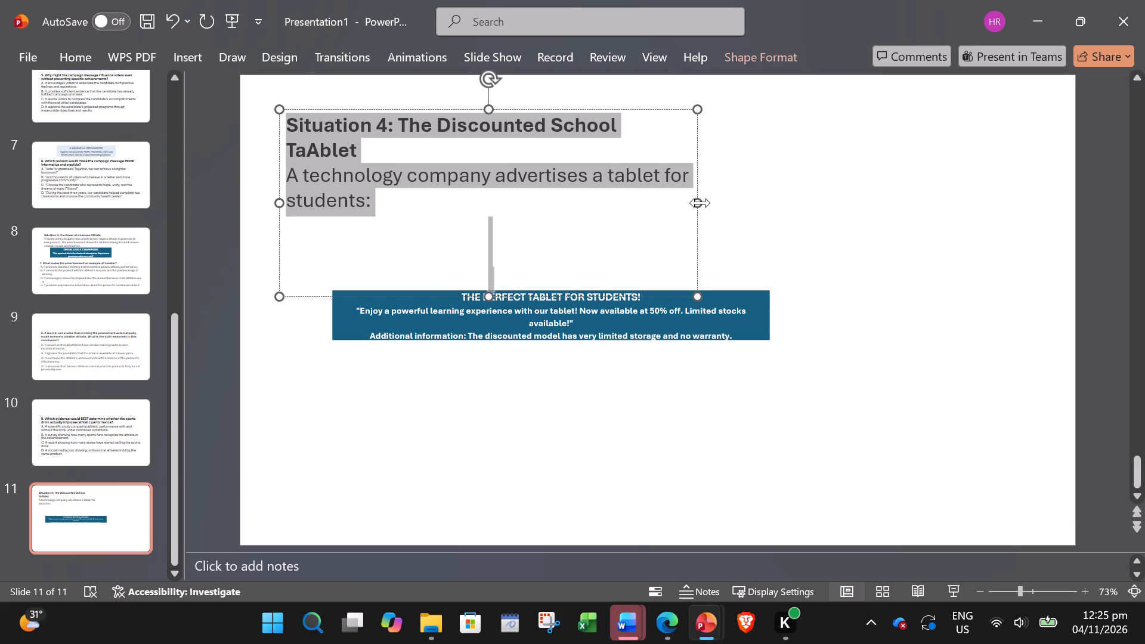
pyautogui.moveTo(700, 203); pyautogui.dragTo(923, 197)
# Enlarge all the text in the "THE PERFECT TABLET FOR STUDENTS!" banner and move the banner up beneath the Situation 4 intro line.
pyautogui.click(755, 315)
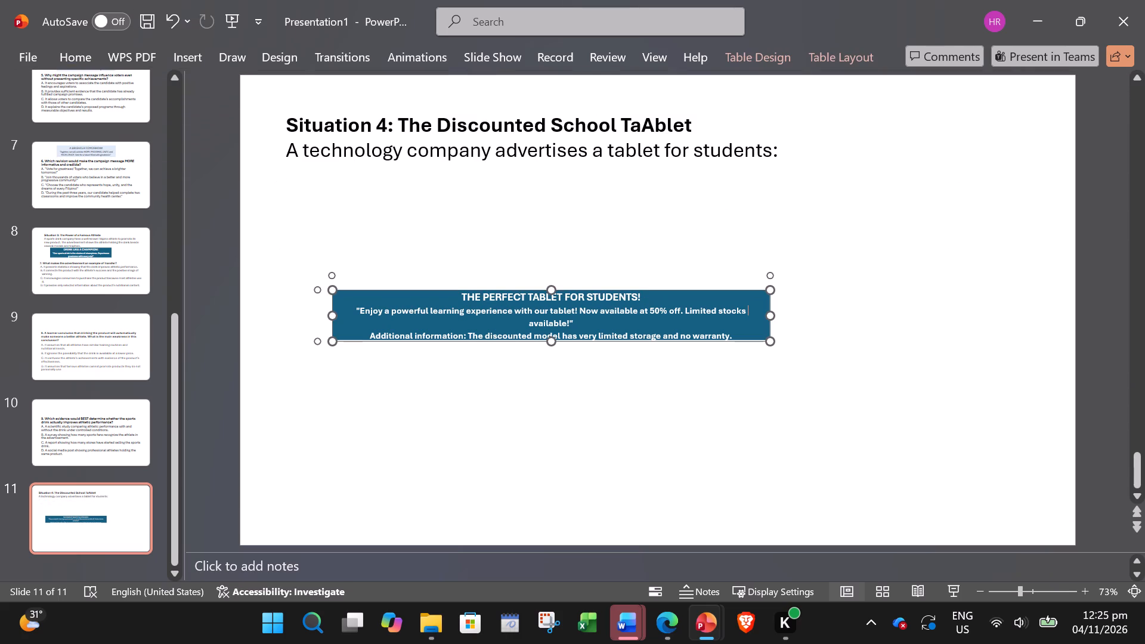
pyautogui.hotkey('ctrl', 'a')
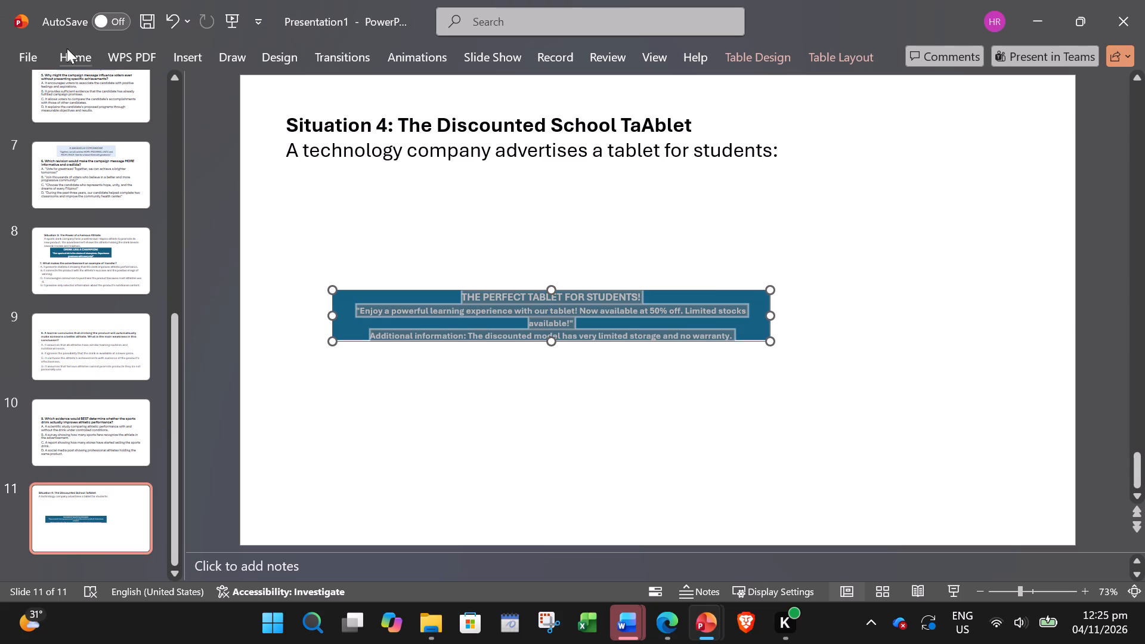
pyautogui.click(67, 48)
pyautogui.tripleClick(324, 134)
pyautogui.click(324, 134)
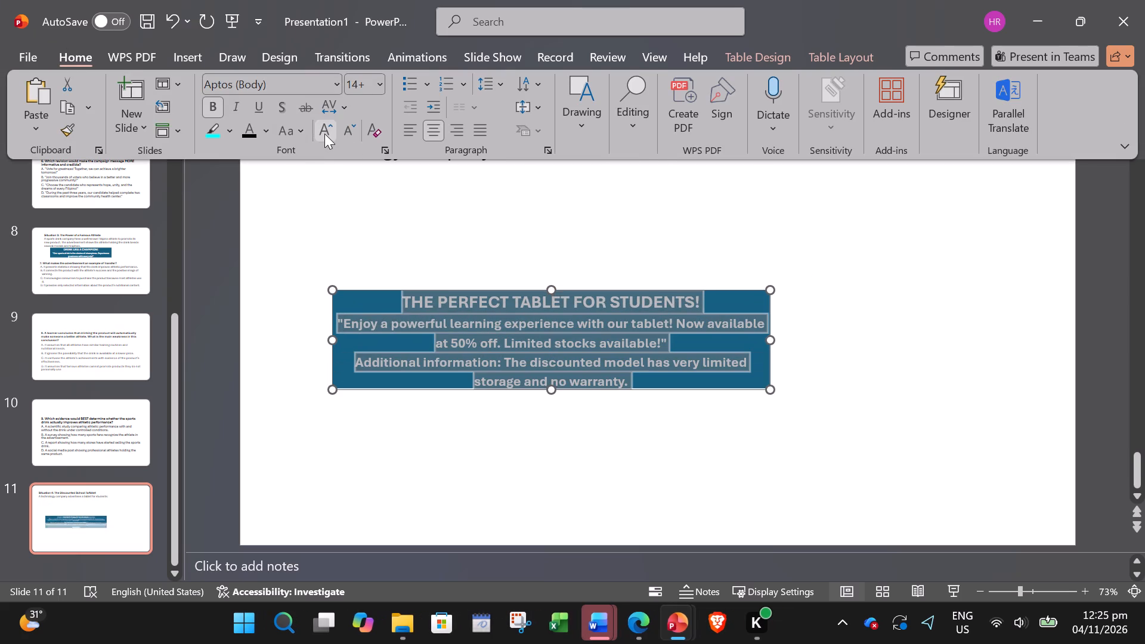
pyautogui.click(756, 268)
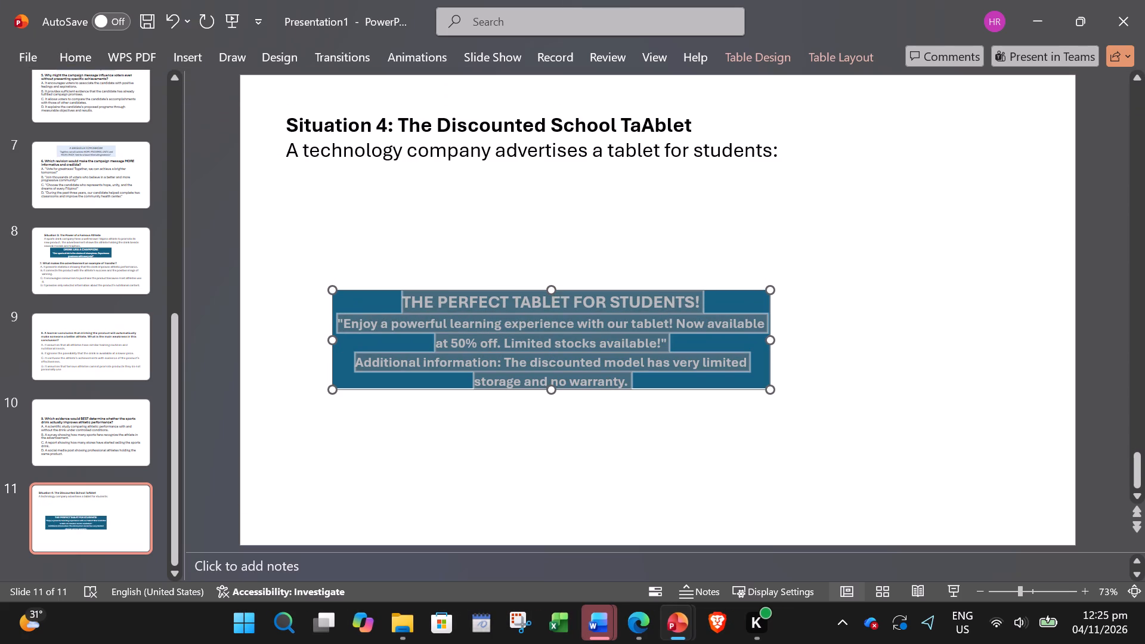
pyautogui.moveTo(744, 292); pyautogui.dragTo(760, 188)
pyautogui.click(772, 360)
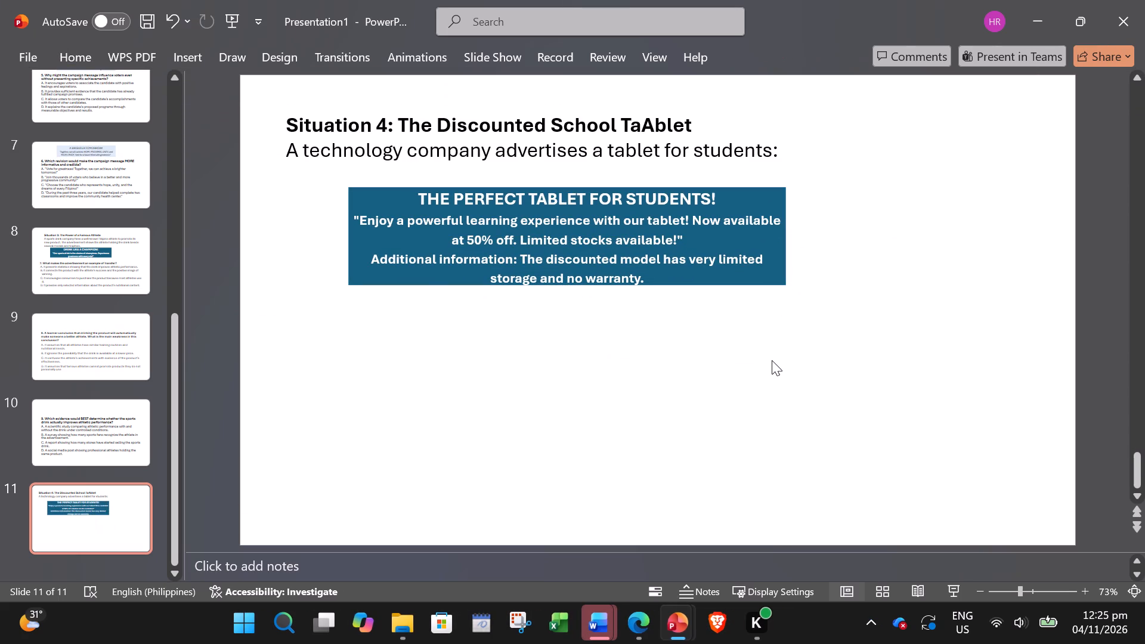
# Copy question 10 with its choices A to D from the Word assessment and paste it onto slide 11 in PowerPoint.
pyautogui.click(628, 637)
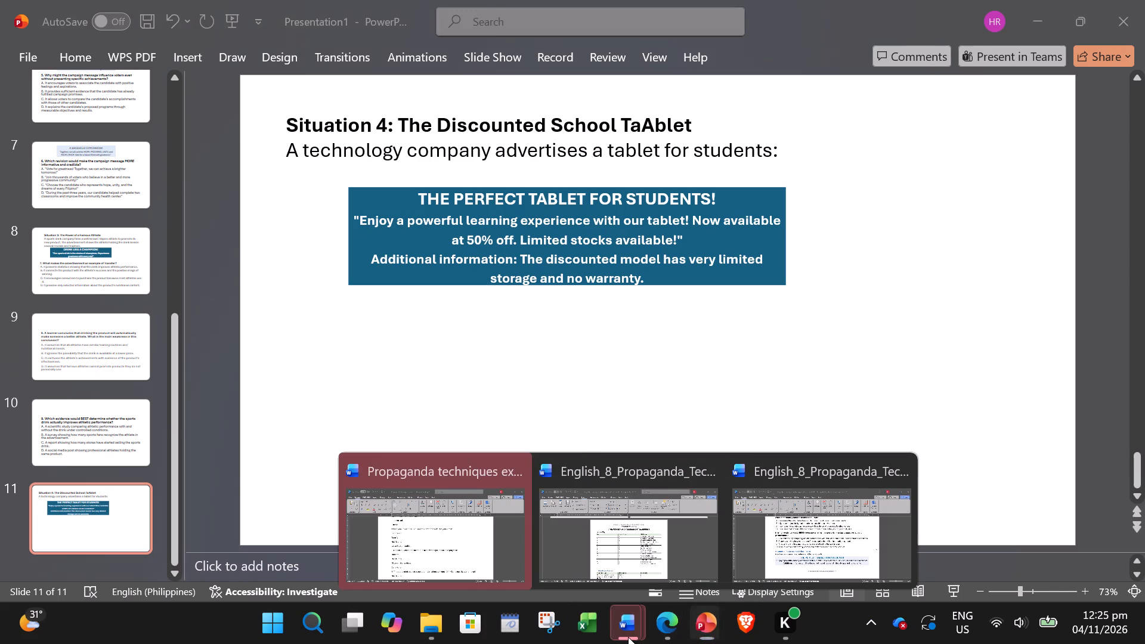
pyautogui.click(834, 521)
pyautogui.scroll(-3, 728, 352)
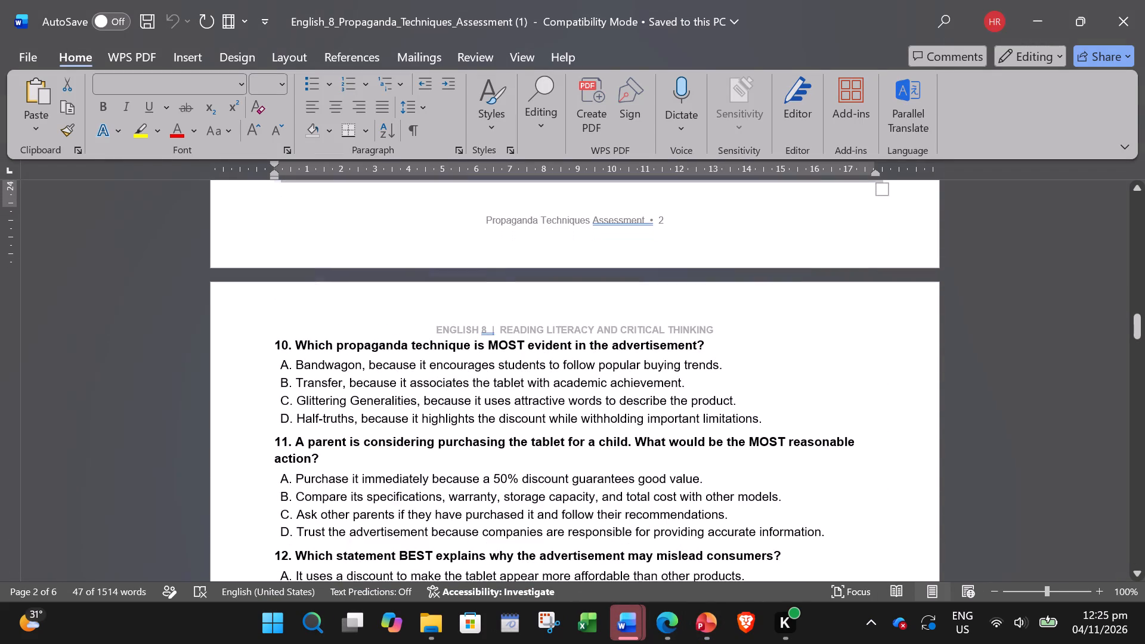
pyautogui.moveTo(274, 337); pyautogui.dragTo(354, 364)
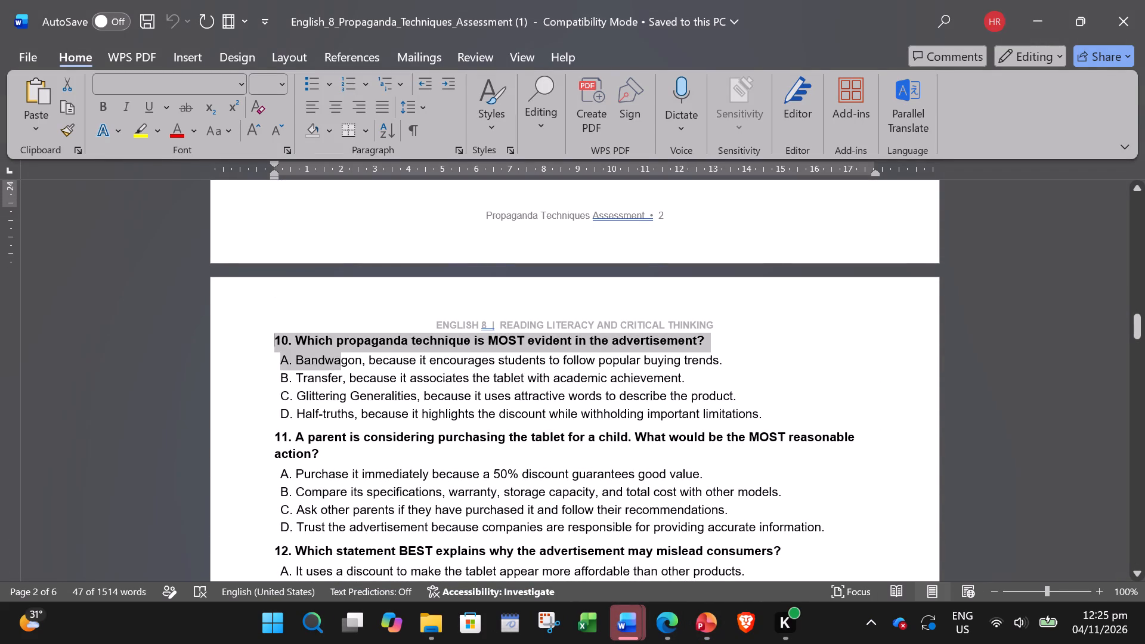
pyautogui.moveTo(354, 364); pyautogui.dragTo(760, 408)
pyautogui.hotkey('ctrl', 'c')
pyautogui.click(673, 636)
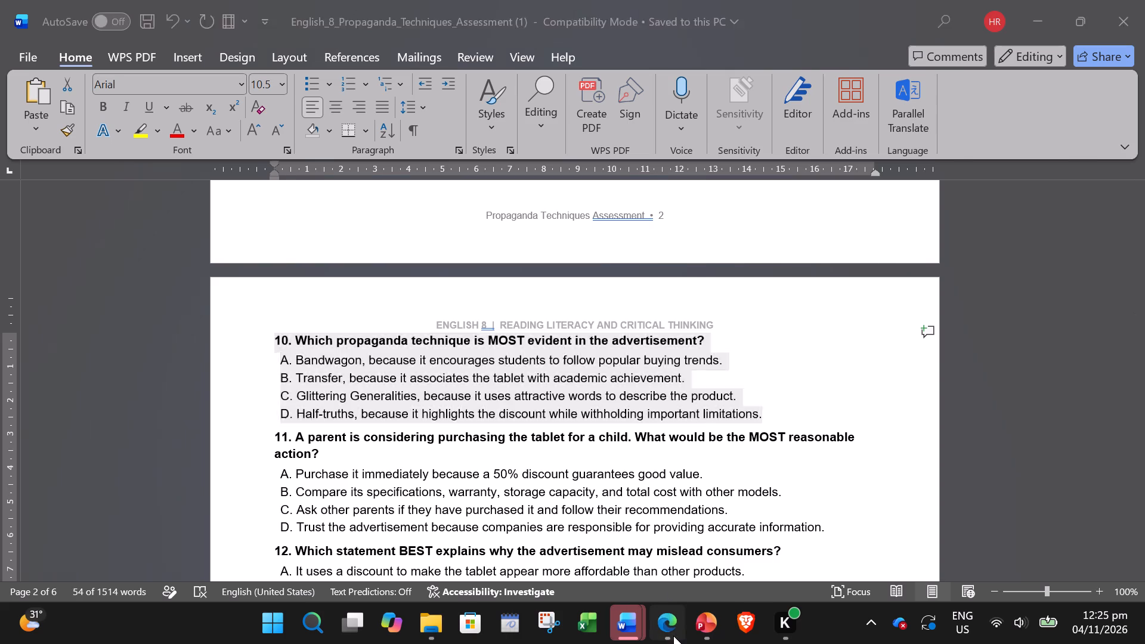
pyautogui.moveTo(685, 638); pyautogui.dragTo(680, 641)
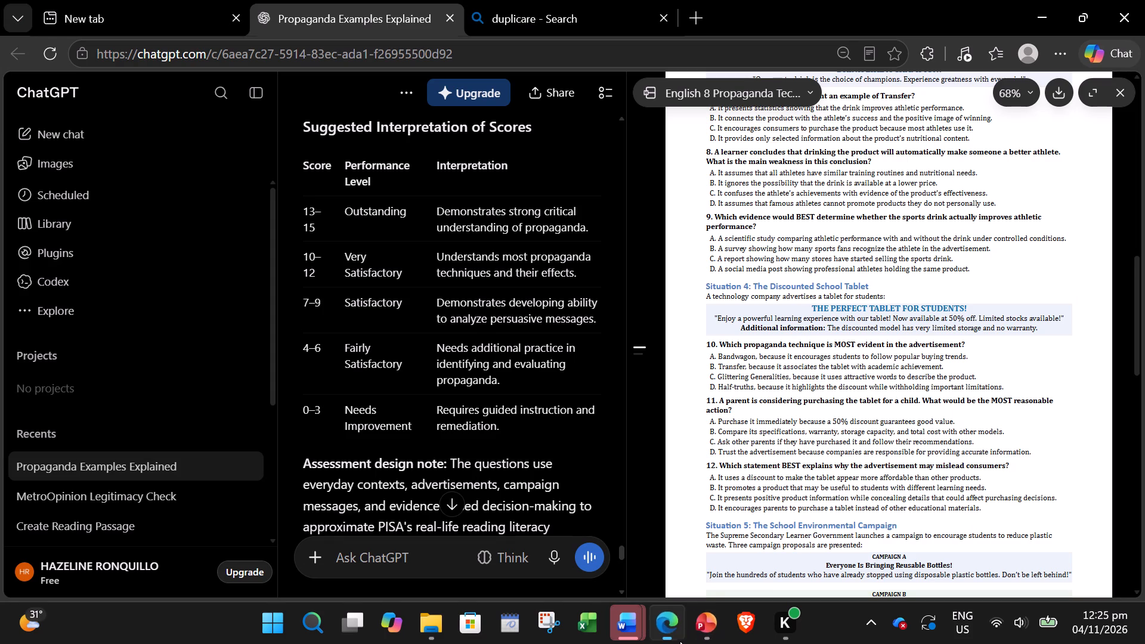
pyautogui.click(705, 634)
pyautogui.click(792, 558)
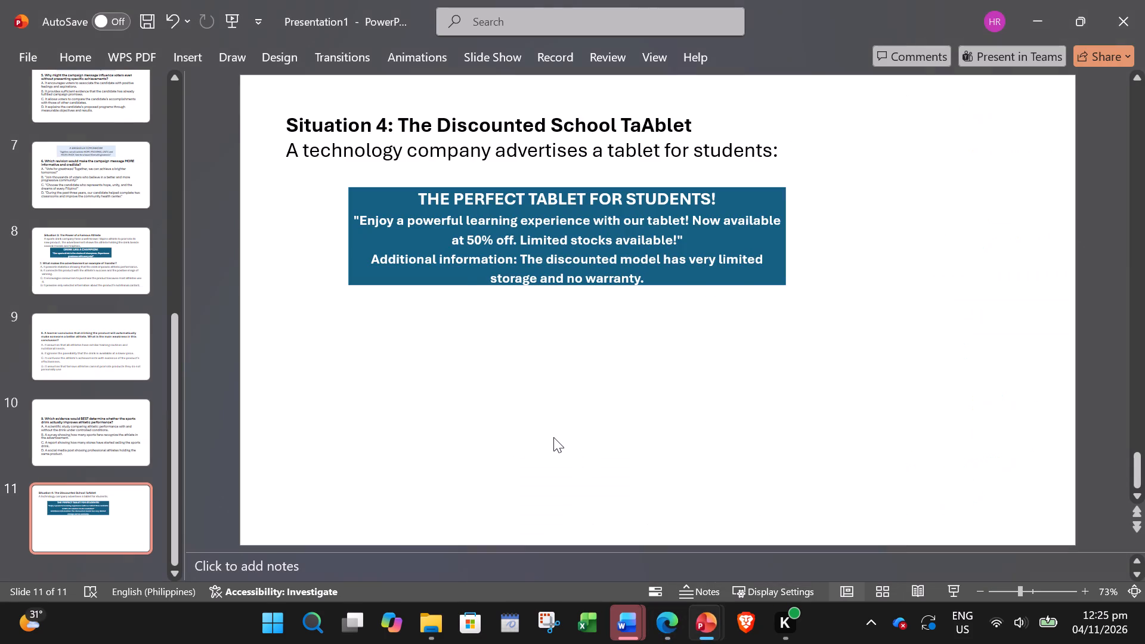
pyautogui.hotkey('ctrl', 'v')
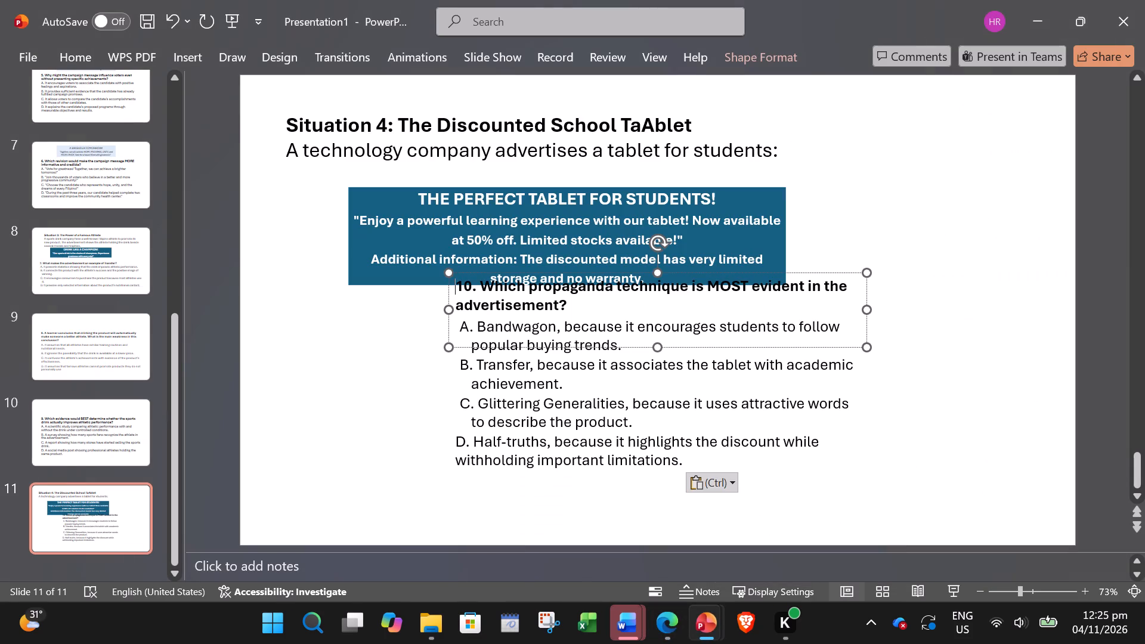
# Widen the question 10 text box and move it just below the tablet banner on slide 11.
pyautogui.moveTo(451, 306); pyautogui.dragTo(317, 347)
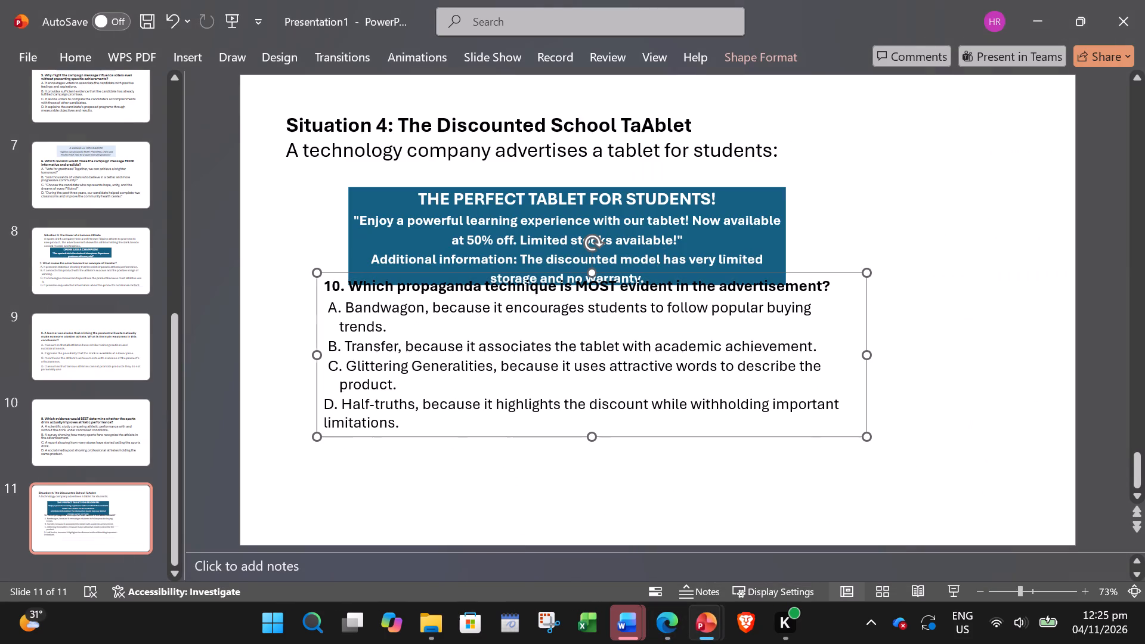
pyautogui.moveTo(801, 268); pyautogui.dragTo(785, 310)
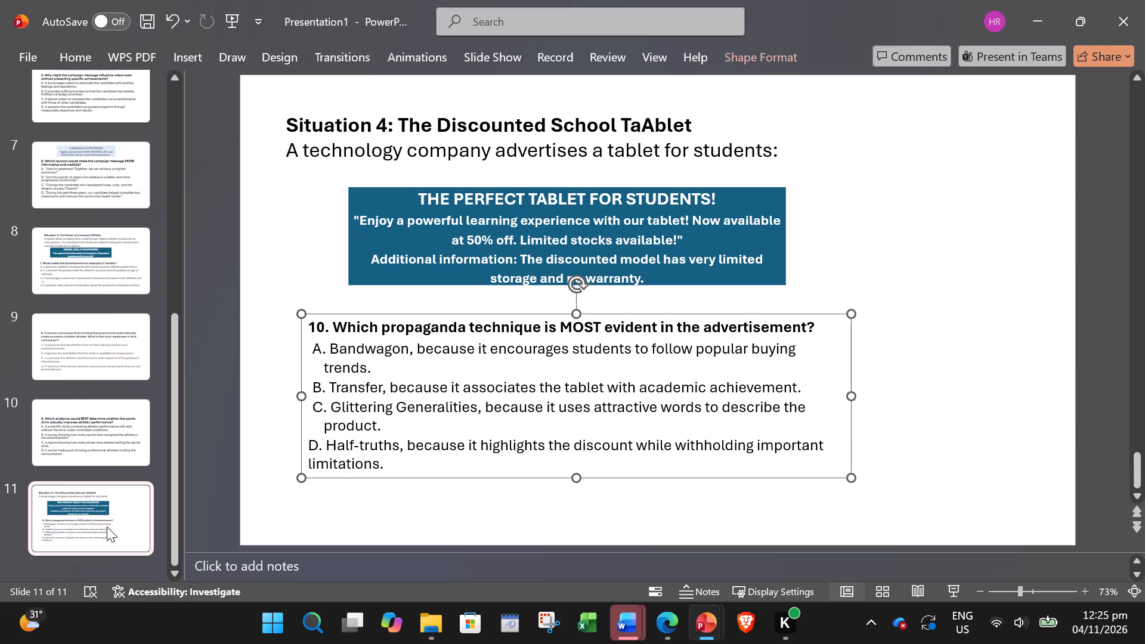
# Add a new slide after slide 11.
pyautogui.click(106, 525)
pyautogui.press('Return')
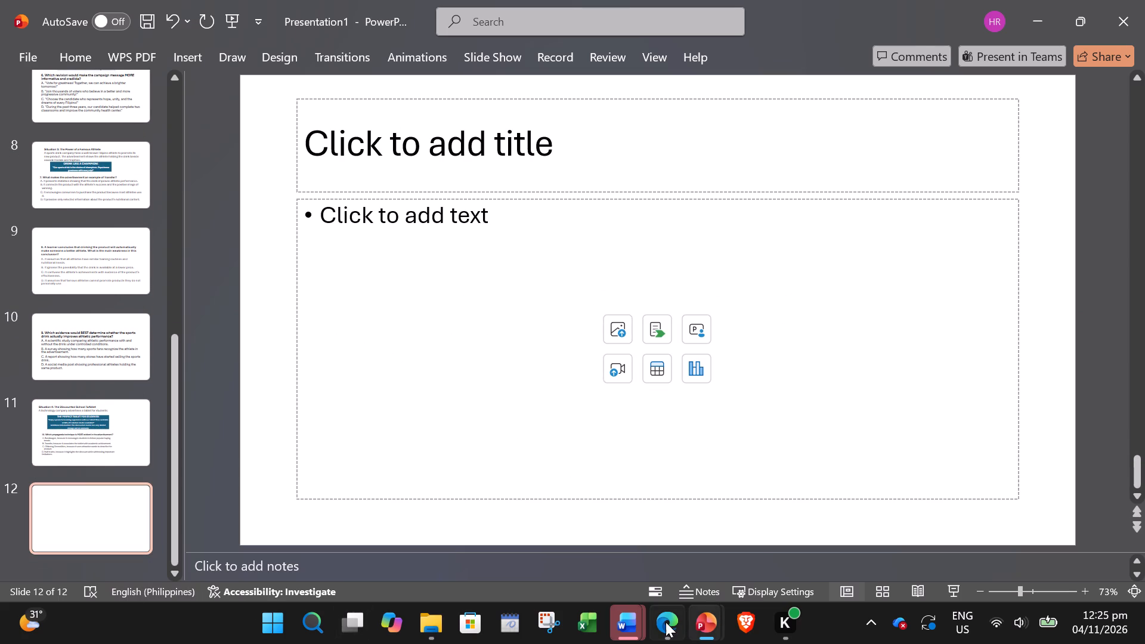
# Copy question 11 with its choices A to D from the Word assessment and paste it into slide 12's content placeholder.
pyautogui.click(660, 624)
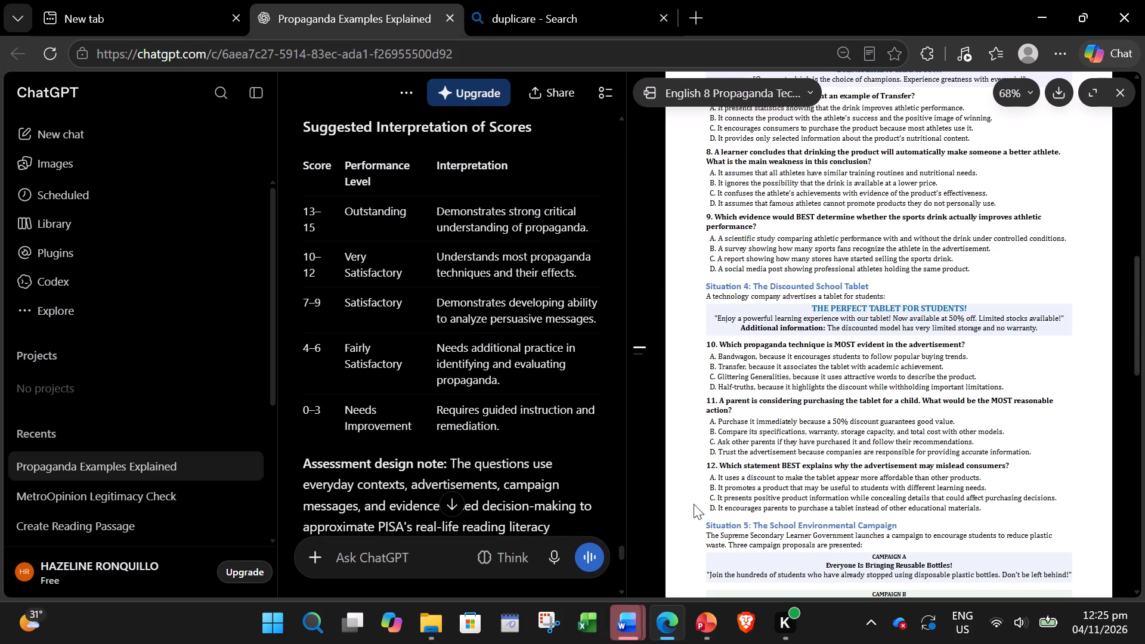
pyautogui.click(621, 643)
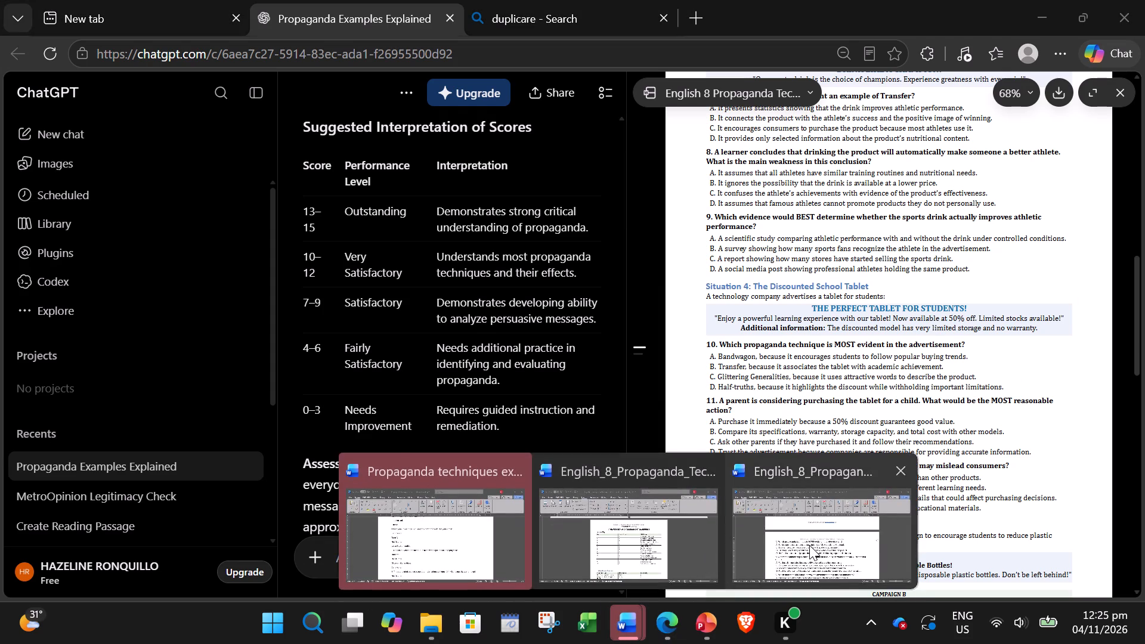
pyautogui.click(809, 545)
pyautogui.scroll(-2, 729, 441)
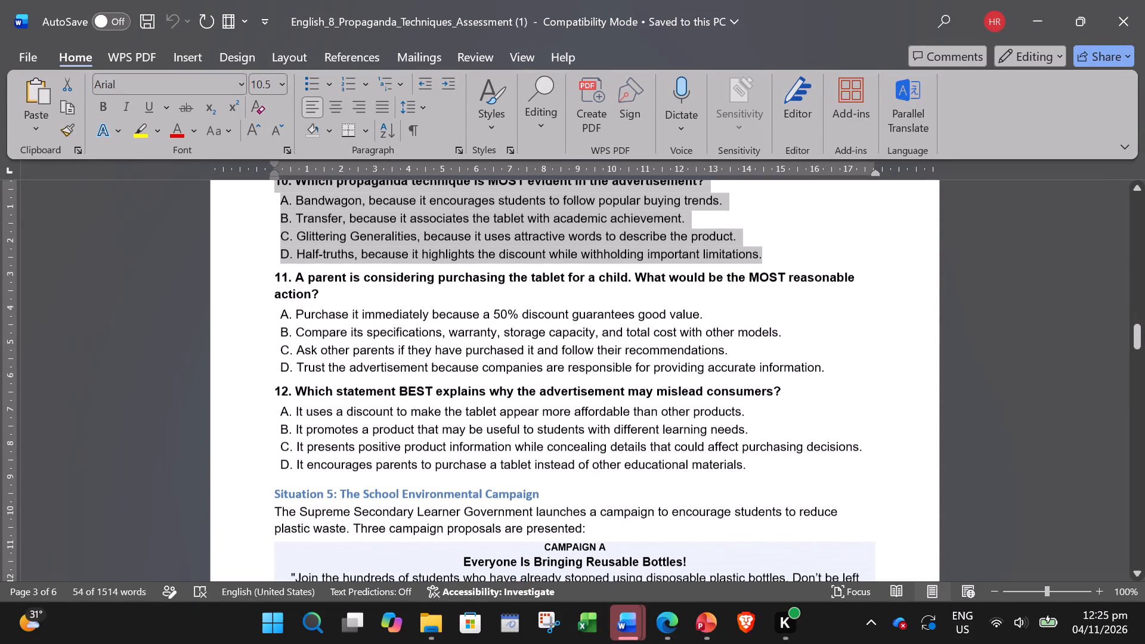
pyautogui.moveTo(272, 275); pyautogui.dragTo(708, 365)
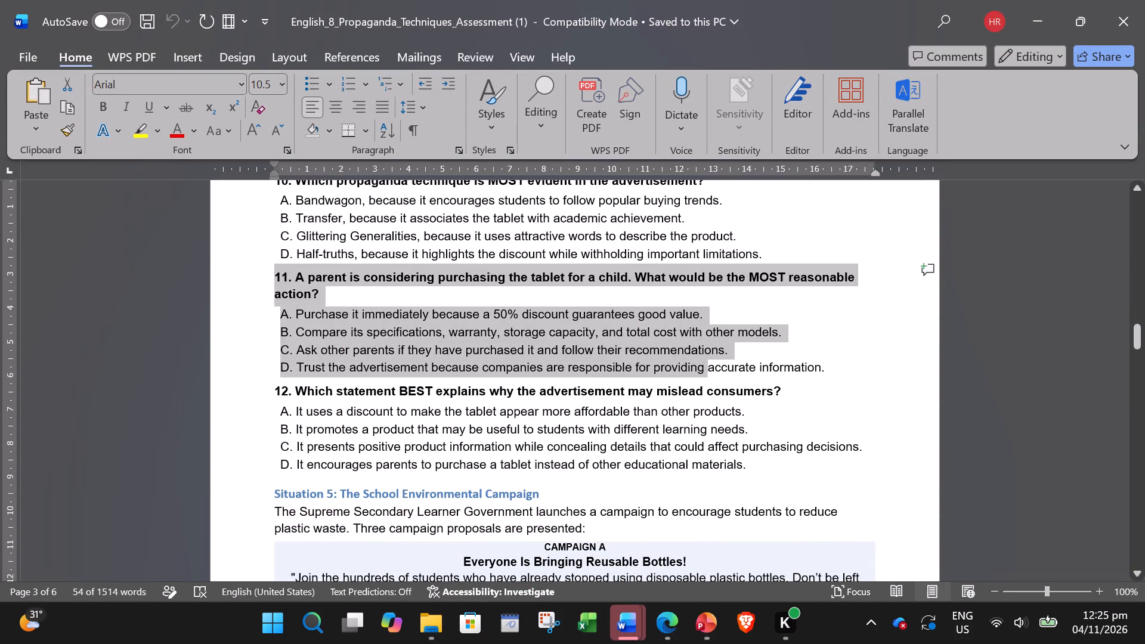
pyautogui.moveTo(708, 365); pyautogui.dragTo(833, 364)
pyautogui.hotkey('ctrl', 'c')
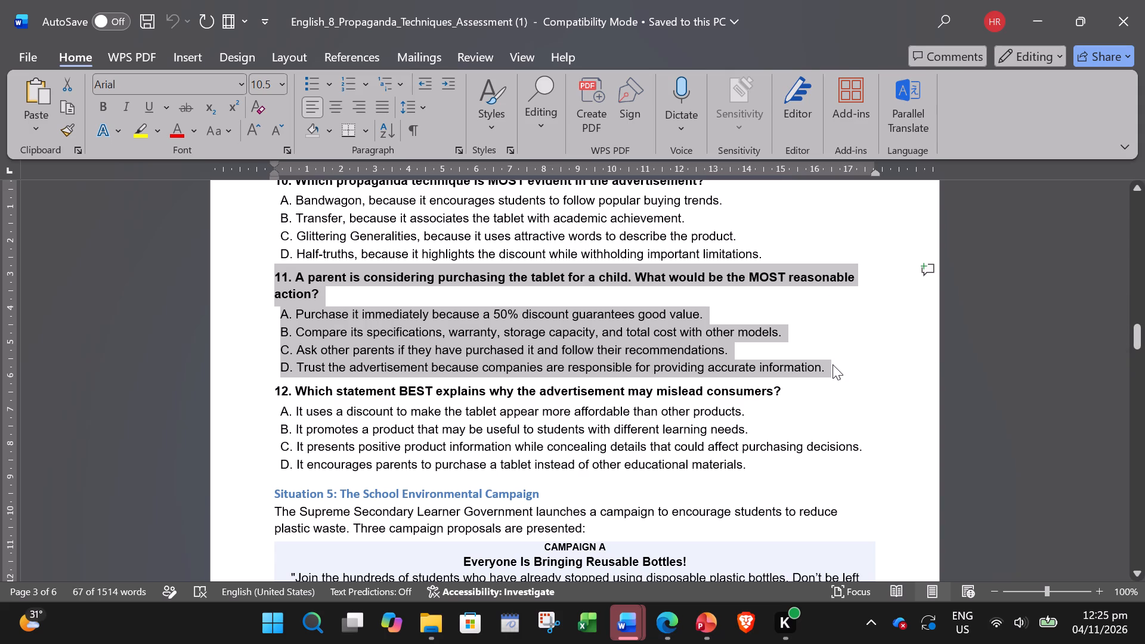
pyautogui.click(667, 628)
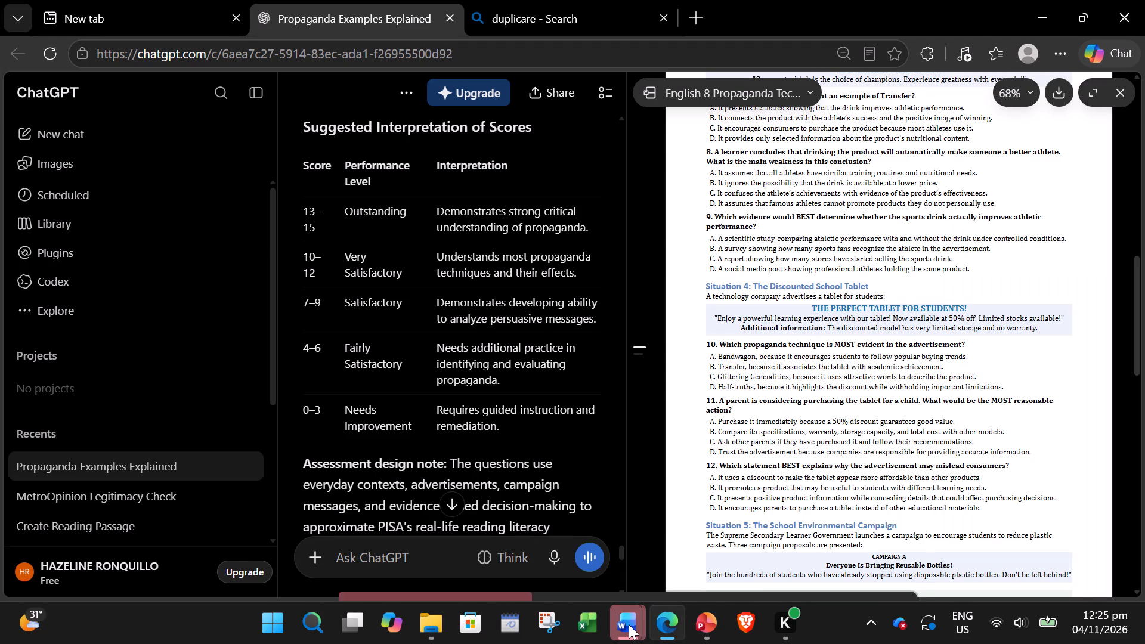
pyautogui.click(707, 627)
pyautogui.click(793, 535)
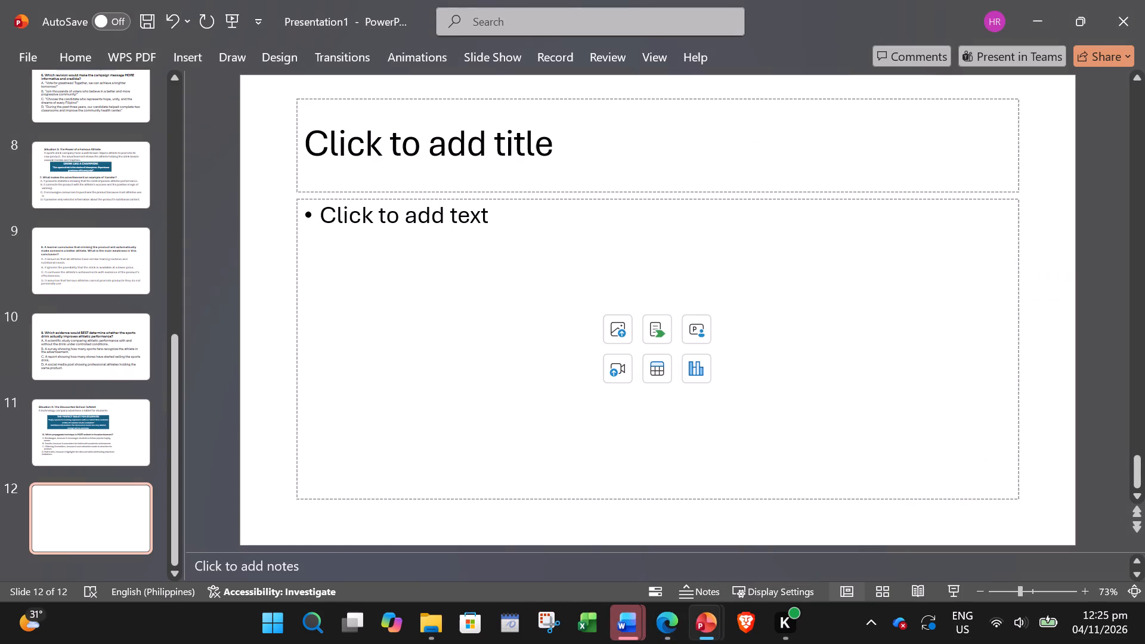
pyautogui.click(441, 273)
pyautogui.press('BackSpace')
pyautogui.hotkey('ctrl', 'v')
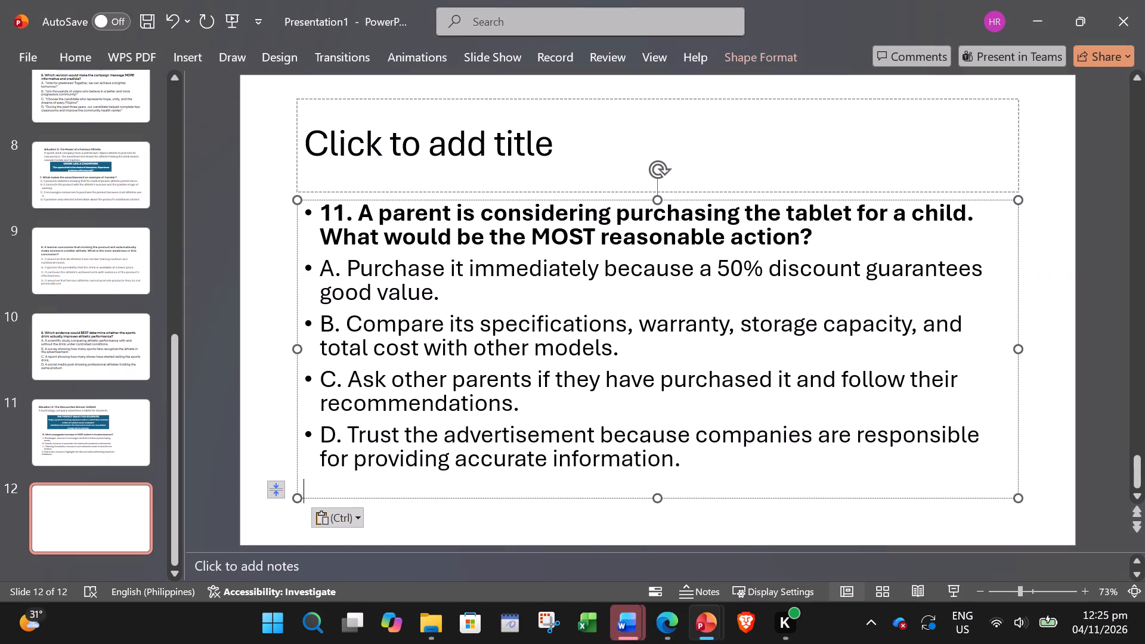
# Delete the empty title placeholder from slide 12.
pyautogui.click(377, 97)
pyautogui.press('BackSpace')
# Remove the bullets from question 11 and each of its choices A to D, keeping the text and letters intact.
pyautogui.click(316, 202)
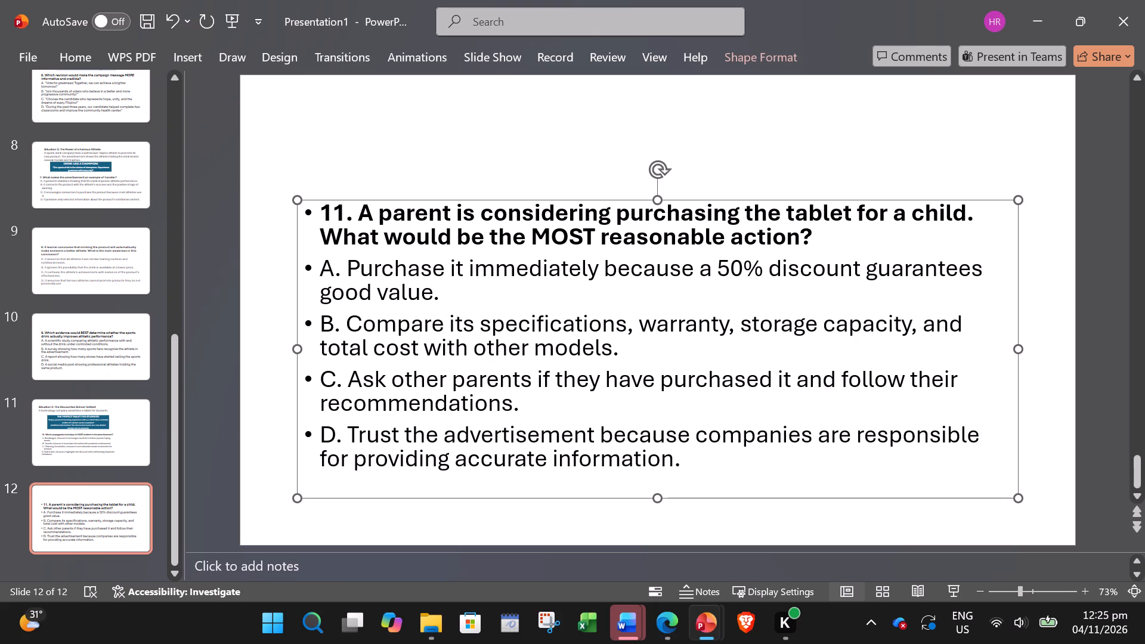
pyautogui.click(318, 206)
pyautogui.press('BackSpace')
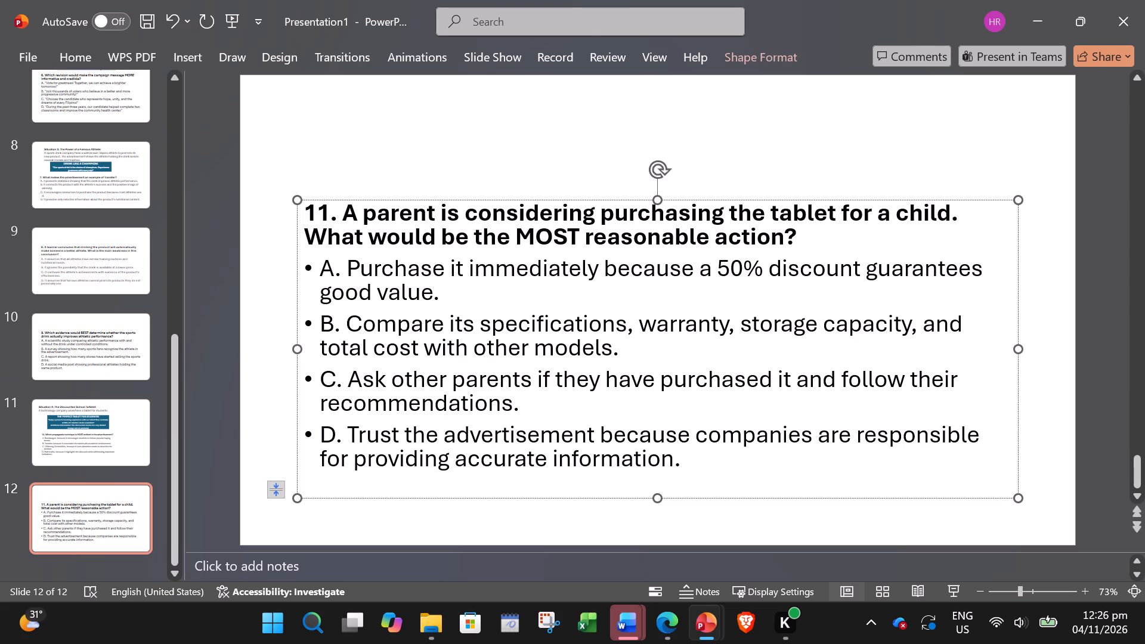
pyautogui.click(320, 275)
pyautogui.press('BackSpace')
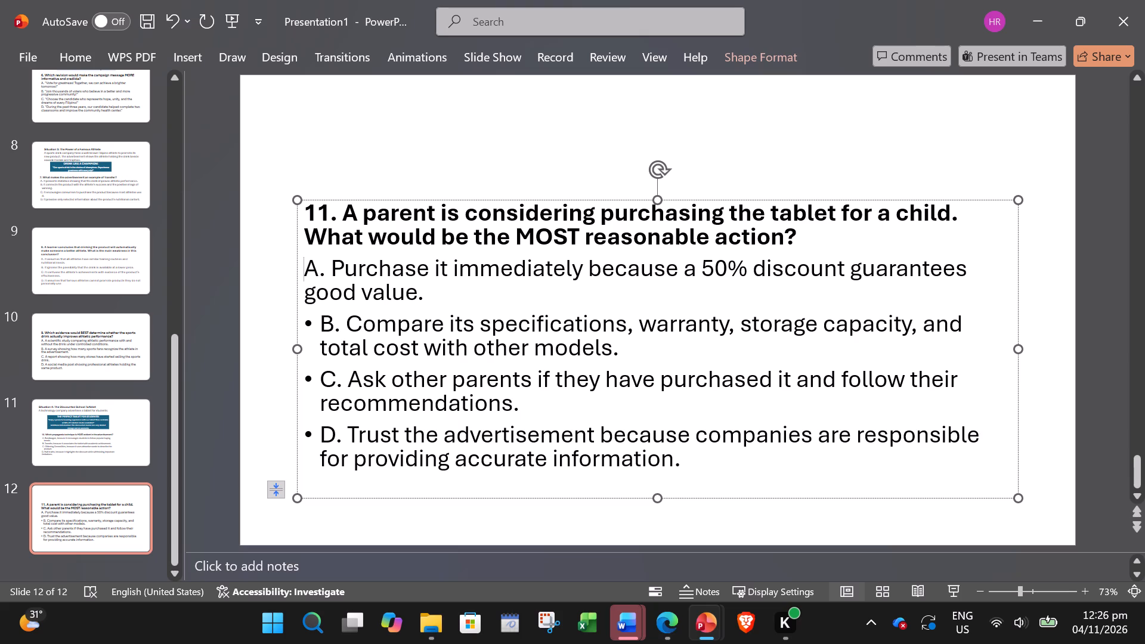
pyautogui.click(323, 324)
pyautogui.press('BackSpace')
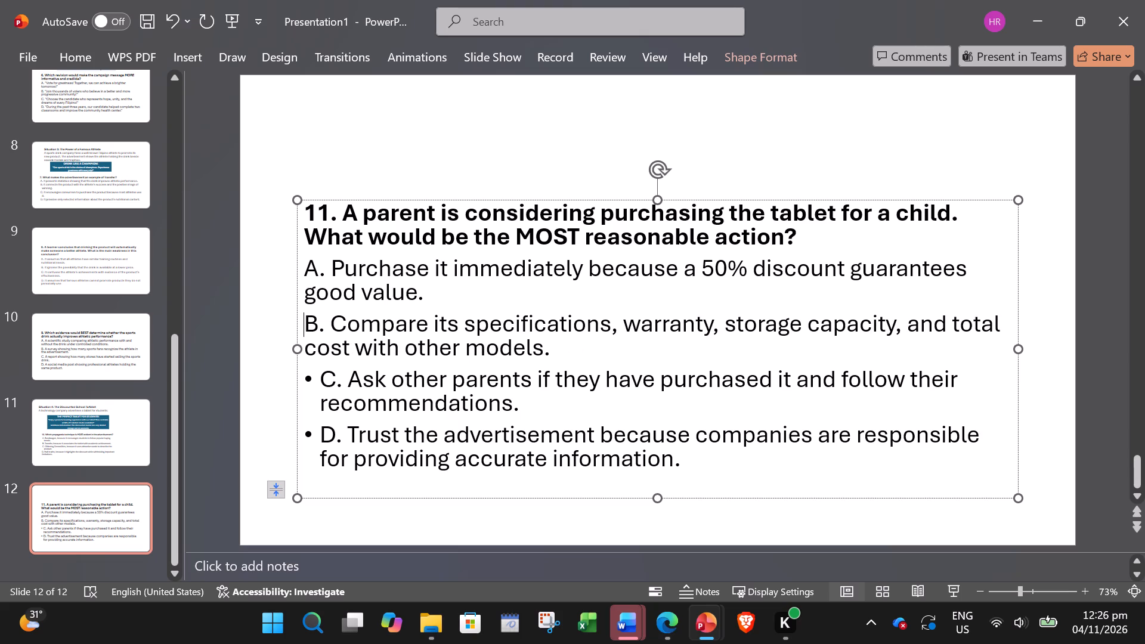
pyautogui.click(317, 377)
pyautogui.press('Right')
pyautogui.press('BackSpace')
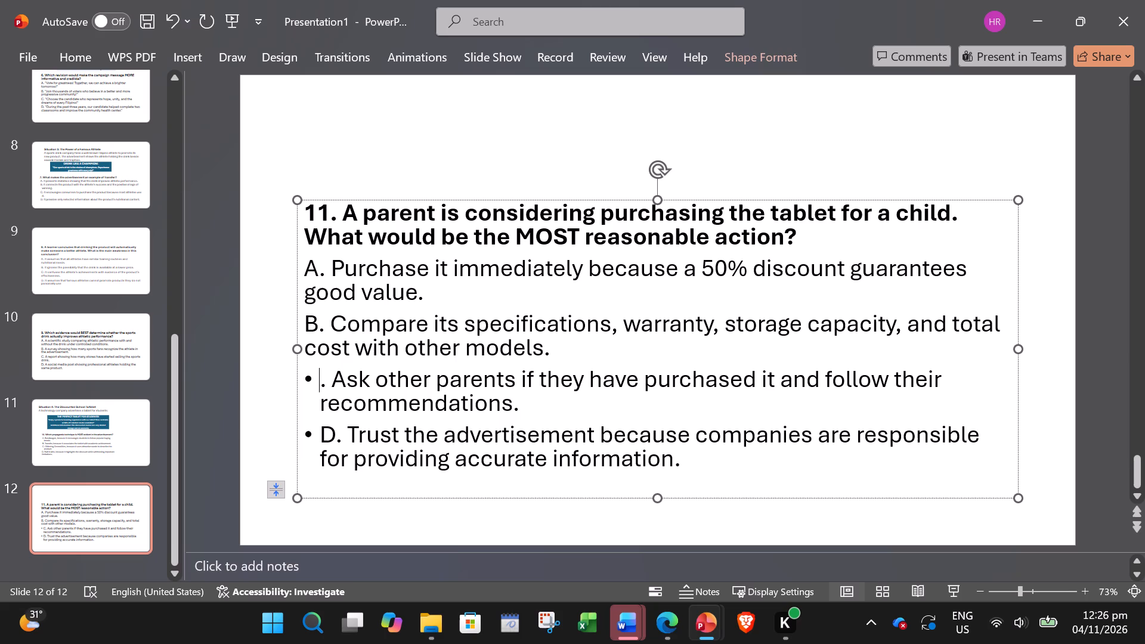
pyautogui.hotkey('ctrl', 'z')
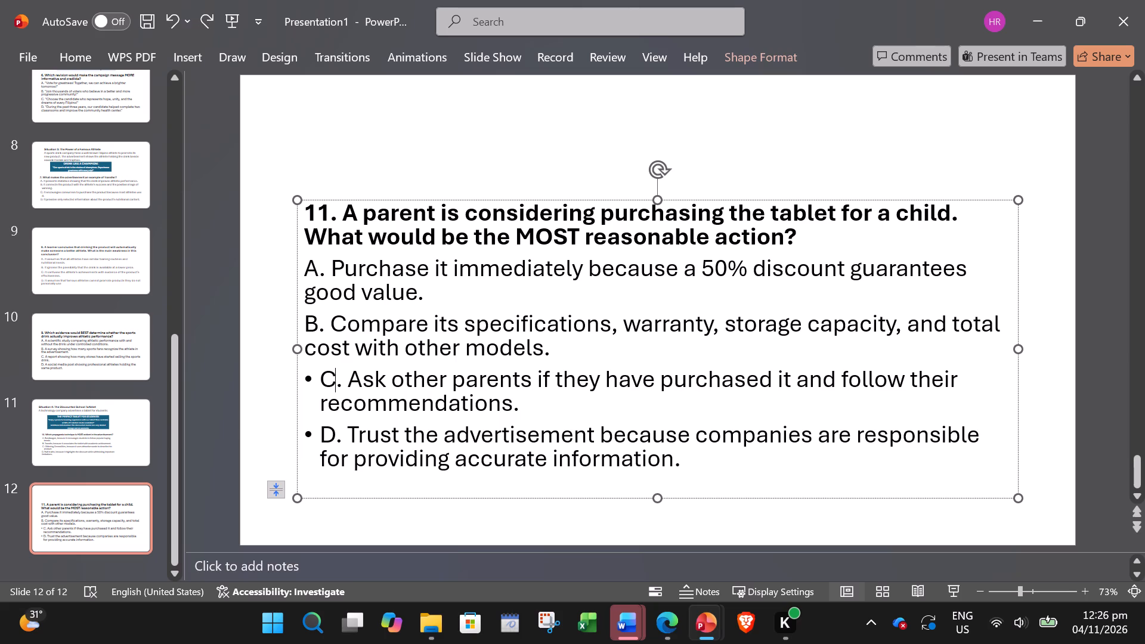
pyautogui.press('Left')
pyautogui.press('BackSpace')
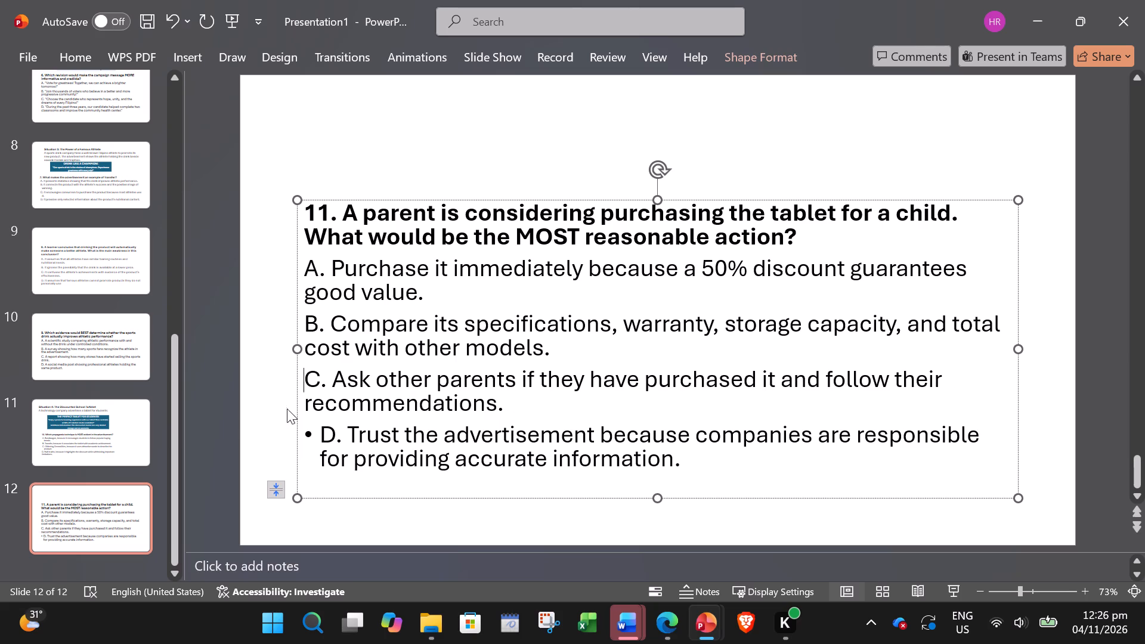
pyautogui.click(318, 439)
pyautogui.press('BackSpace')
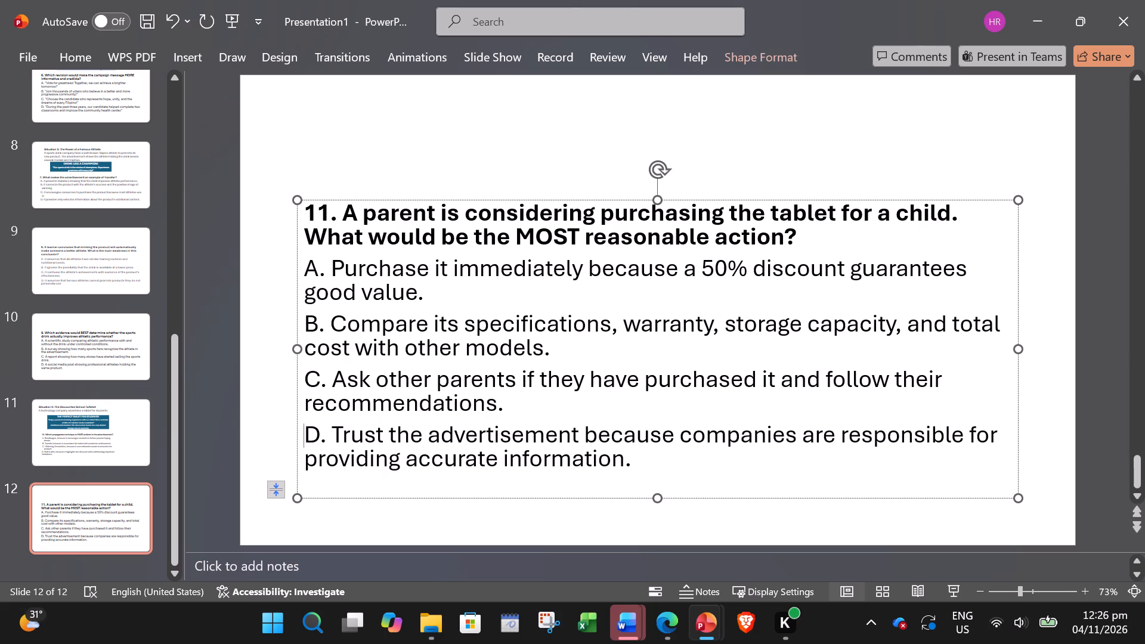
# Move the question 11 text box slightly up on slide 12.
pyautogui.moveTo(456, 198); pyautogui.dragTo(457, 155)
# Add a new slide after slide 12.
pyautogui.click(135, 507)
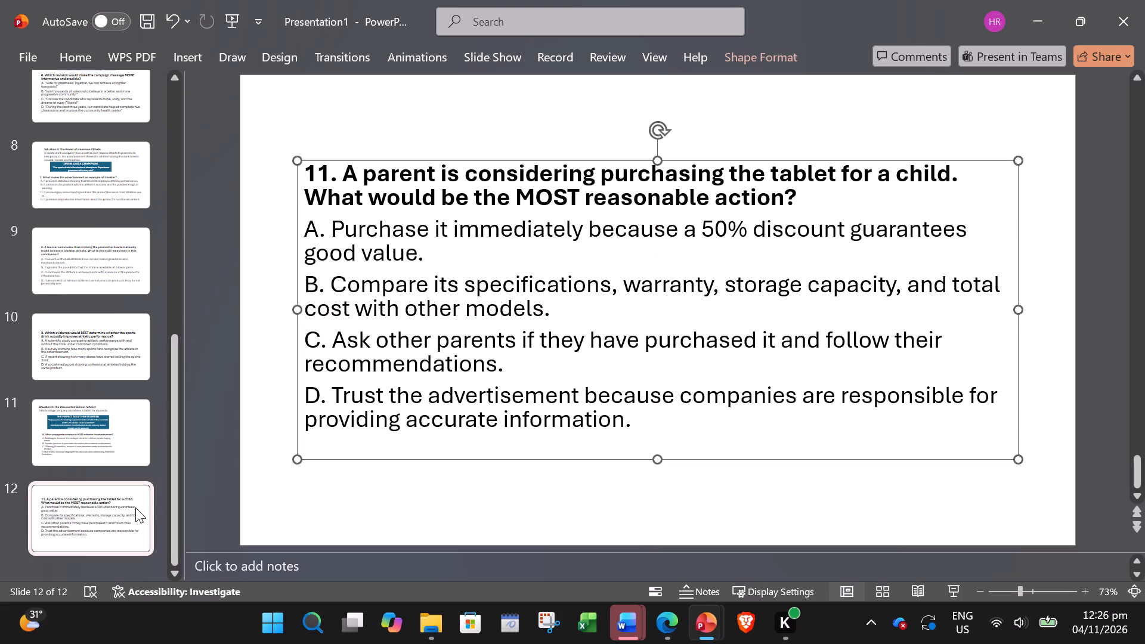
pyautogui.press('Return')
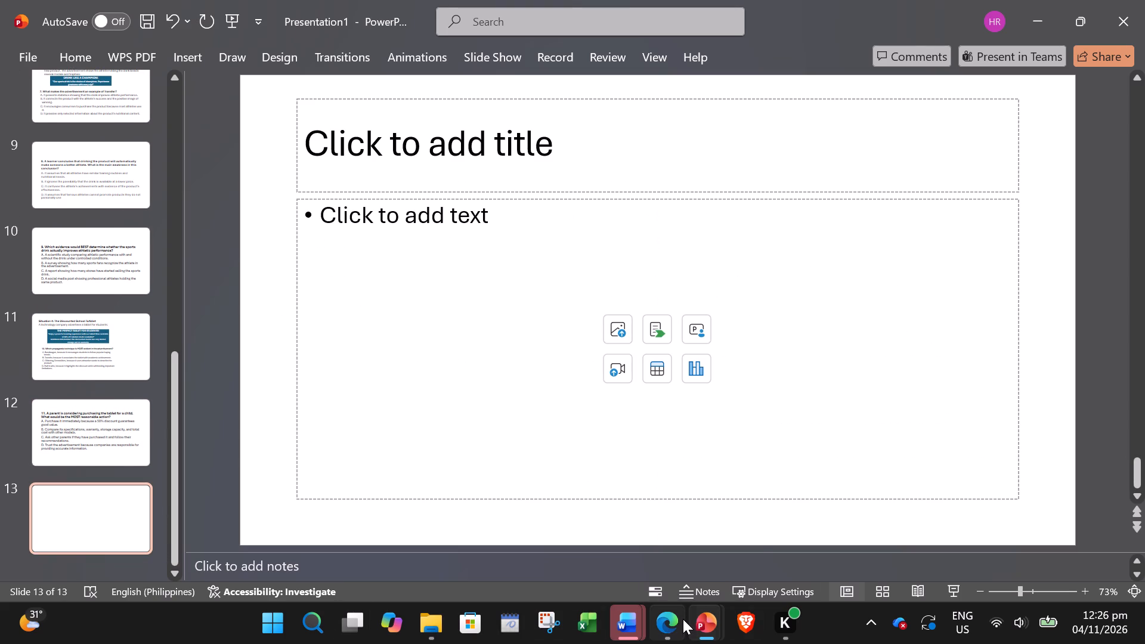
# Copy question 12 with choices A to D from the English 8 Word assessment into slide 13's content placeholder.
pyautogui.click(637, 624)
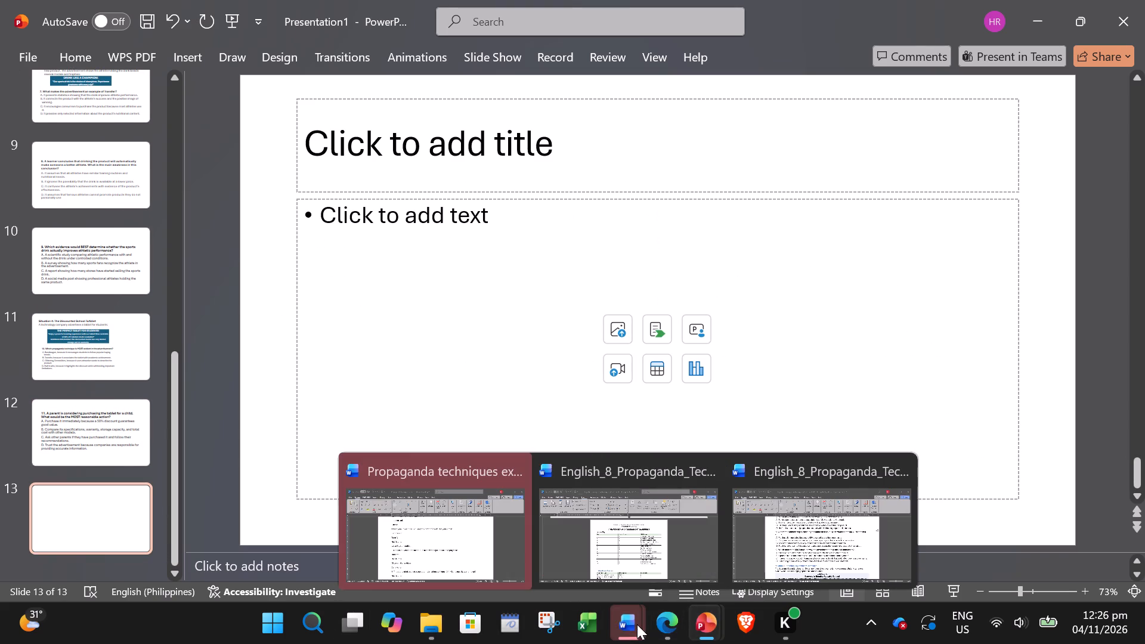
pyautogui.click(822, 519)
pyautogui.scroll(-1, 721, 383)
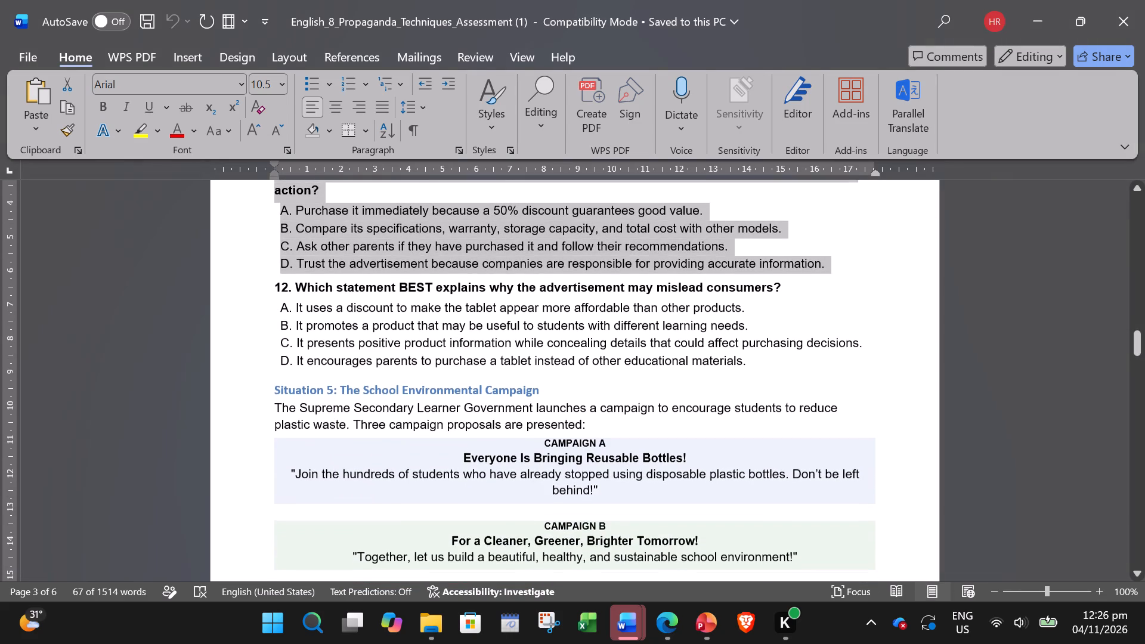
pyautogui.moveTo(277, 289); pyautogui.dragTo(735, 355)
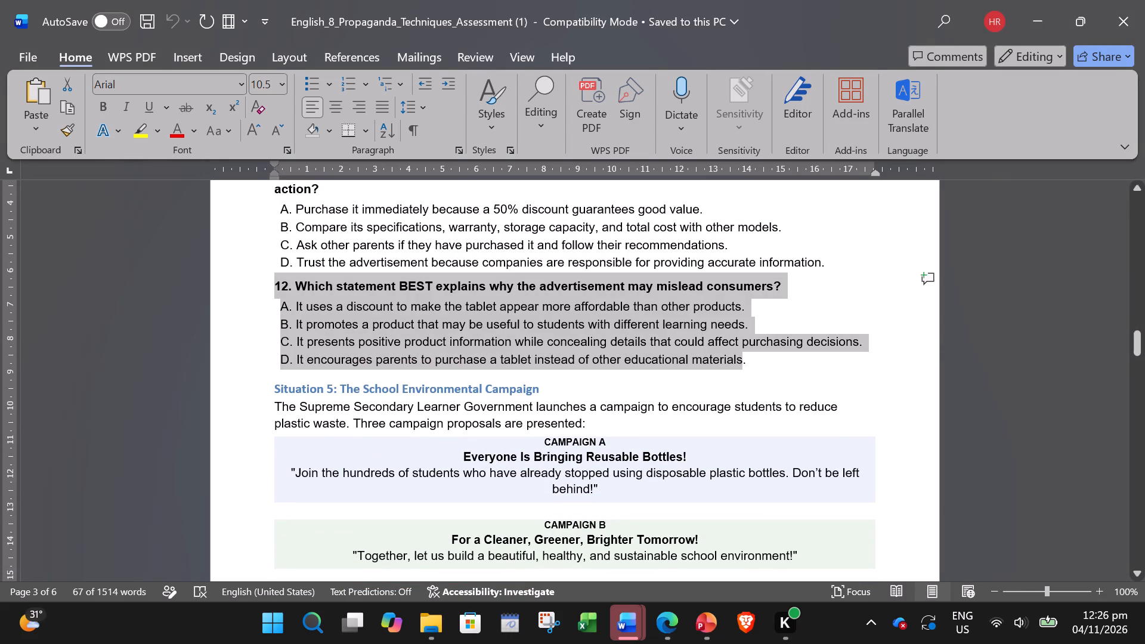
pyautogui.moveTo(735, 355); pyautogui.dragTo(759, 357)
pyautogui.hotkey('ctrl', 'c')
pyautogui.click(705, 615)
pyautogui.click(810, 524)
pyautogui.click(510, 233)
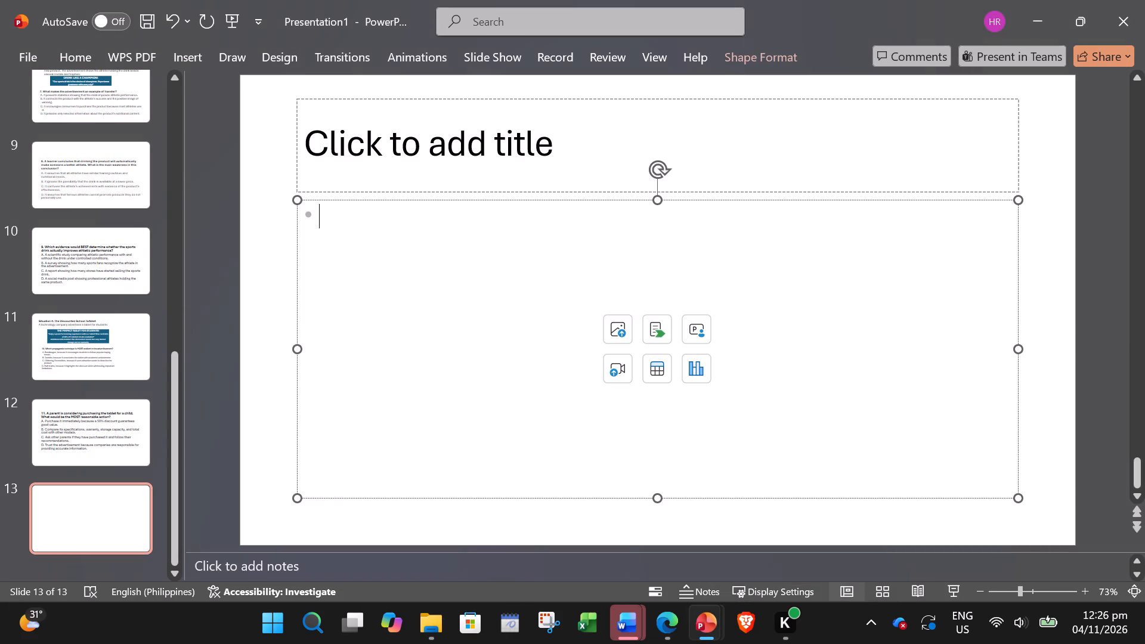
pyautogui.press('BackSpace')
pyautogui.hotkey('ctrl', 'v')
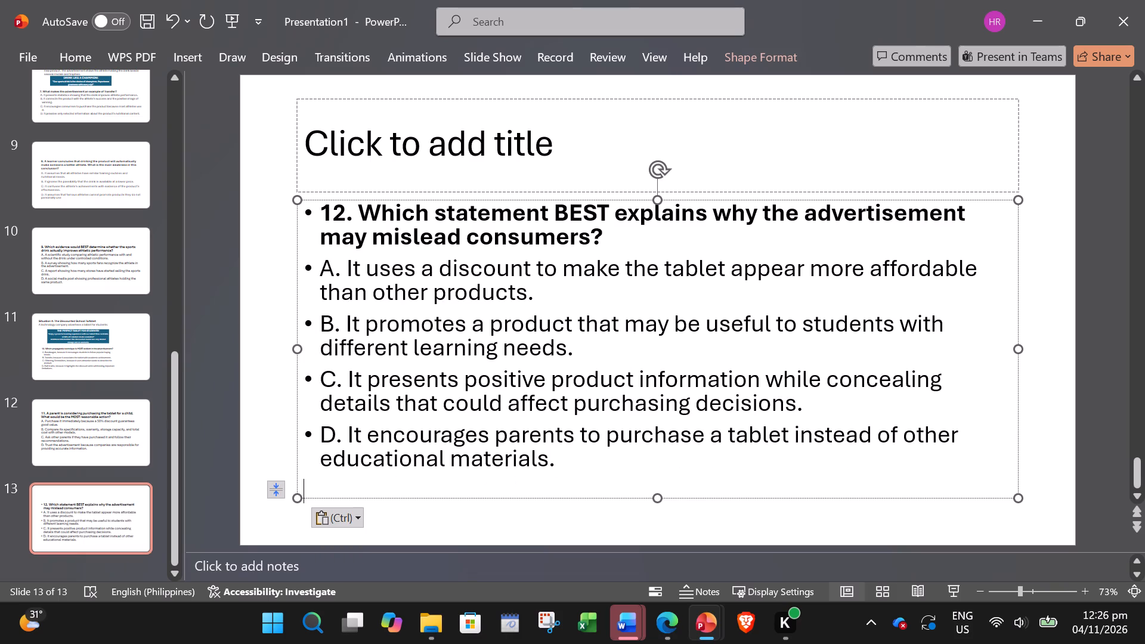
# Remove the bullets from question 12 and each of its choices A to D, keeping the text and letters intact.
pyautogui.click(316, 222)
pyautogui.press('BackSpace')
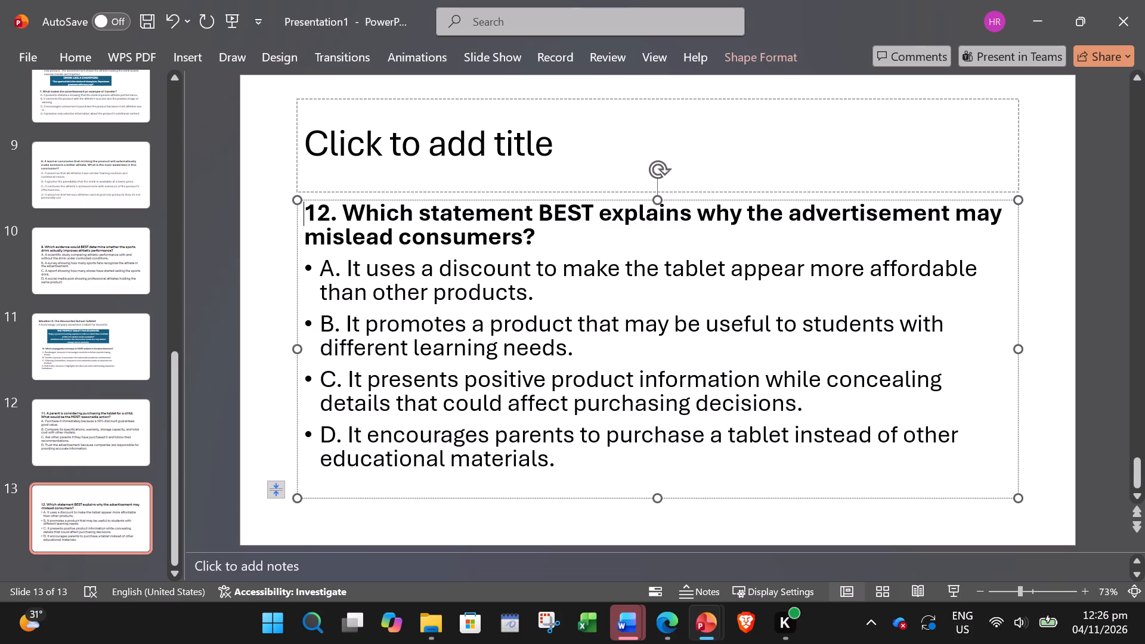
pyautogui.click(323, 280)
pyautogui.press('BackSpace')
pyautogui.click(323, 318)
pyautogui.press('BackSpace')
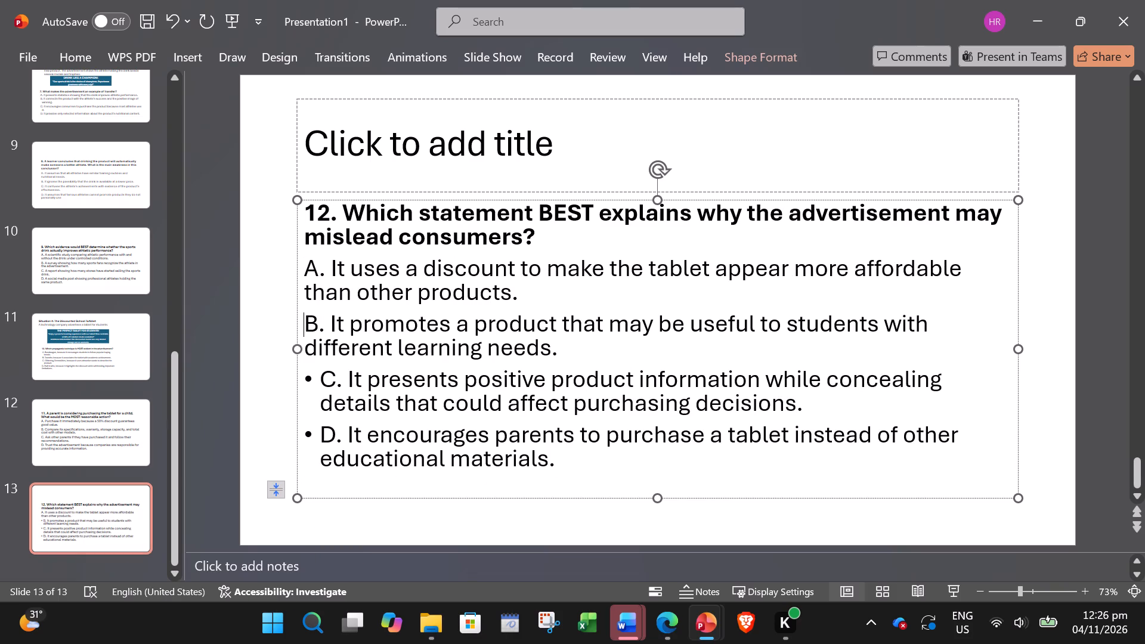
pyautogui.click(315, 376)
pyautogui.press('BackSpace')
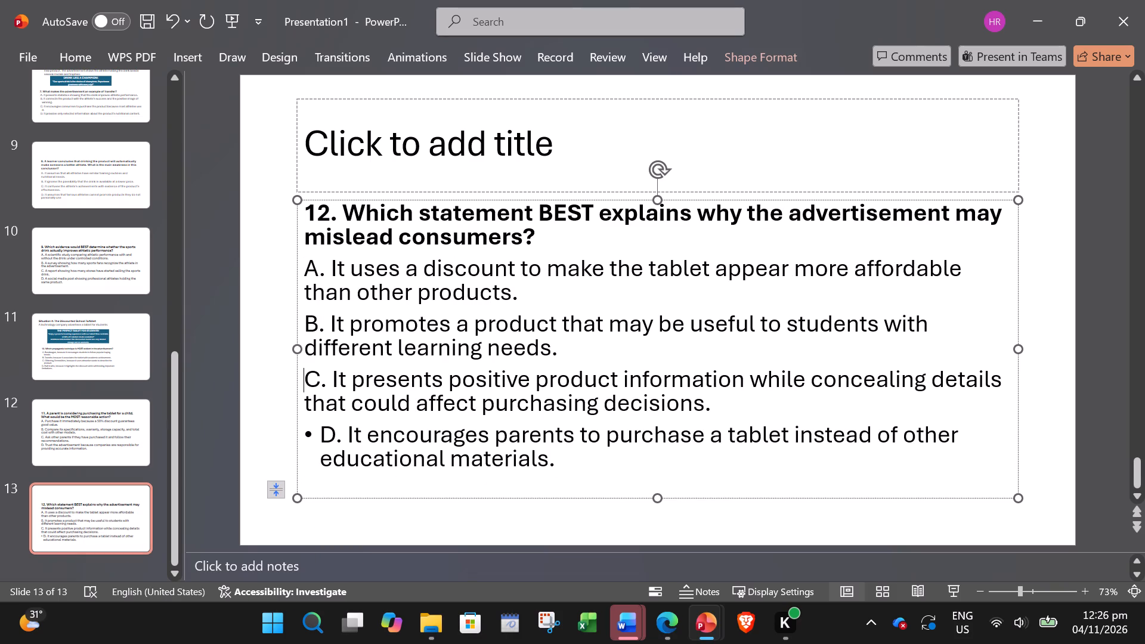
pyautogui.click(320, 426)
pyautogui.press('BackSpace')
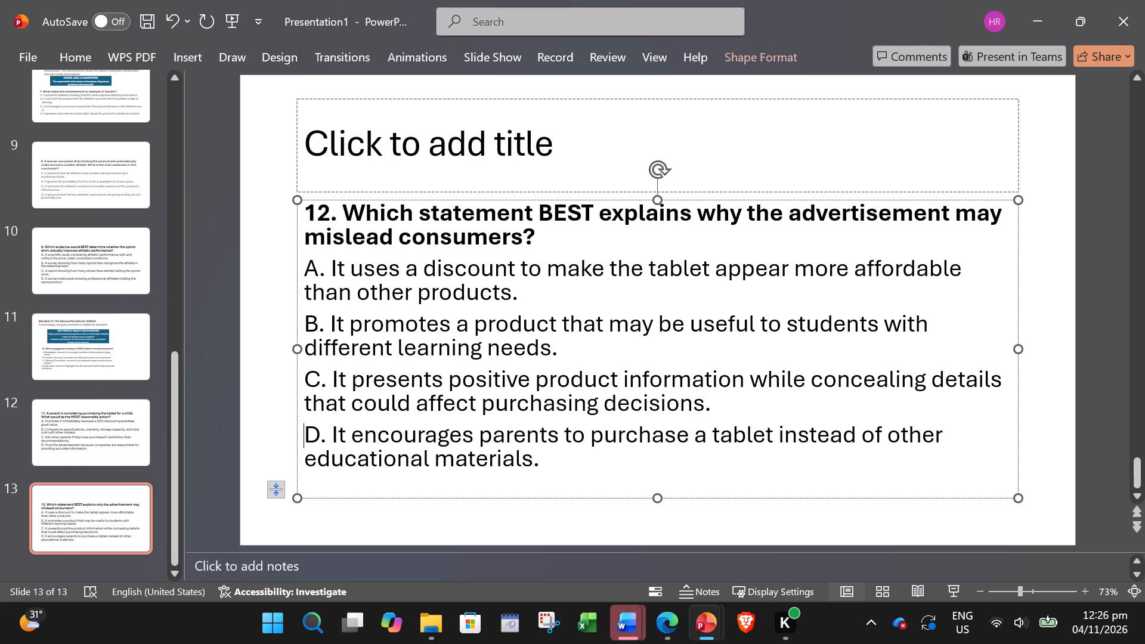
# Delete the empty title placeholder from slide 13.
pyautogui.click(419, 96)
pyautogui.press('BackSpace')
# Add a new slide after slide 13.
pyautogui.click(73, 493)
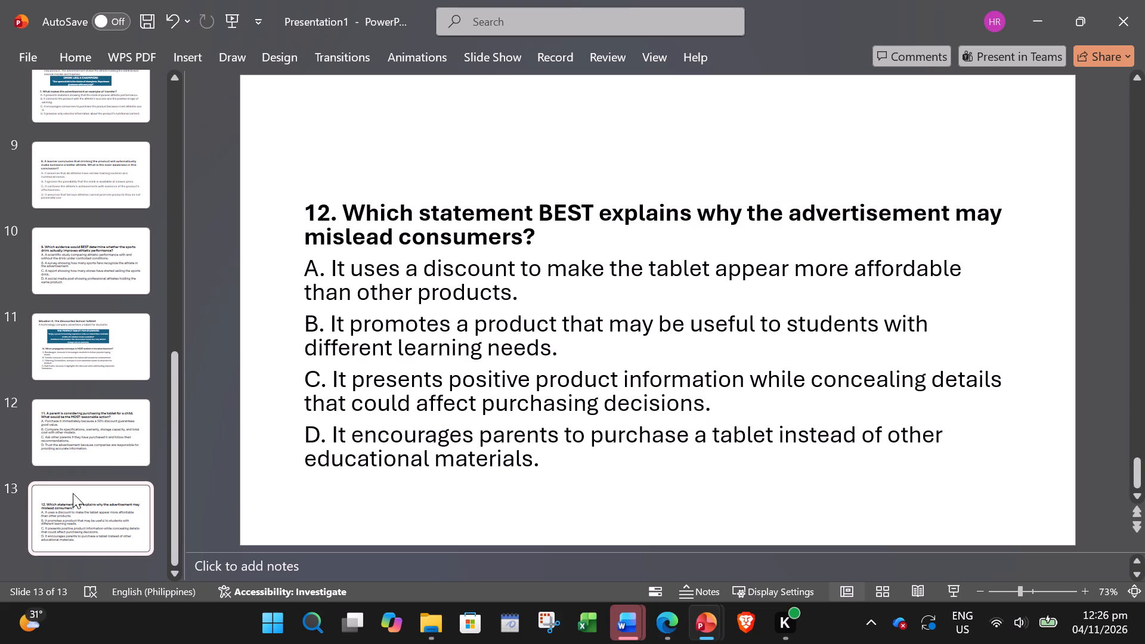
pyautogui.press('Return')
# Copy the Situation 5 heading, introduction and Campaign A, B and C banners from the Word assessment onto slide 14.
pyautogui.click(636, 611)
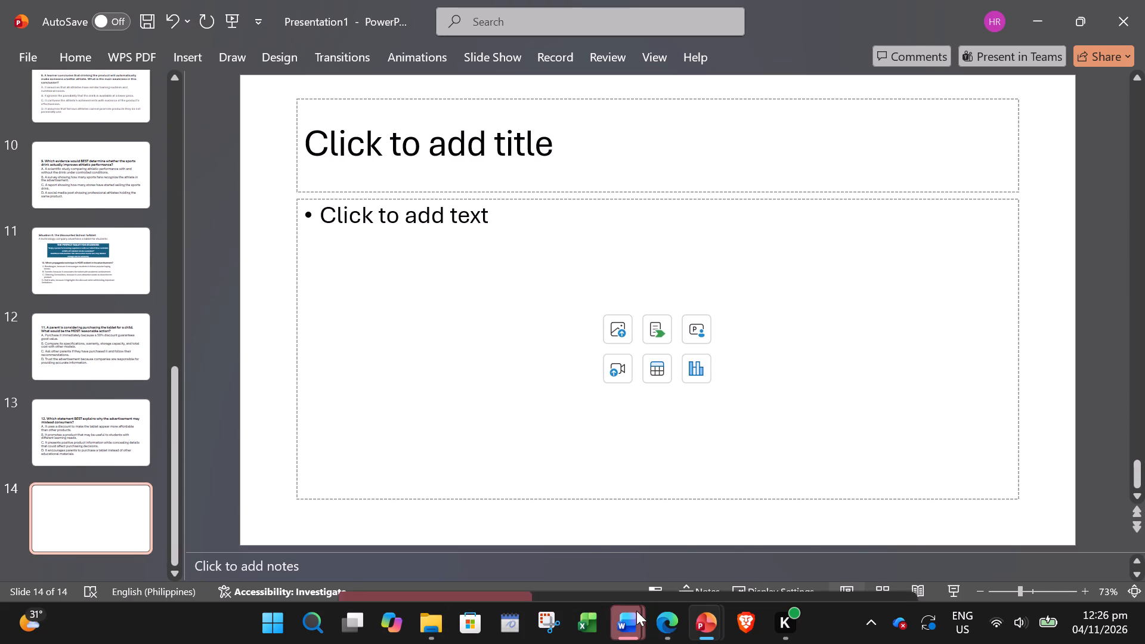
pyautogui.click(781, 517)
pyautogui.scroll(-1, 711, 411)
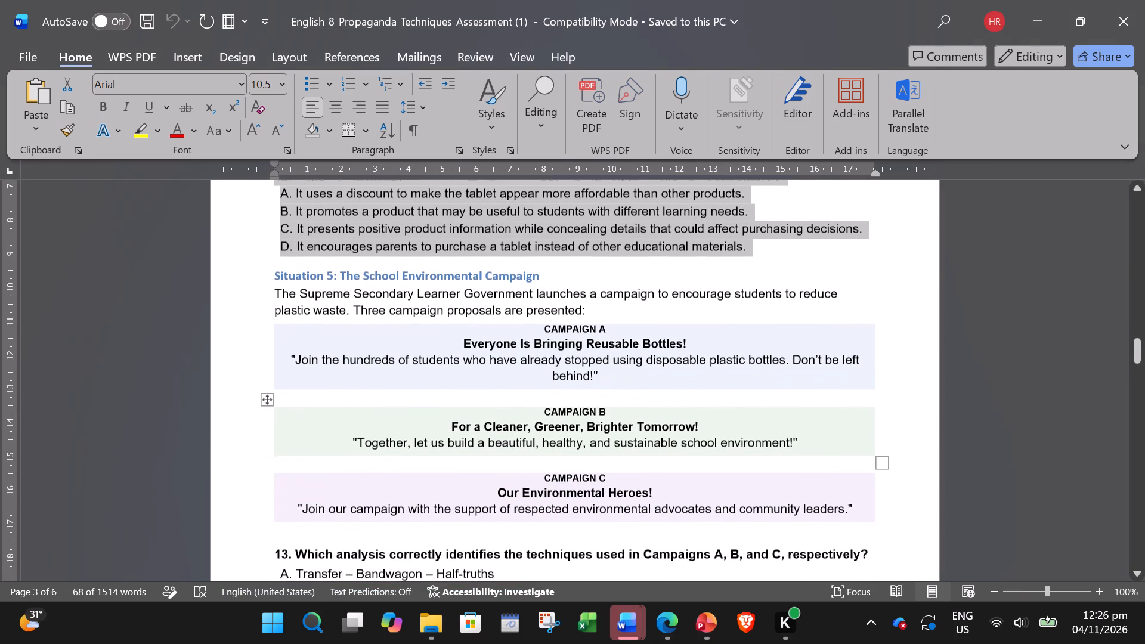
pyautogui.scroll(-2, 711, 411)
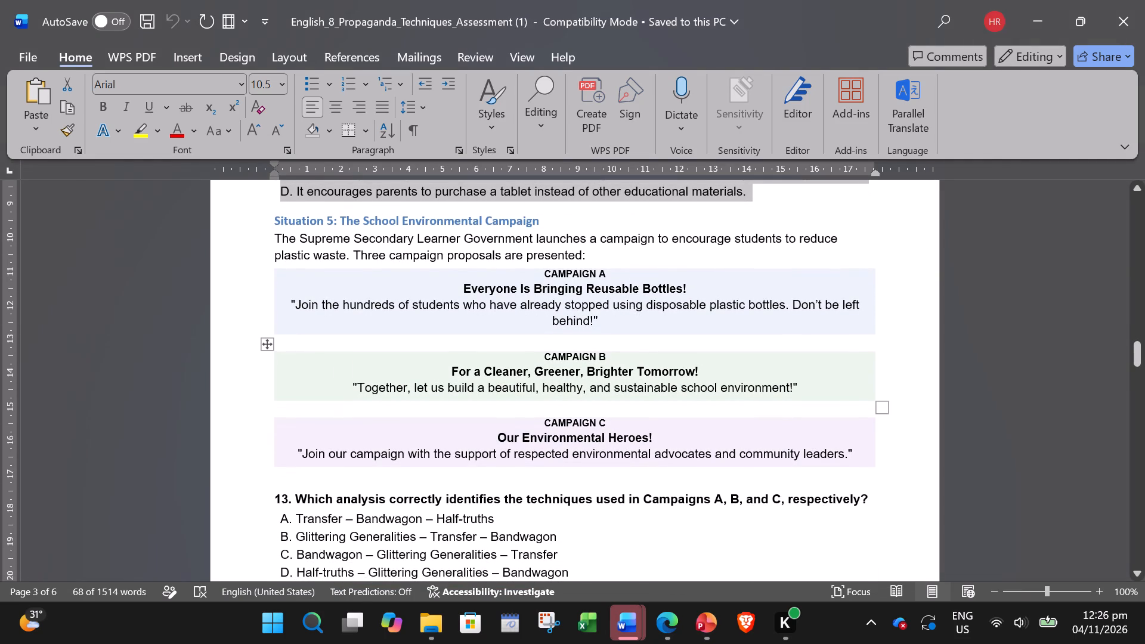
pyautogui.moveTo(275, 223); pyautogui.dragTo(528, 464)
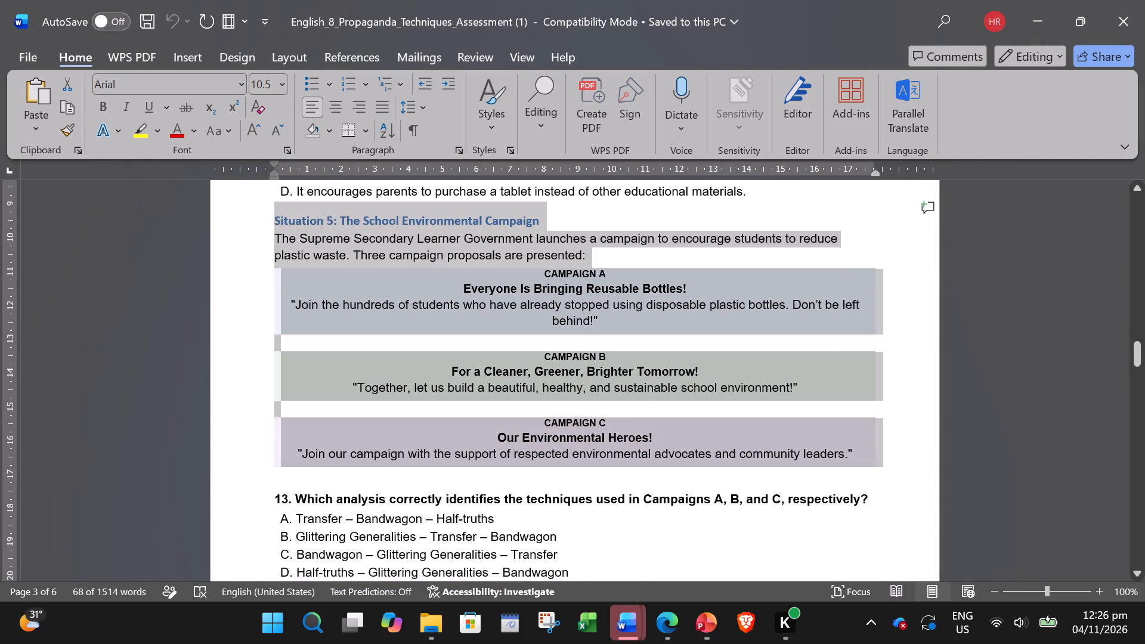
pyautogui.moveTo(528, 464); pyautogui.dragTo(530, 466)
pyautogui.hotkey('ctrl', 'c')
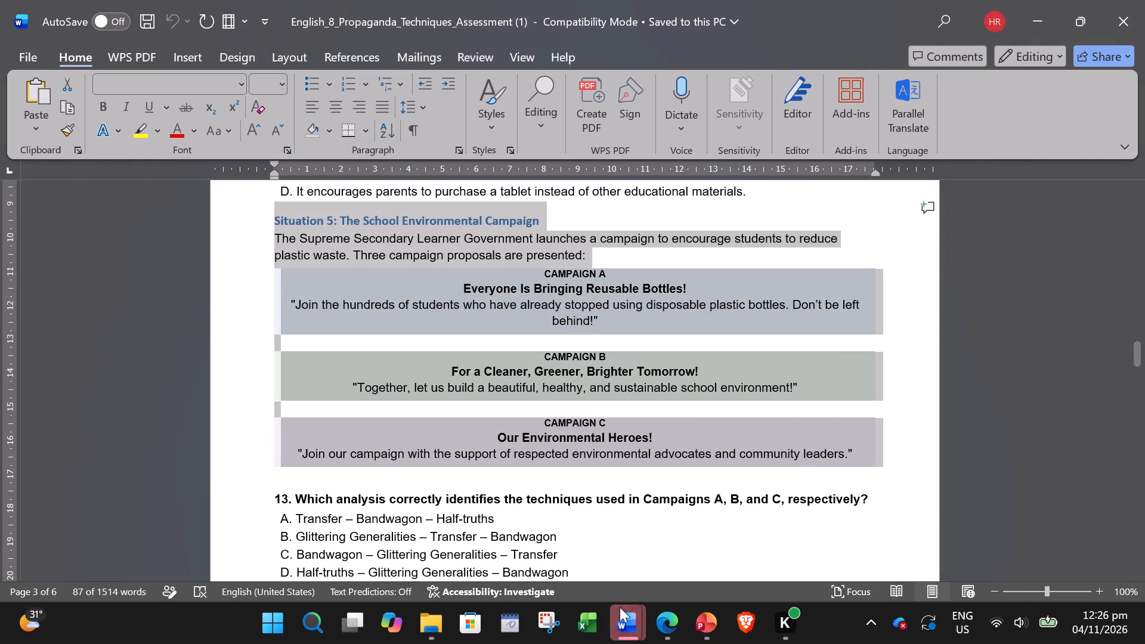
pyautogui.click(621, 621)
pyautogui.click(700, 613)
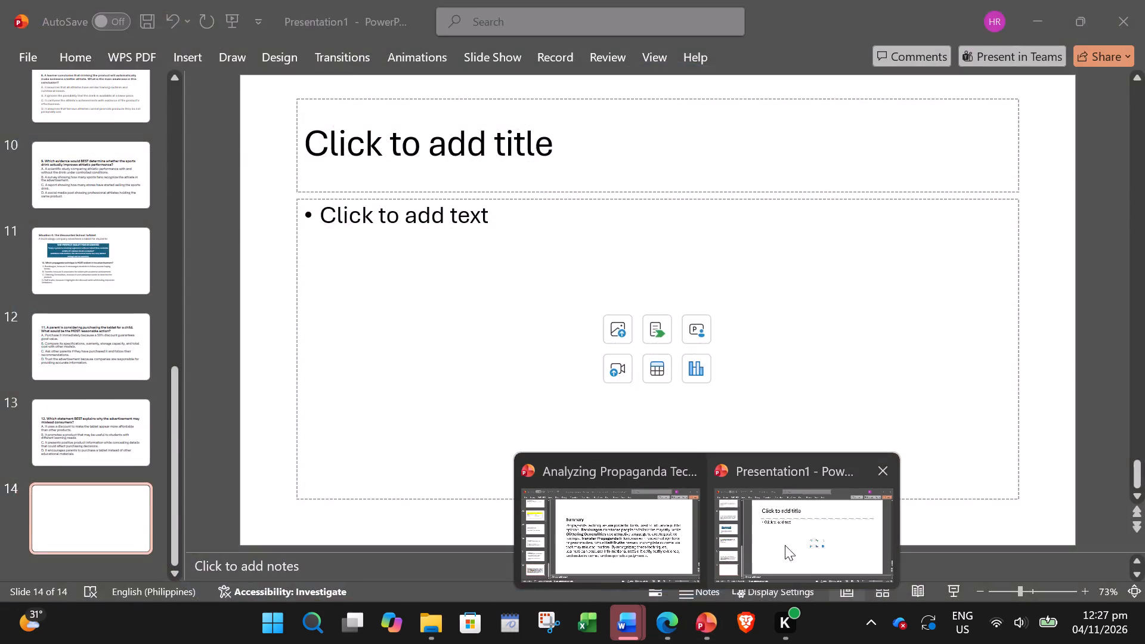
pyautogui.click(801, 544)
pyautogui.click(570, 249)
pyautogui.press('BackSpace')
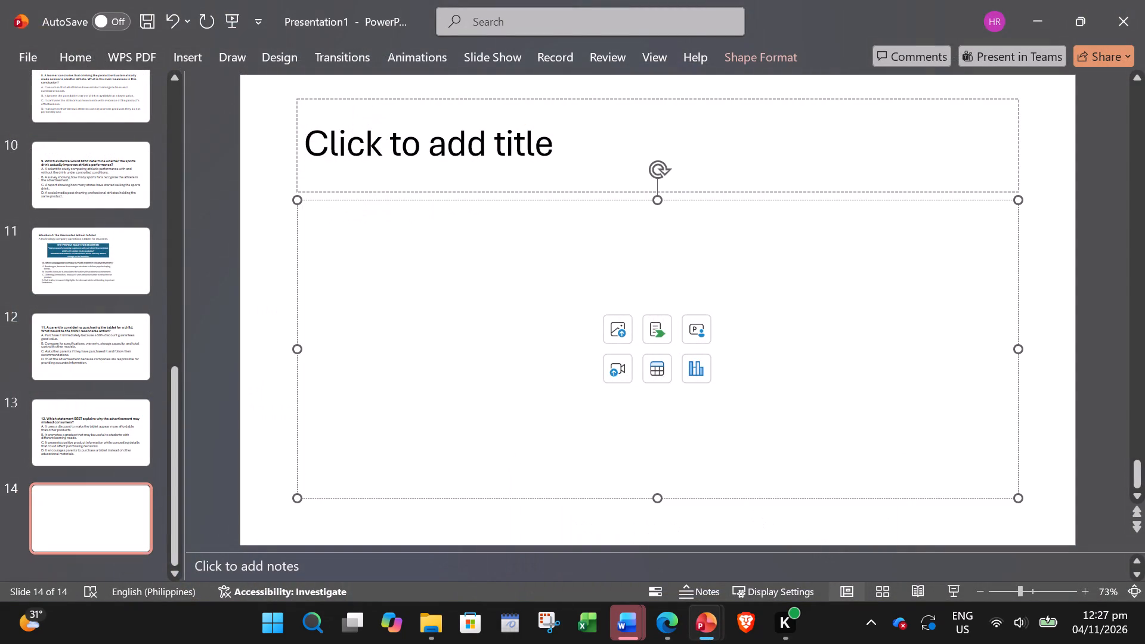
pyautogui.hotkey('ctrl', 'v')
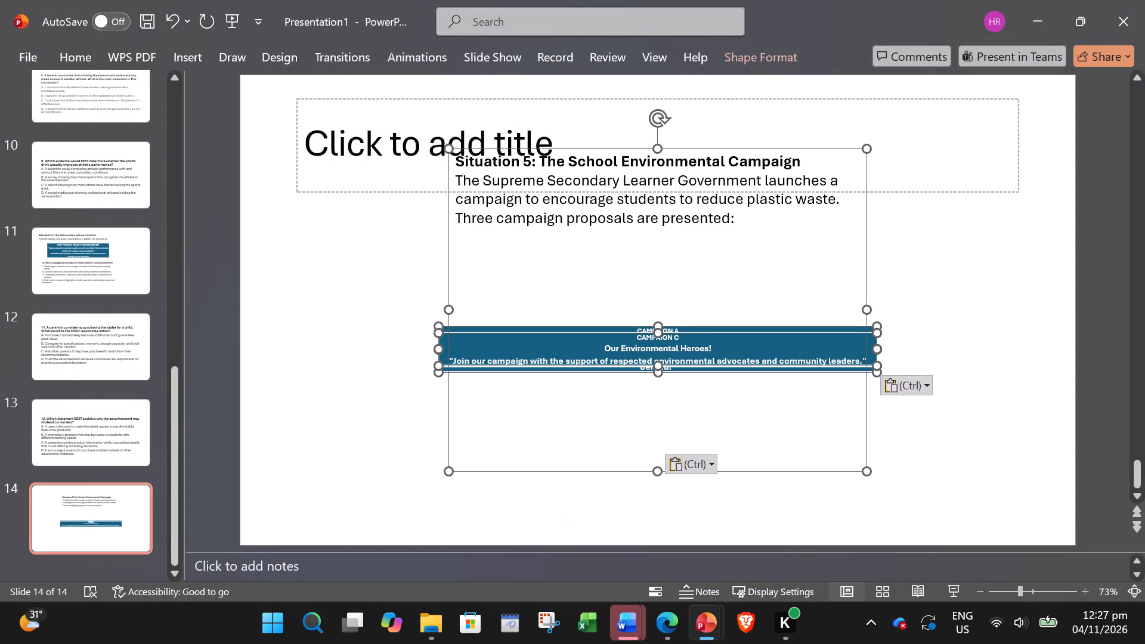
# Delete the empty title placeholder from slide 14.
pyautogui.click(542, 97)
pyautogui.press('Delete')
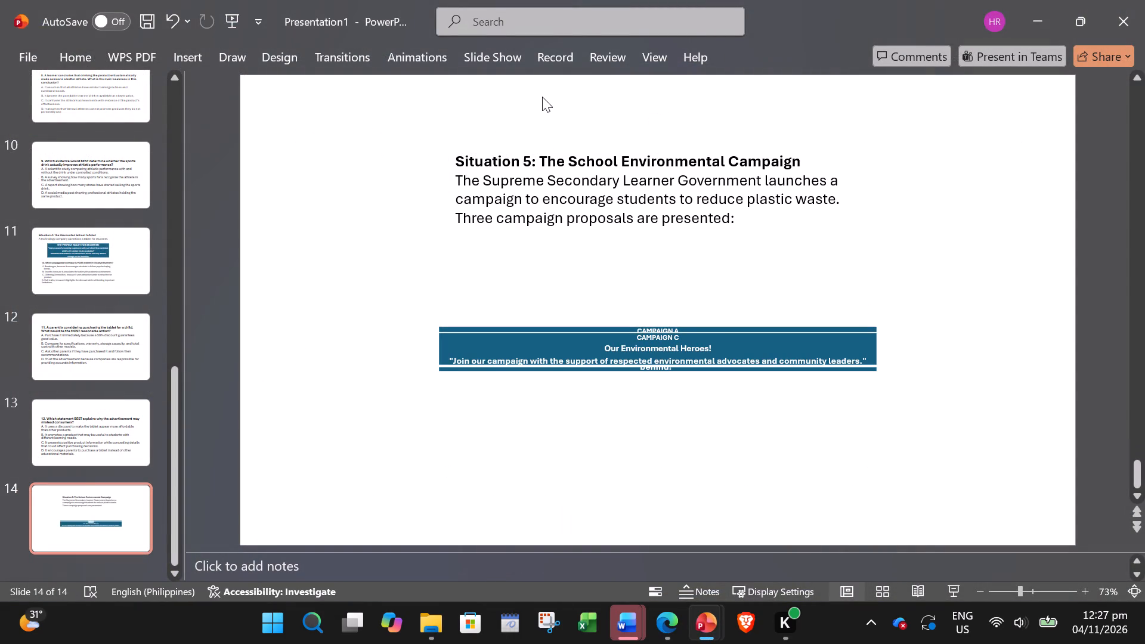
# Move the Situation 5 text box to the upper-left area of slide 14.
pyautogui.click(558, 165)
pyautogui.moveTo(539, 147); pyautogui.dragTo(430, 128)
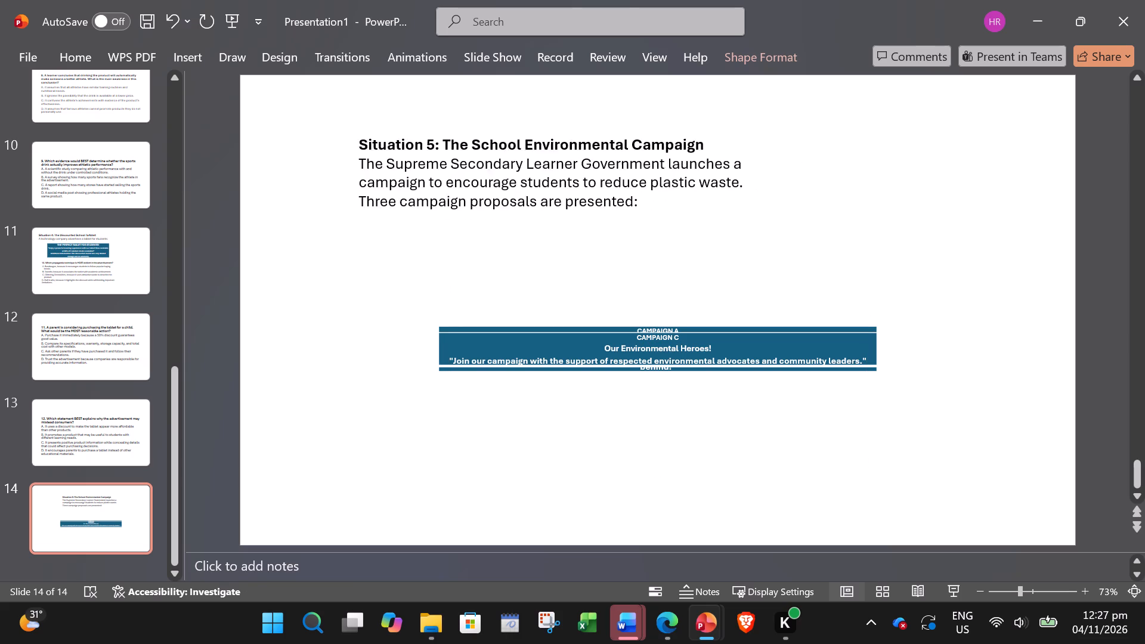
pyautogui.moveTo(430, 128); pyautogui.dragTo(359, 113)
# Separate the overlapping campaign banners on slide 14, stacking Campaign B below Campaign A and Campaign C below Campaign B.
pyautogui.click(563, 340)
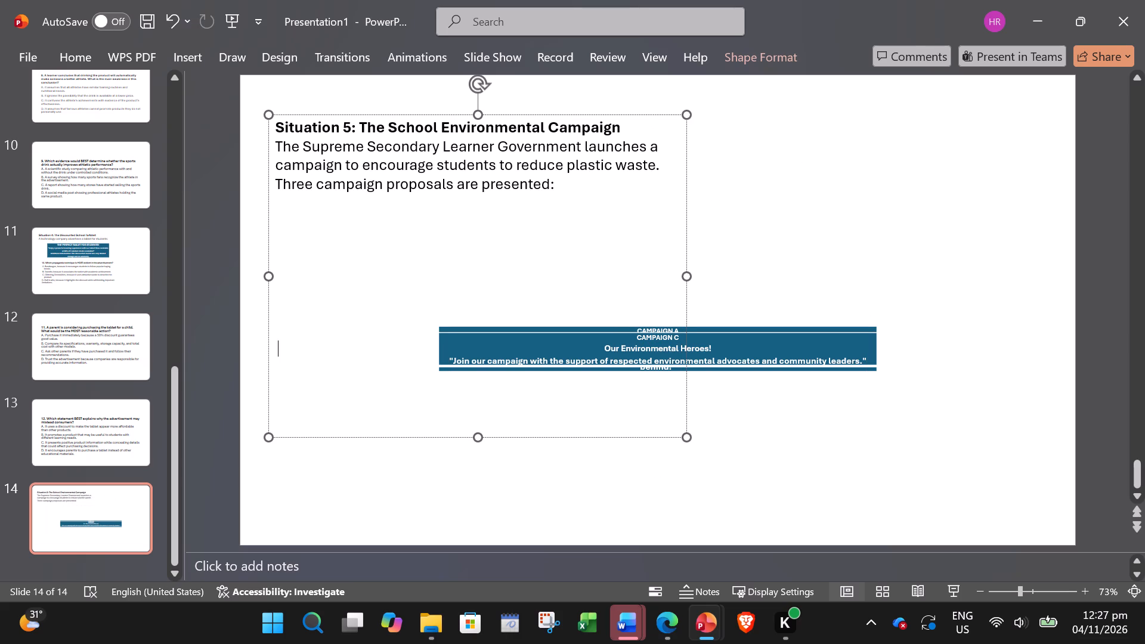
pyautogui.click(820, 354)
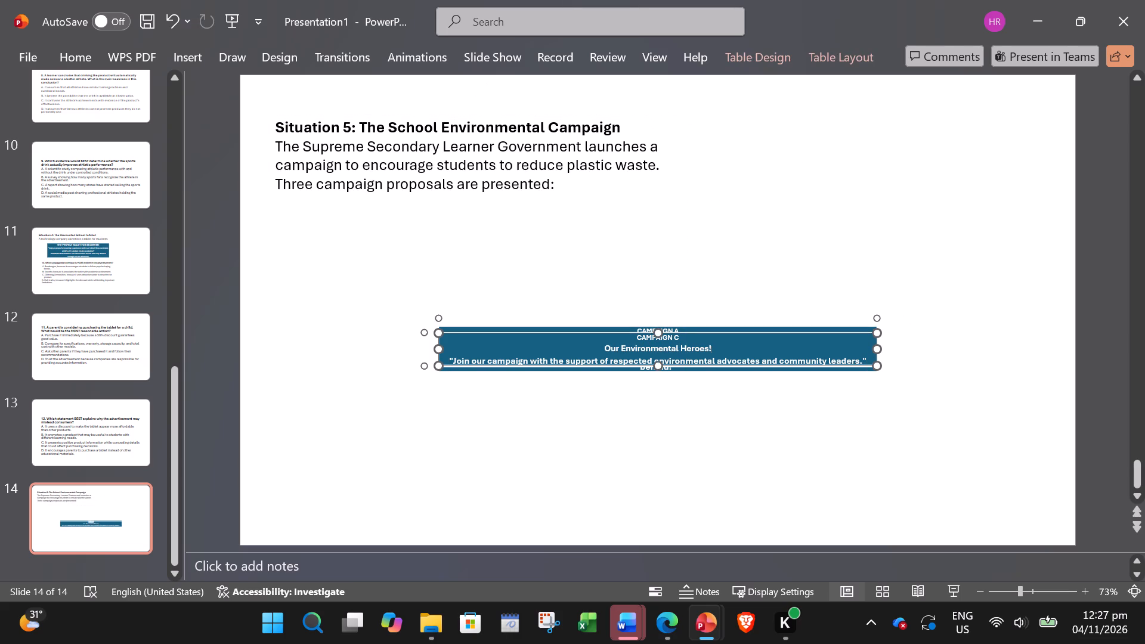
pyautogui.moveTo(878, 358); pyautogui.dragTo(872, 450)
pyautogui.click(850, 338)
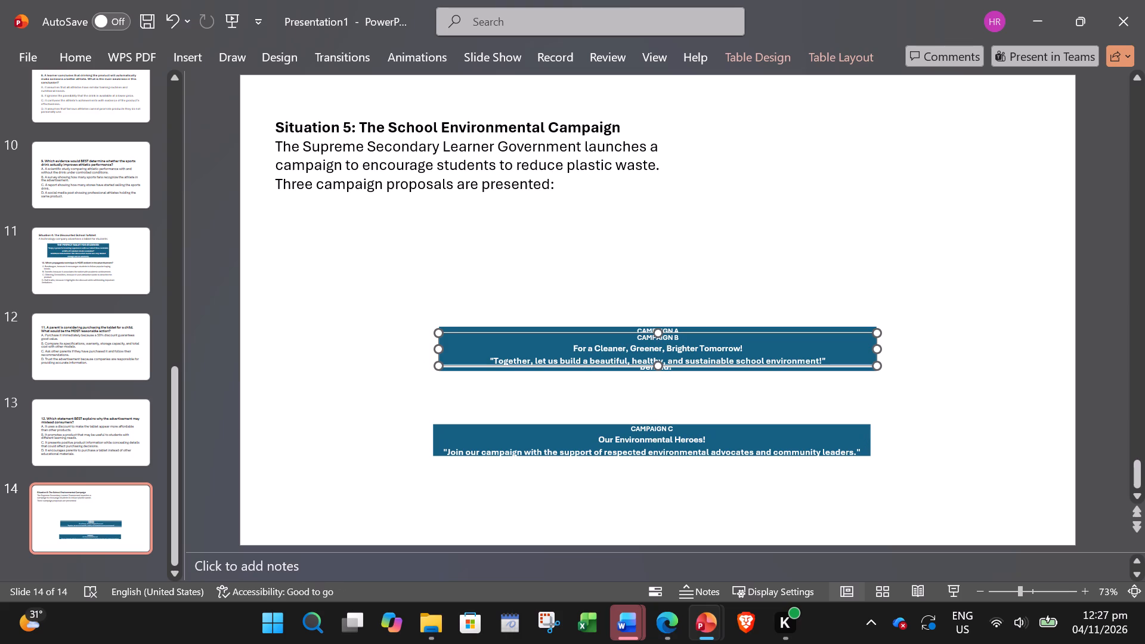
pyautogui.moveTo(853, 332); pyautogui.dragTo(847, 378)
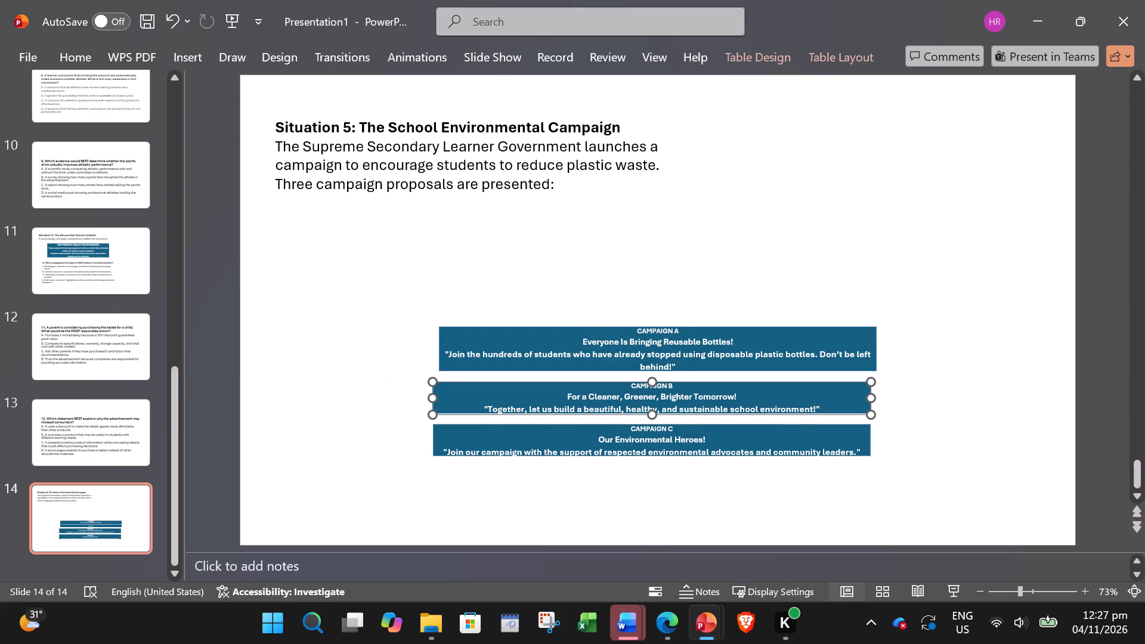
# Widen the Situation 5 text box across most of the slide so its introduction fits on two lines.
pyautogui.click(627, 160)
pyautogui.moveTo(691, 273); pyautogui.dragTo(1007, 153)
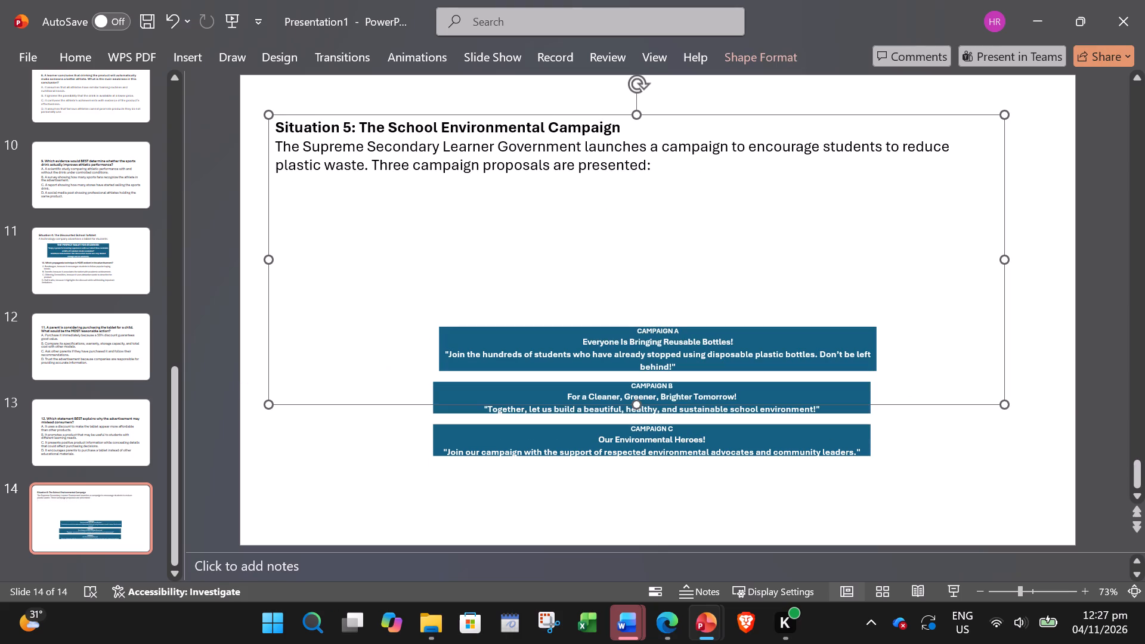
pyautogui.moveTo(639, 400); pyautogui.dragTo(599, 180)
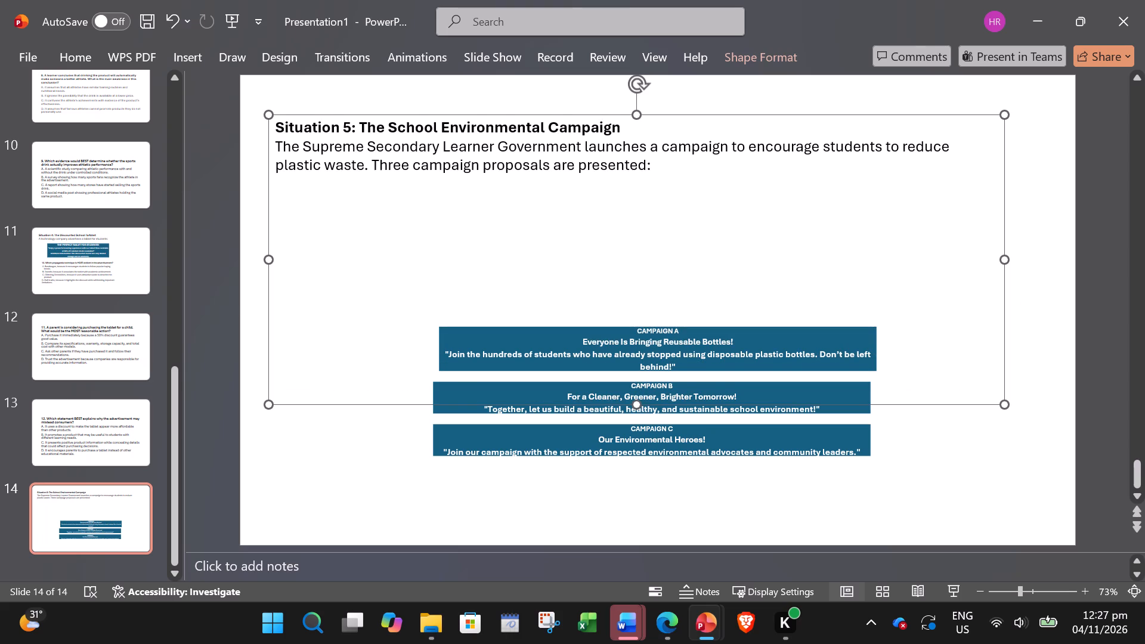
# Increase the font size of the Situation 5 heading and introduction by one increment.
pyautogui.click(704, 157)
pyautogui.moveTo(704, 157); pyautogui.dragTo(268, 140)
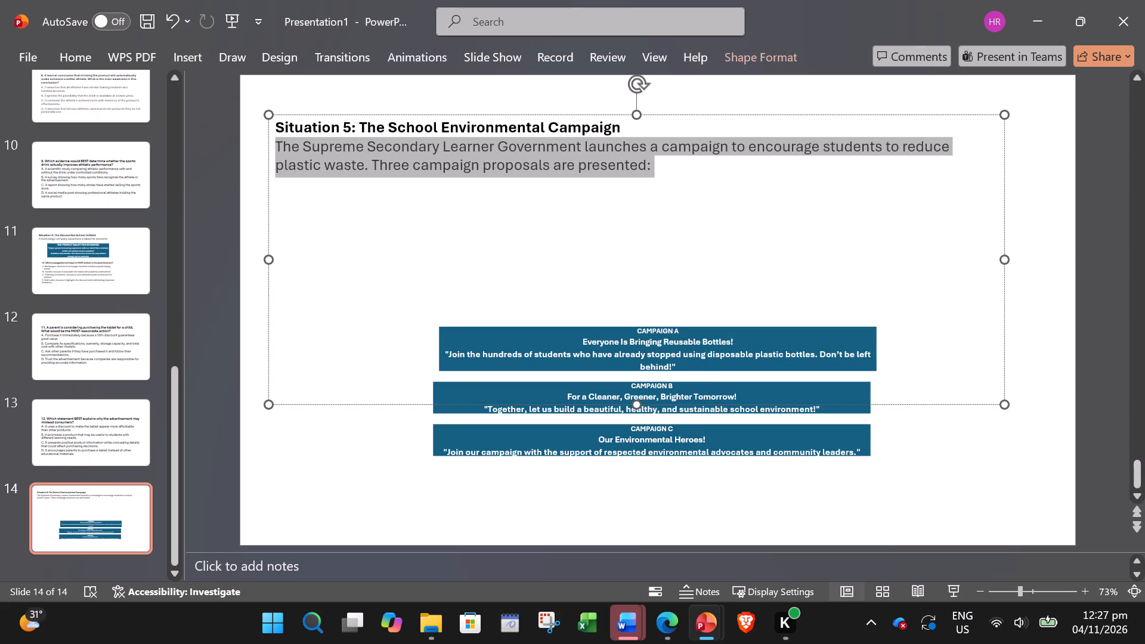
pyautogui.moveTo(268, 140); pyautogui.dragTo(262, 118)
pyautogui.click(71, 58)
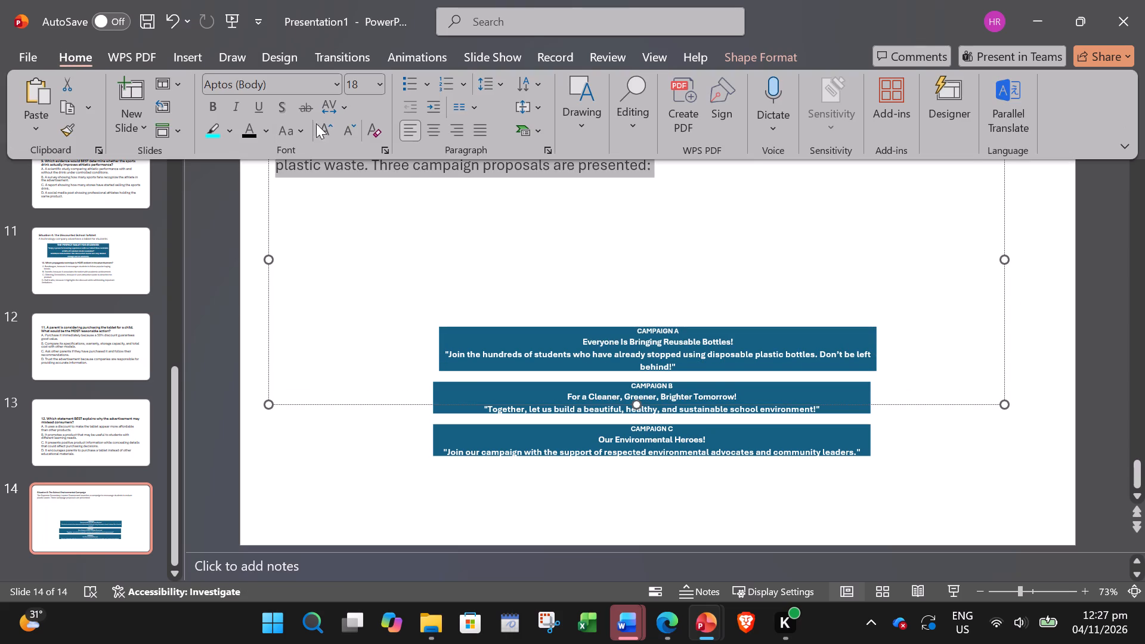
pyautogui.click(329, 123)
pyautogui.click(599, 301)
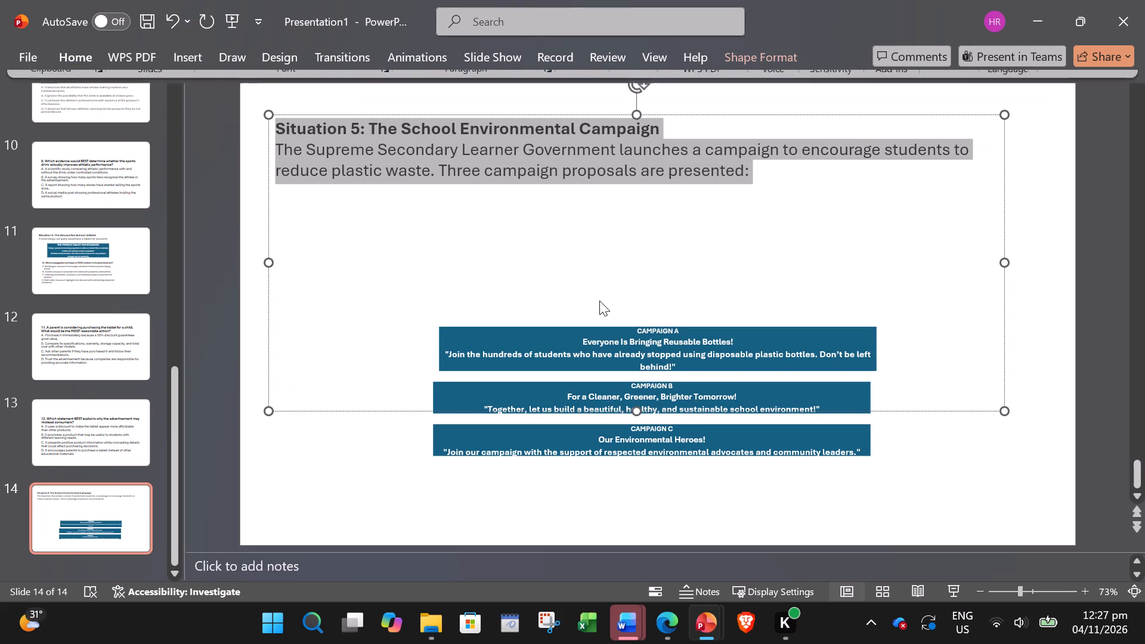
pyautogui.click(623, 325)
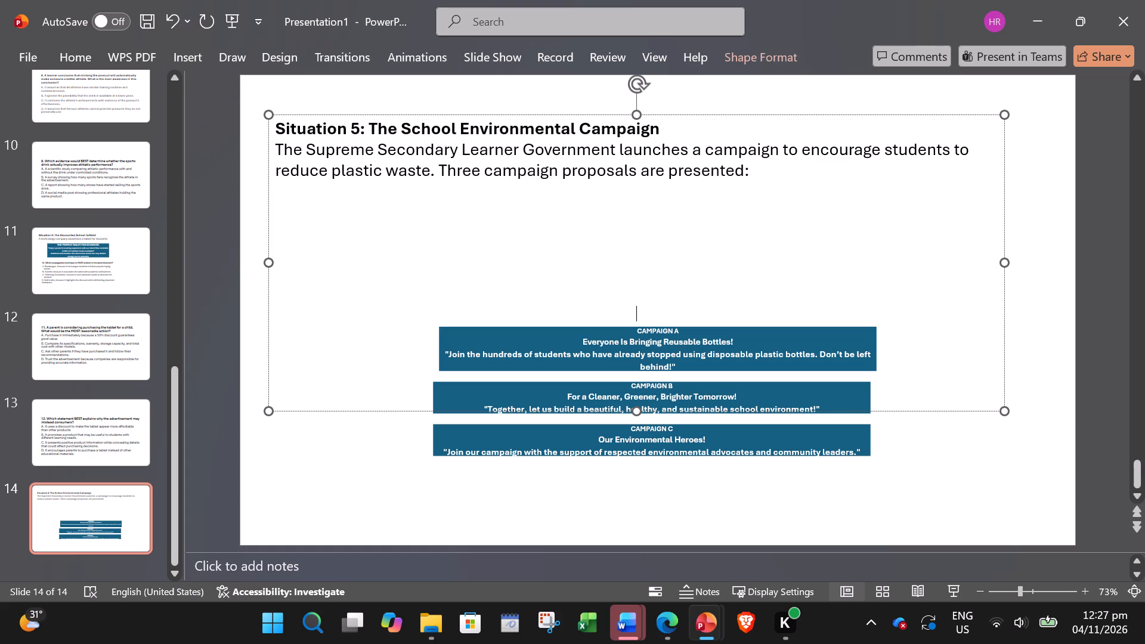
# Delete the blank lines after the Situation 5 introduction so the text box ends right below its text.
pyautogui.click(941, 430)
pyautogui.click(864, 371)
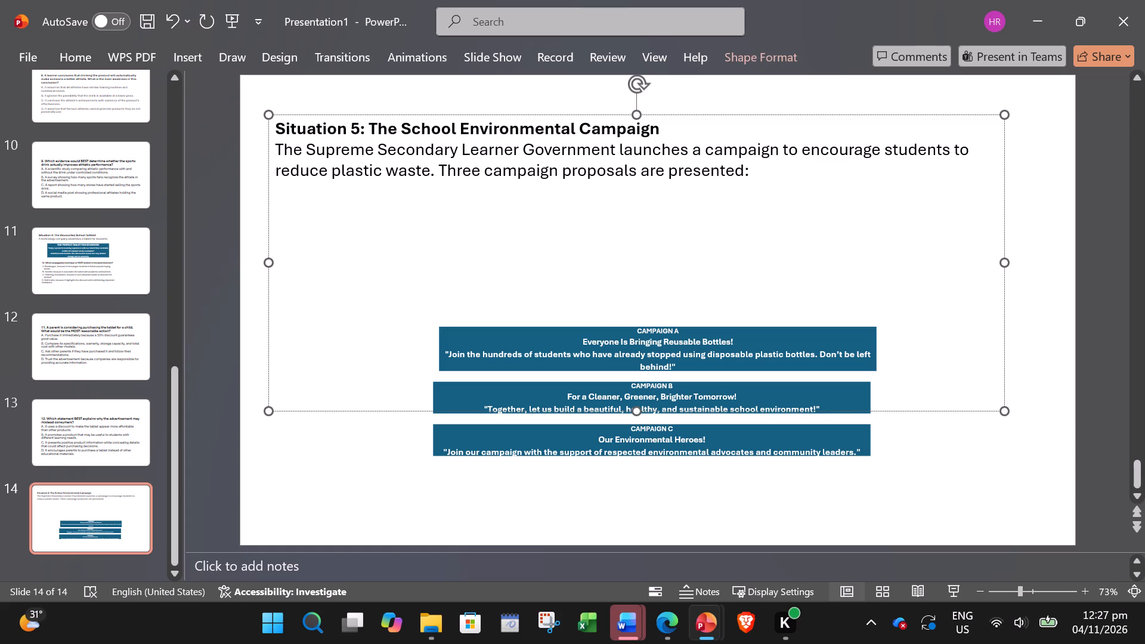
pyautogui.moveTo(637, 414); pyautogui.dragTo(621, 196)
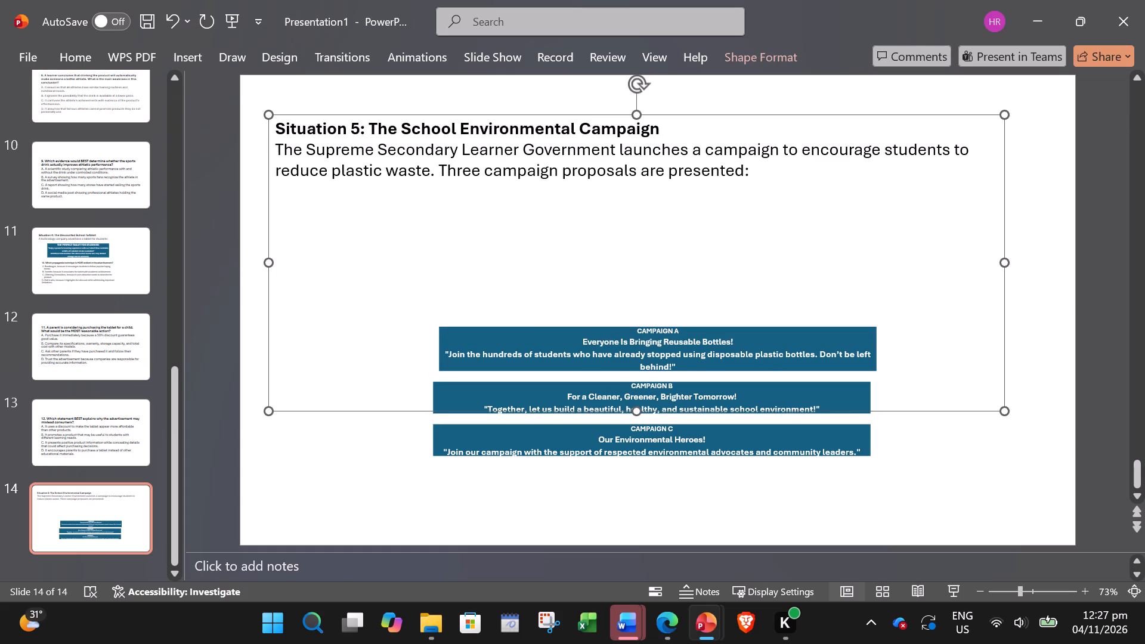
pyautogui.click(419, 399)
pyautogui.press('BackSpace')
pyautogui.press('BackSpace')
pyautogui.press('BackSpace')
pyautogui.press('BackSpace')
pyautogui.press('BackSpace')
pyautogui.press('BackSpace')
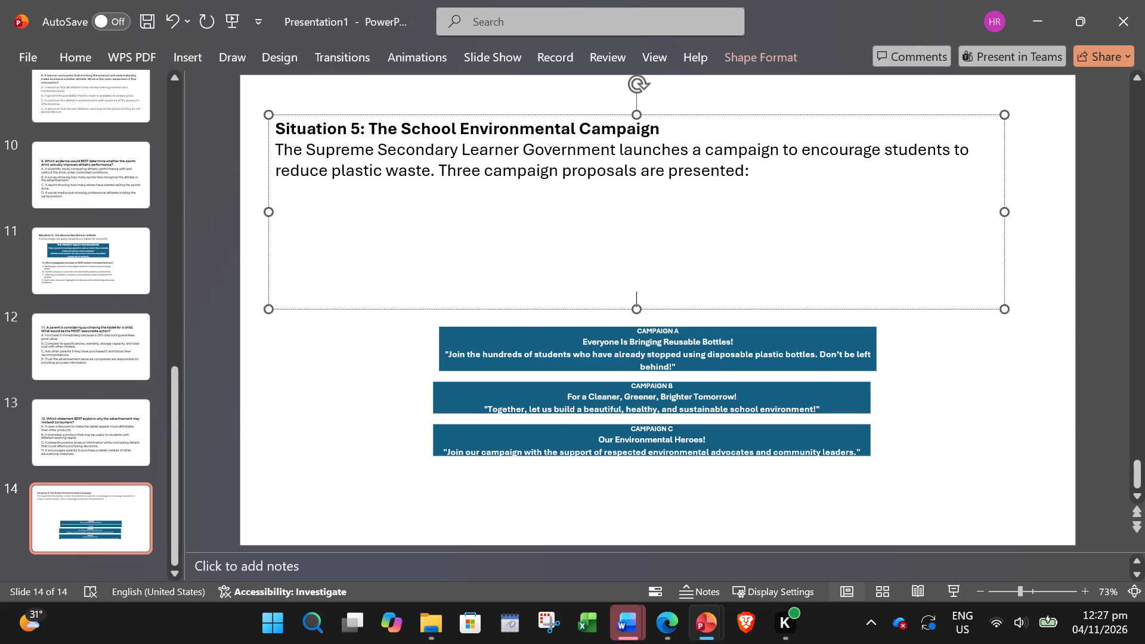
pyautogui.press('BackSpace')
pyautogui.press('BackSpace')
pyautogui.press('BackSpace')
pyautogui.press('BackSpace')
pyautogui.press('BackSpace')
pyautogui.press('BackSpace')
pyautogui.press('BackSpace')
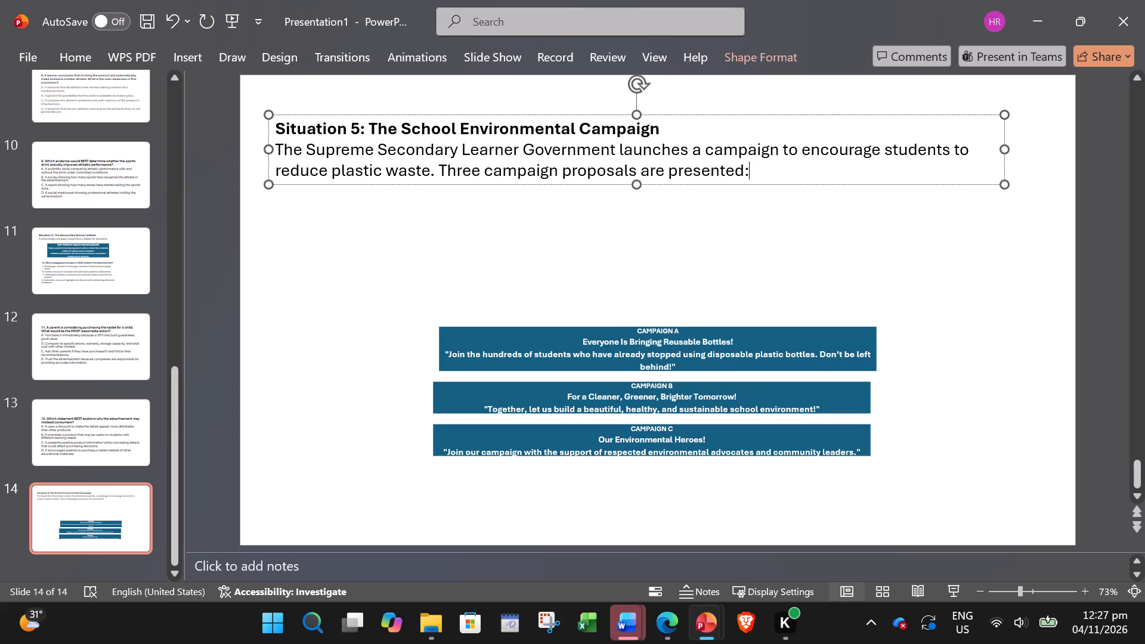
# Move the Campaign A banner directly below the Situation 5 introduction and enlarge it to span most of the introduction's width.
pyautogui.click(572, 332)
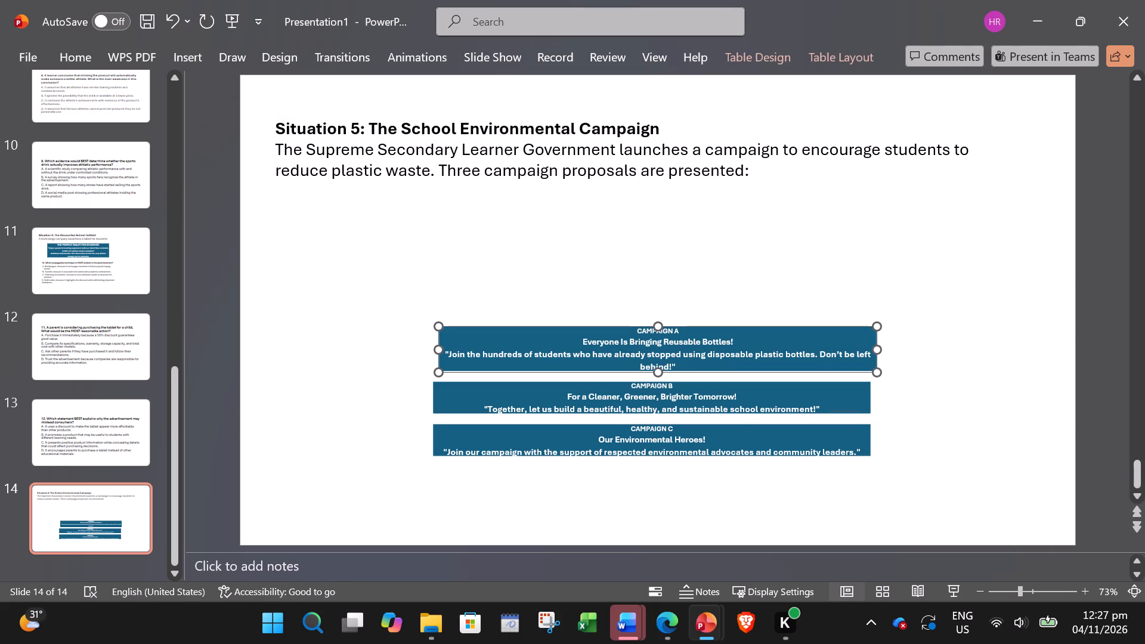
pyautogui.moveTo(572, 327); pyautogui.dragTo(495, 196)
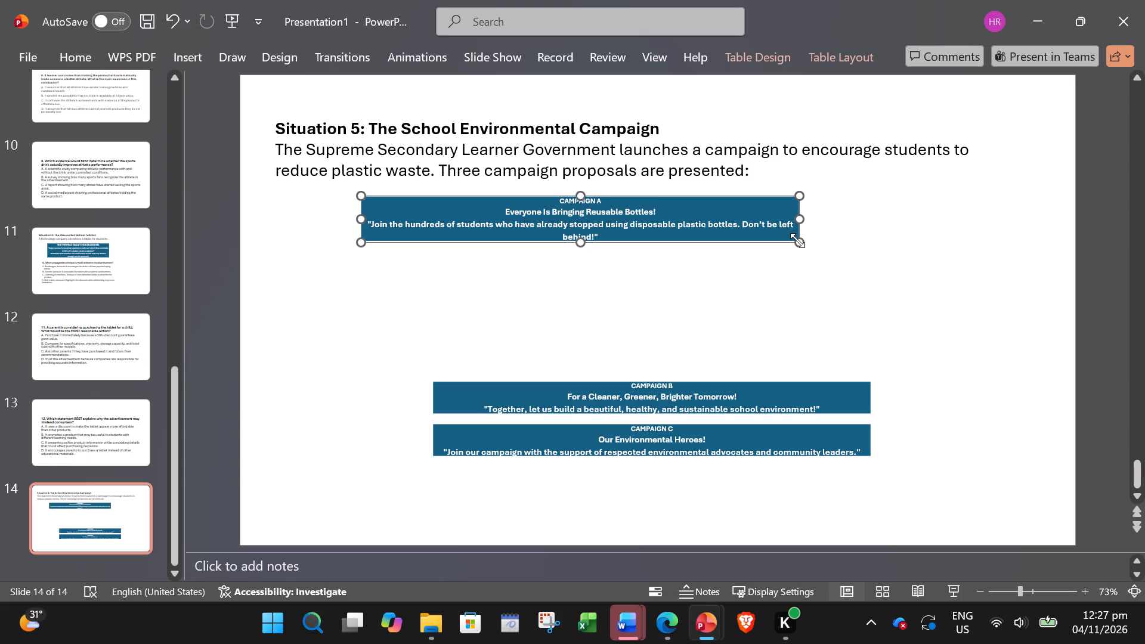
pyautogui.moveTo(797, 240); pyautogui.dragTo(945, 304)
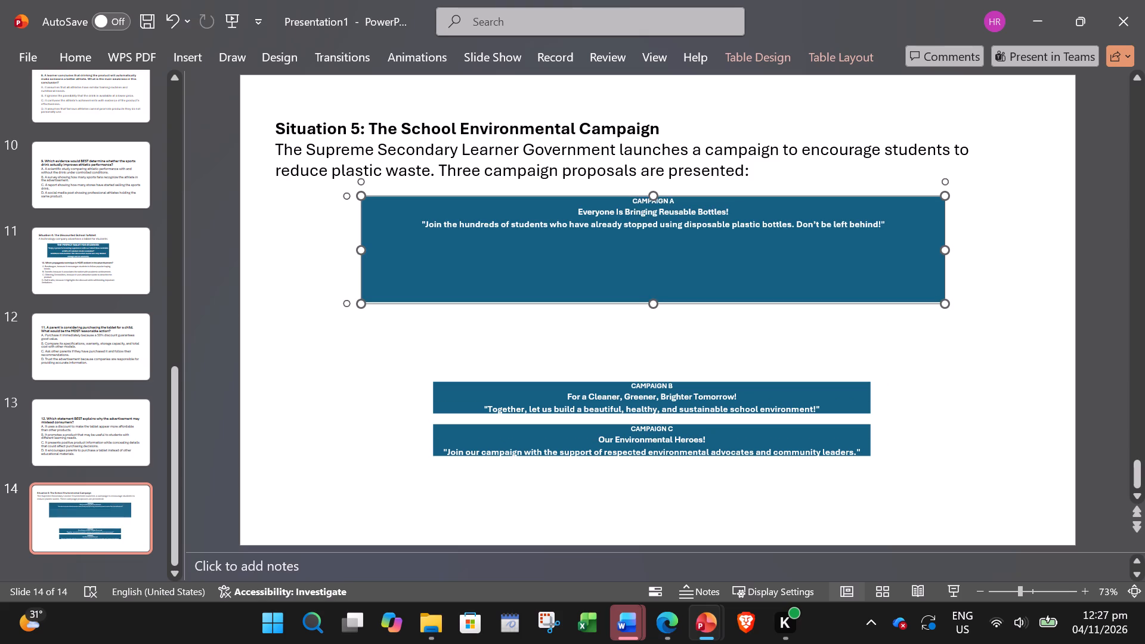
# Increase the Campaign A text by four font size increments and reduce the banner's height to fit its text.
pyautogui.moveTo(897, 232); pyautogui.dragTo(361, 203)
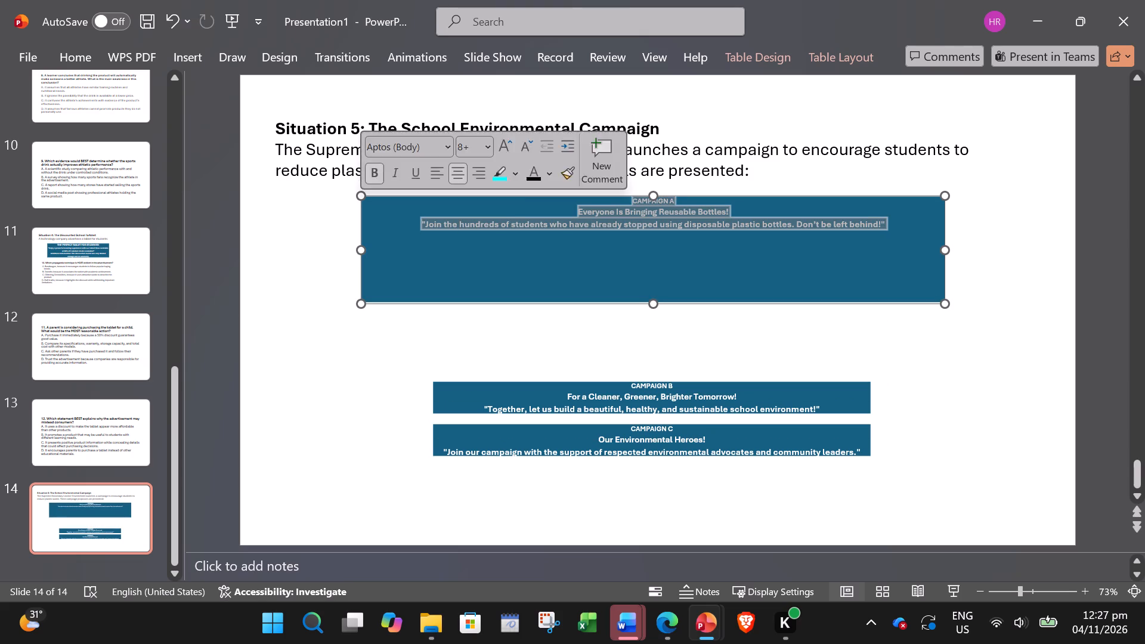
pyautogui.click(85, 58)
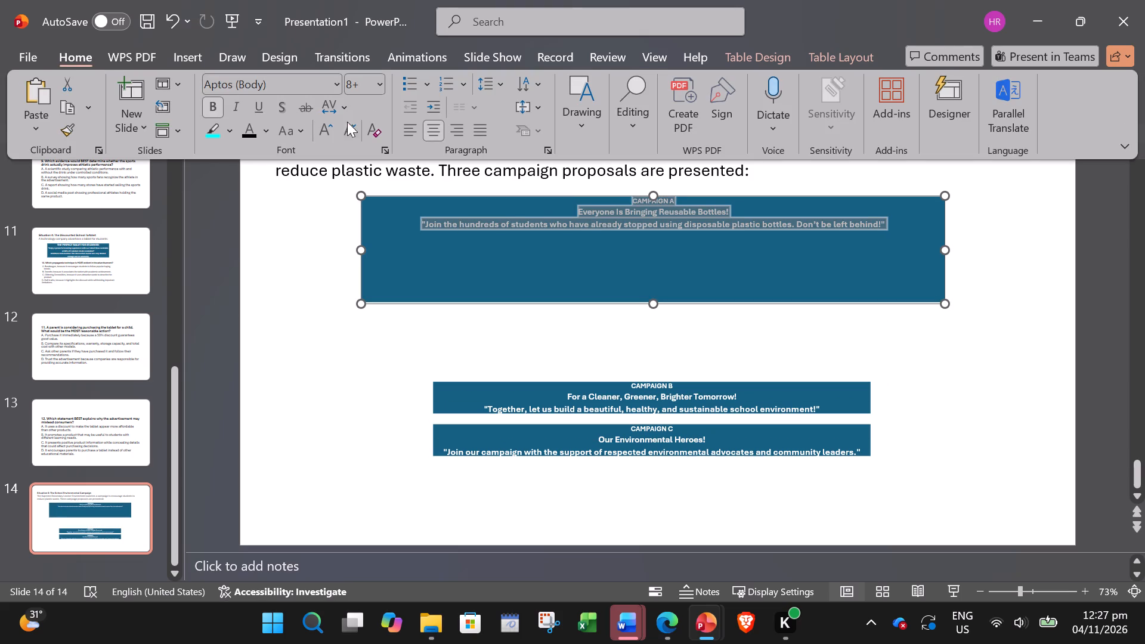
pyautogui.tripleClick(330, 122)
pyautogui.click(330, 122)
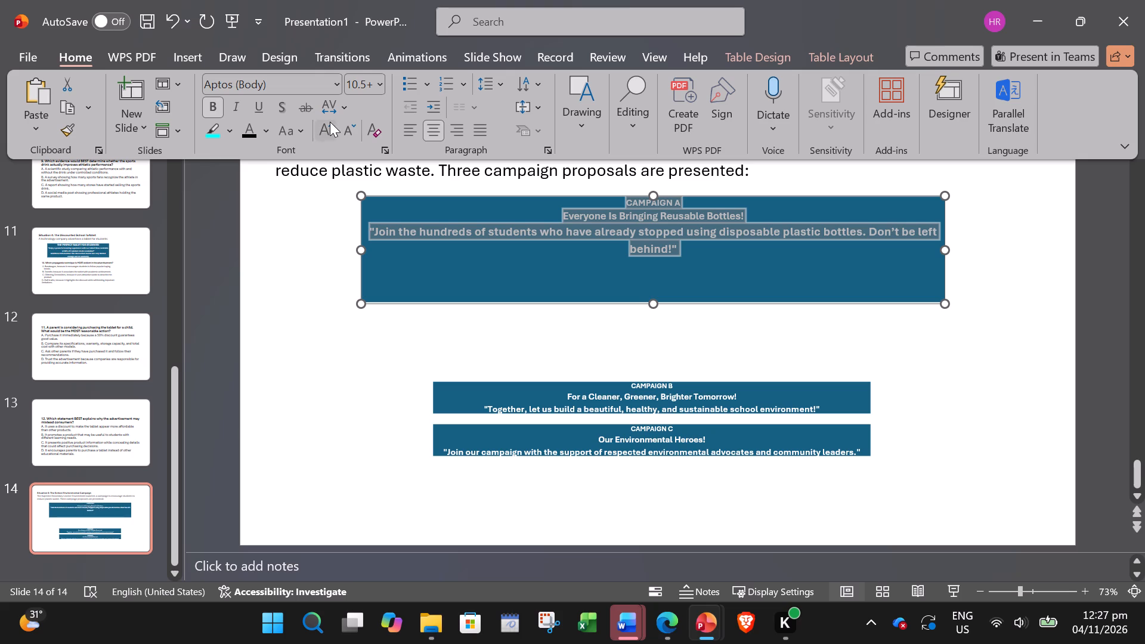
pyautogui.click(653, 299)
pyautogui.moveTo(653, 300); pyautogui.dragTo(653, 275)
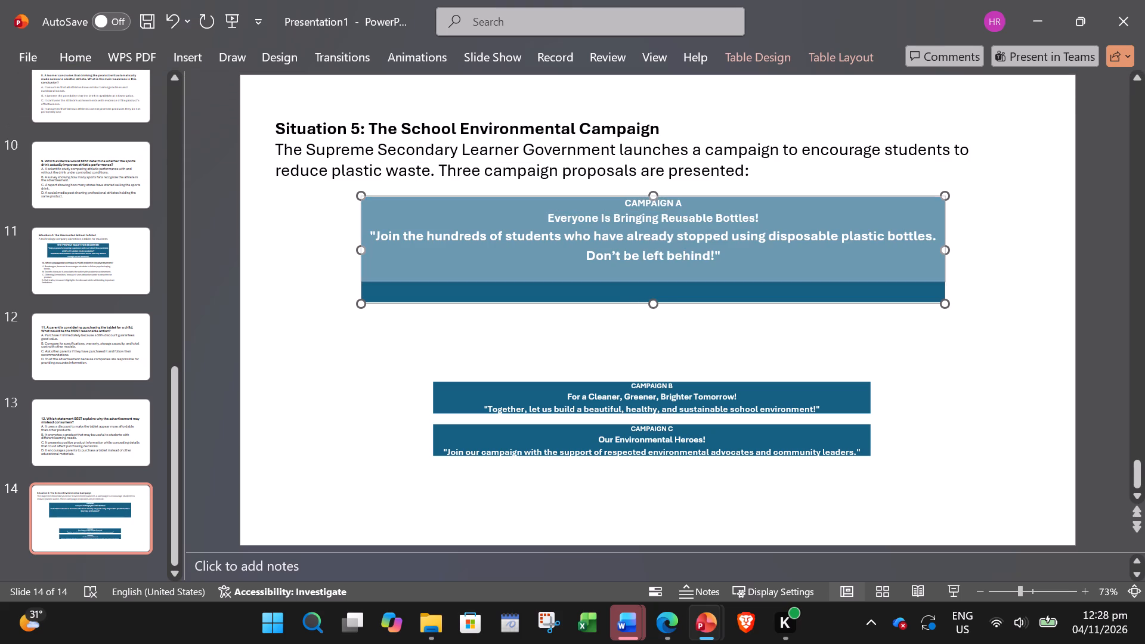
pyautogui.moveTo(653, 275); pyautogui.dragTo(651, 264)
pyautogui.click(677, 305)
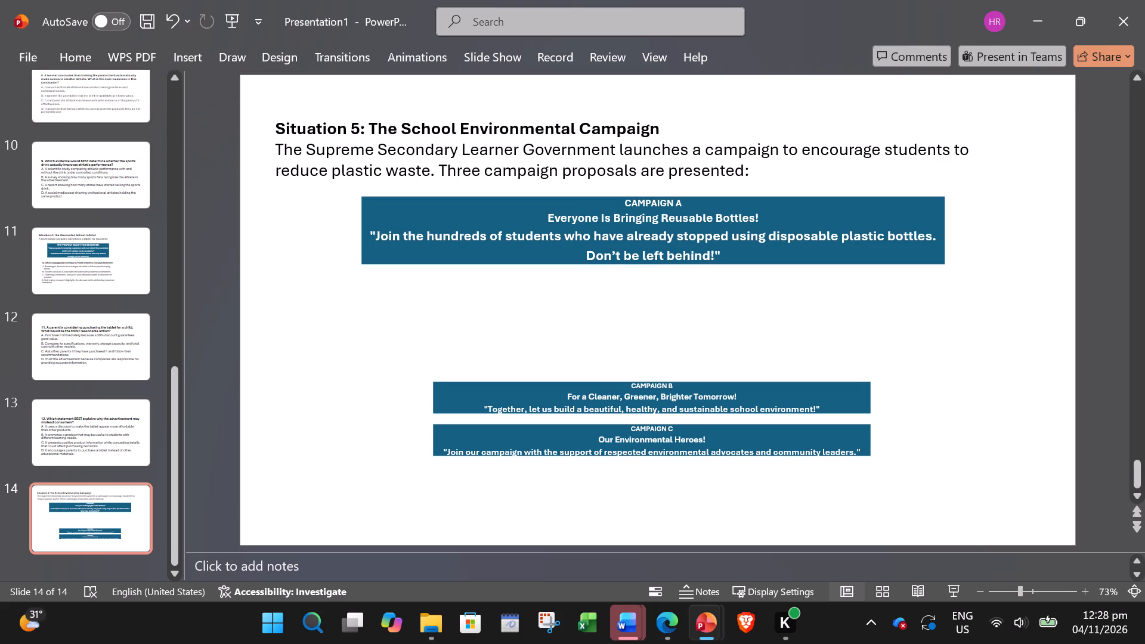
# Move the Campaign B banner just below Campaign A, align their left edges and enlarge it to match Campaign A's width.
pyautogui.click(647, 391)
pyautogui.moveTo(628, 380); pyautogui.dragTo(560, 277)
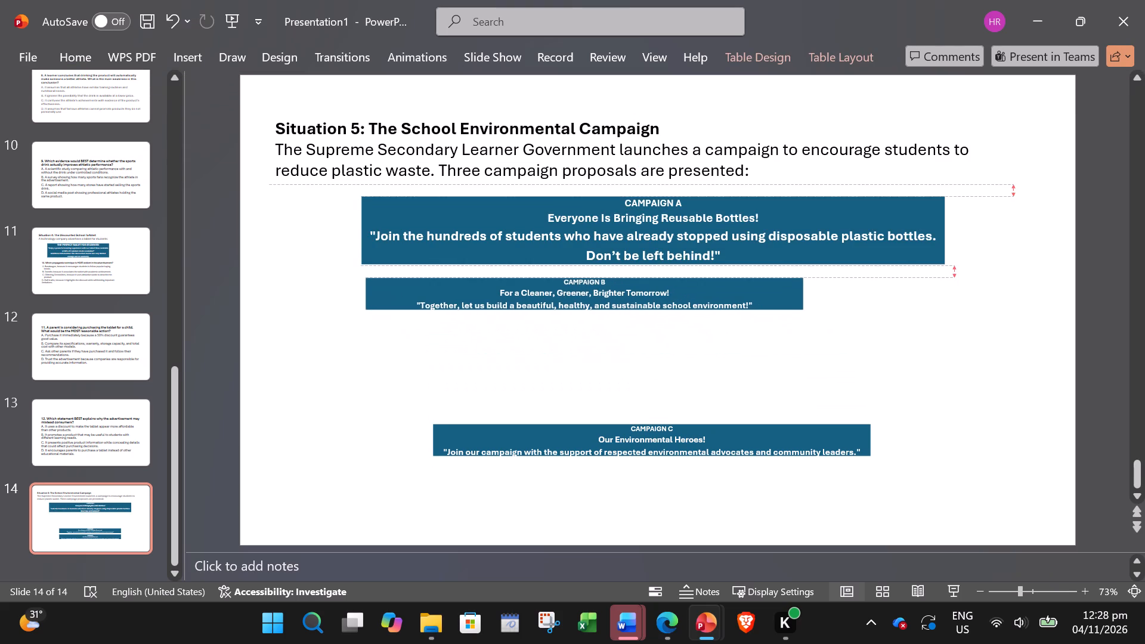
pyautogui.moveTo(560, 277); pyautogui.dragTo(557, 276)
pyautogui.moveTo(801, 312); pyautogui.dragTo(910, 352)
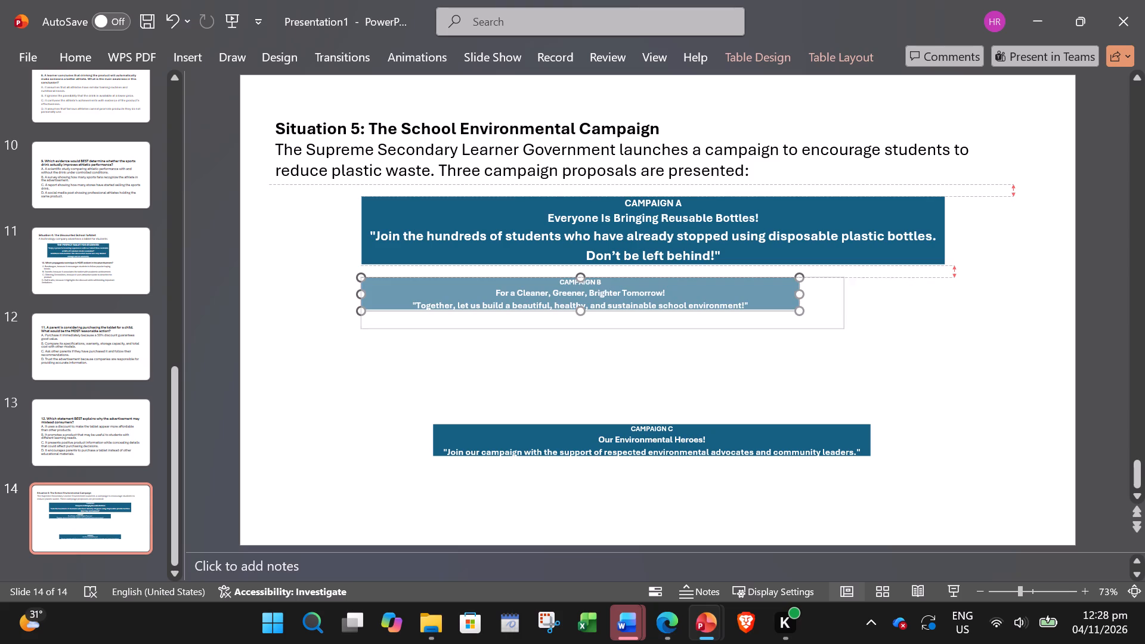
pyautogui.moveTo(910, 352); pyautogui.dragTo(946, 365)
# Enlarge all the Campaign B banner text until its font size reads 14+.
pyautogui.moveTo(834, 308); pyautogui.dragTo(773, 298)
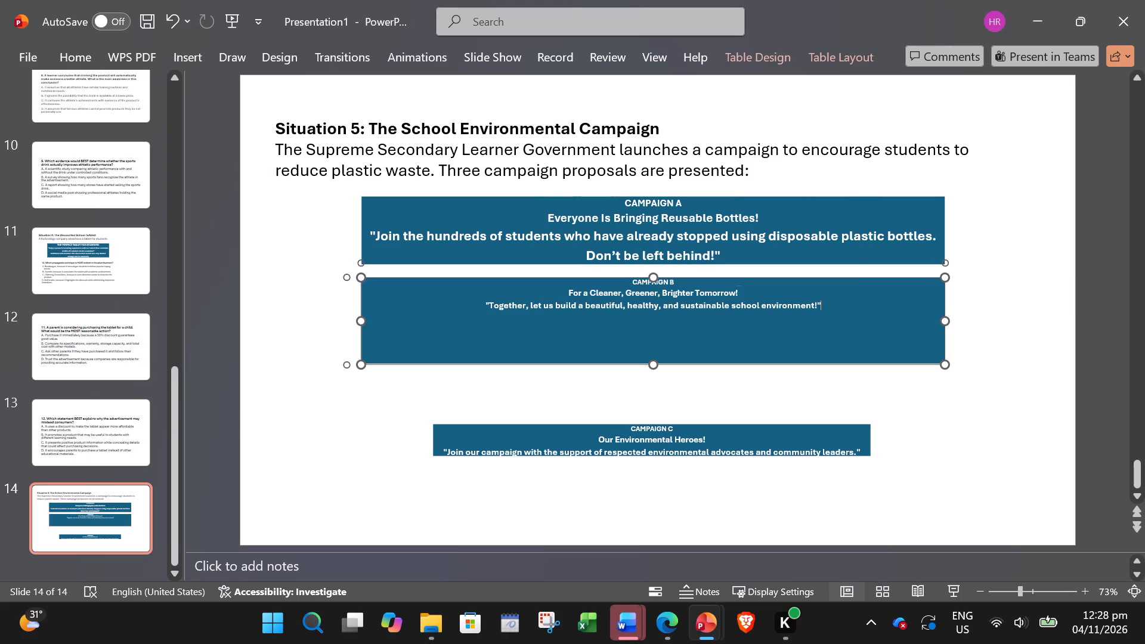
pyautogui.moveTo(773, 298); pyautogui.dragTo(594, 280)
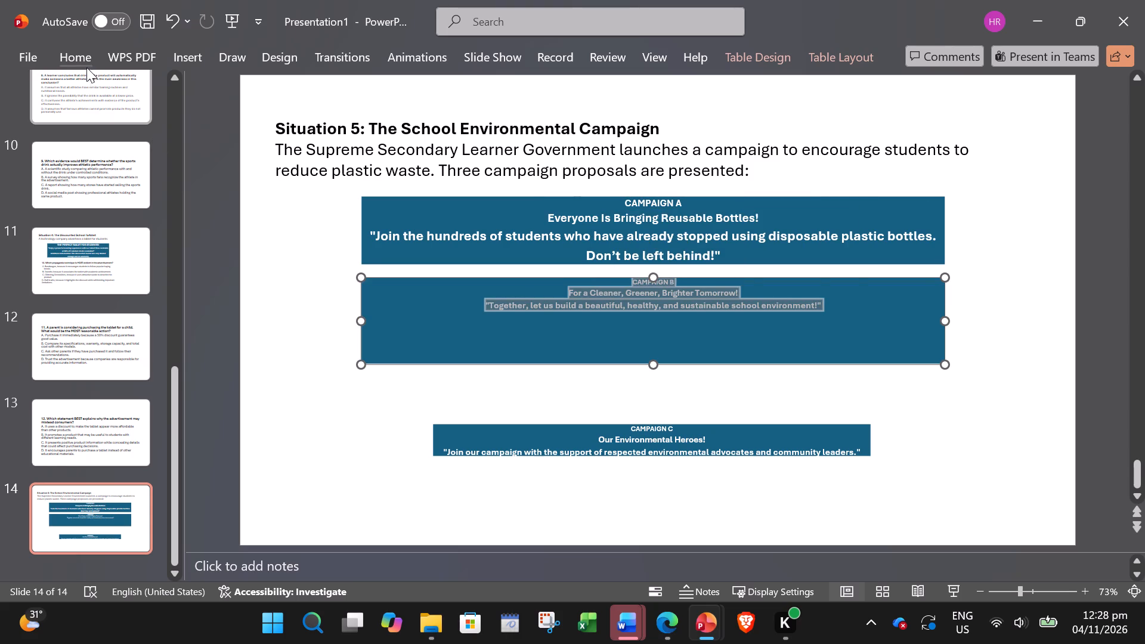
pyautogui.click(83, 58)
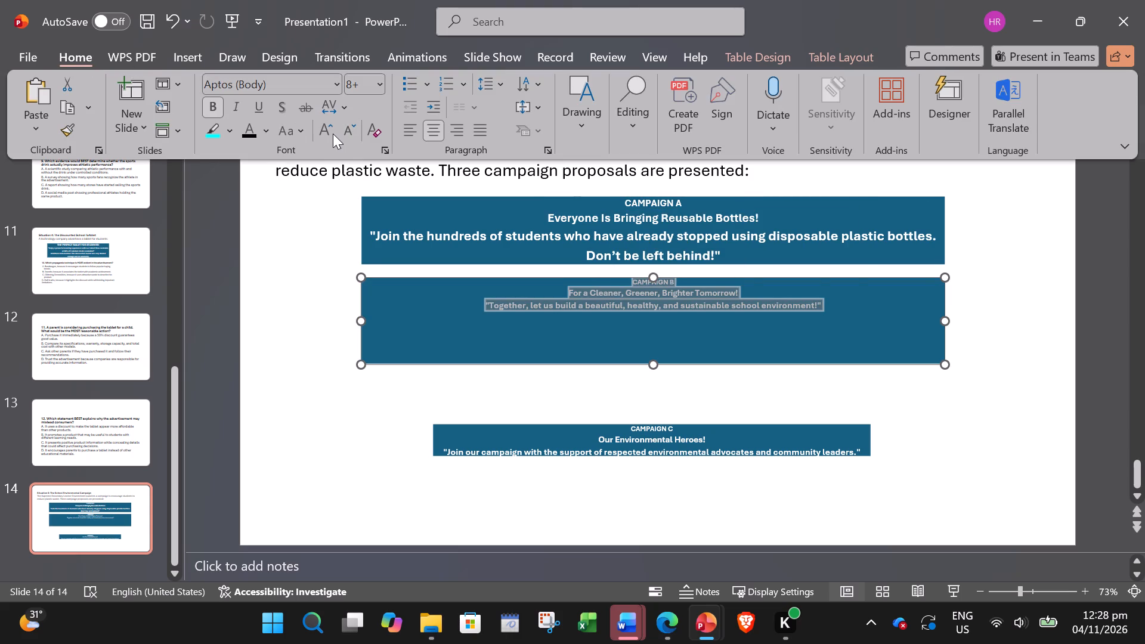
pyautogui.tripleClick(329, 130)
pyautogui.tripleClick(329, 130)
pyautogui.click(329, 130)
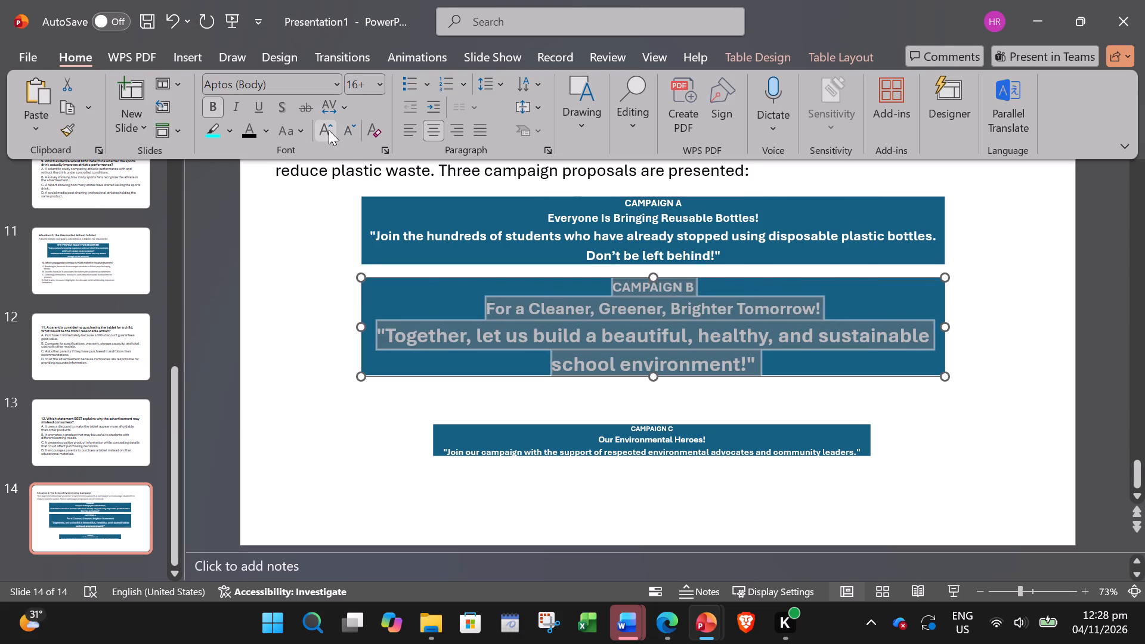
pyautogui.click(354, 128)
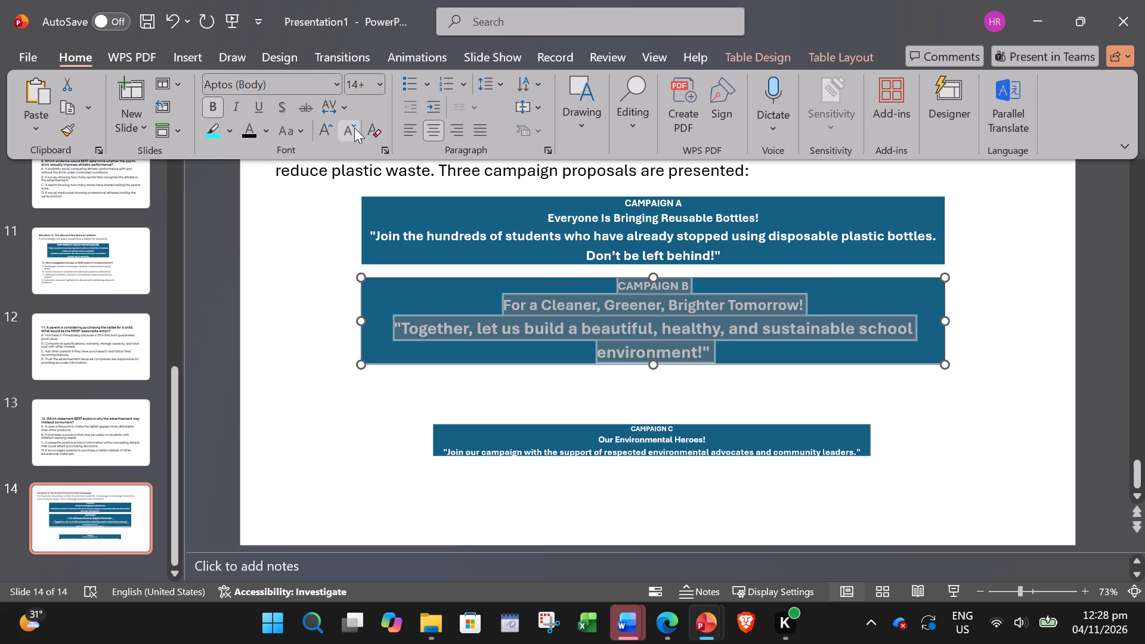
# Increase all the Campaign A banner text by one font size increment, to 12+.
pyautogui.doubleClick(592, 234)
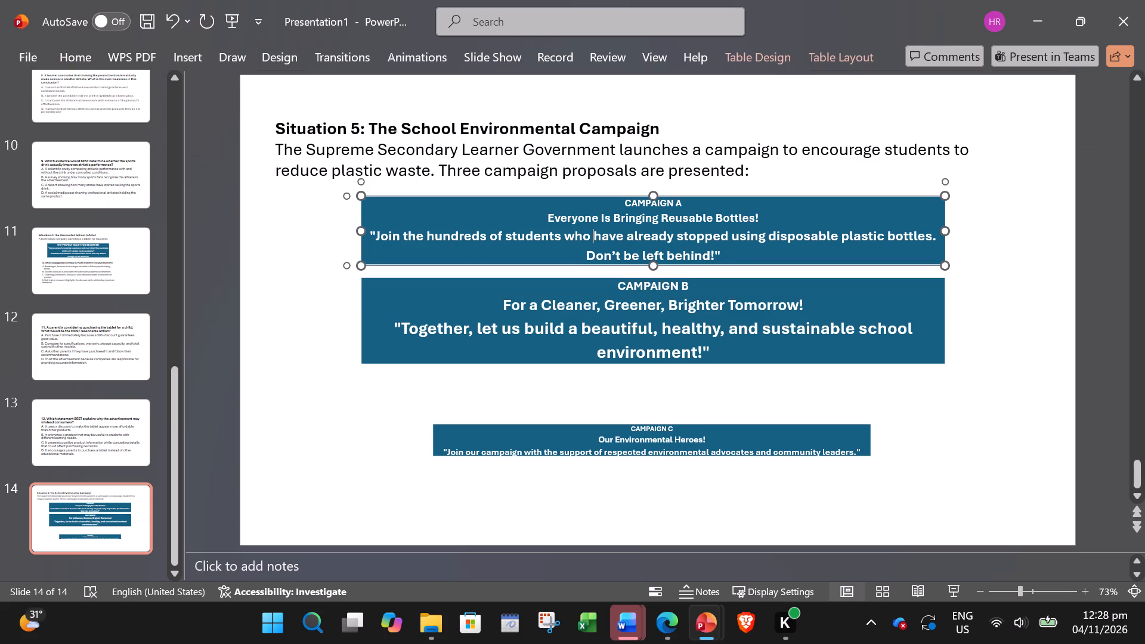
pyautogui.hotkey('ctrl', 'a')
pyautogui.click(92, 62)
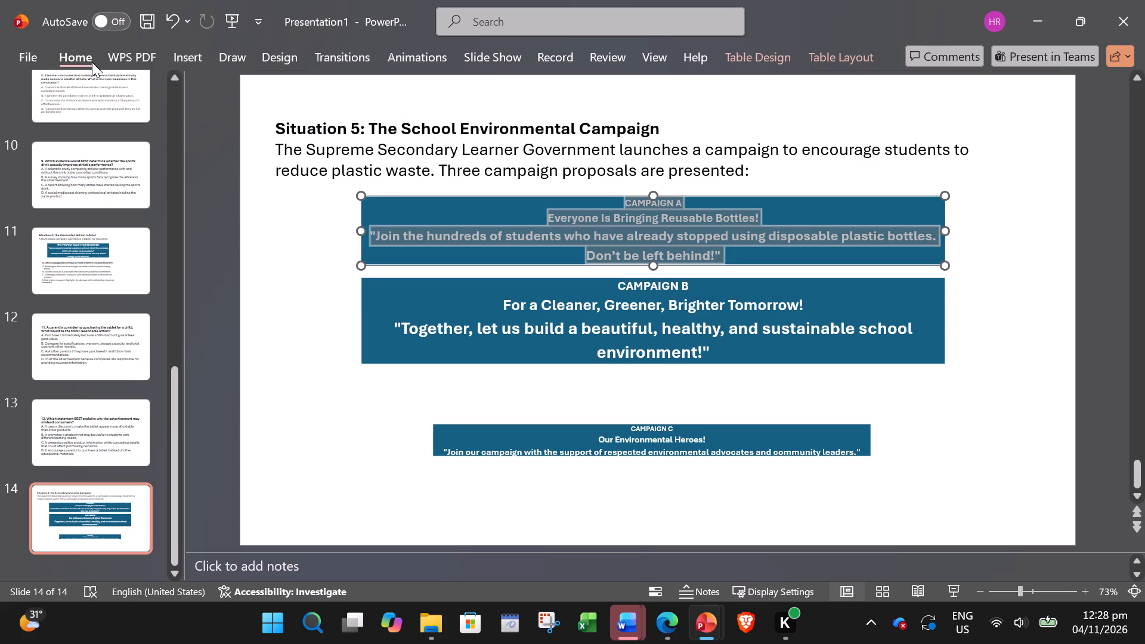
pyautogui.click(326, 128)
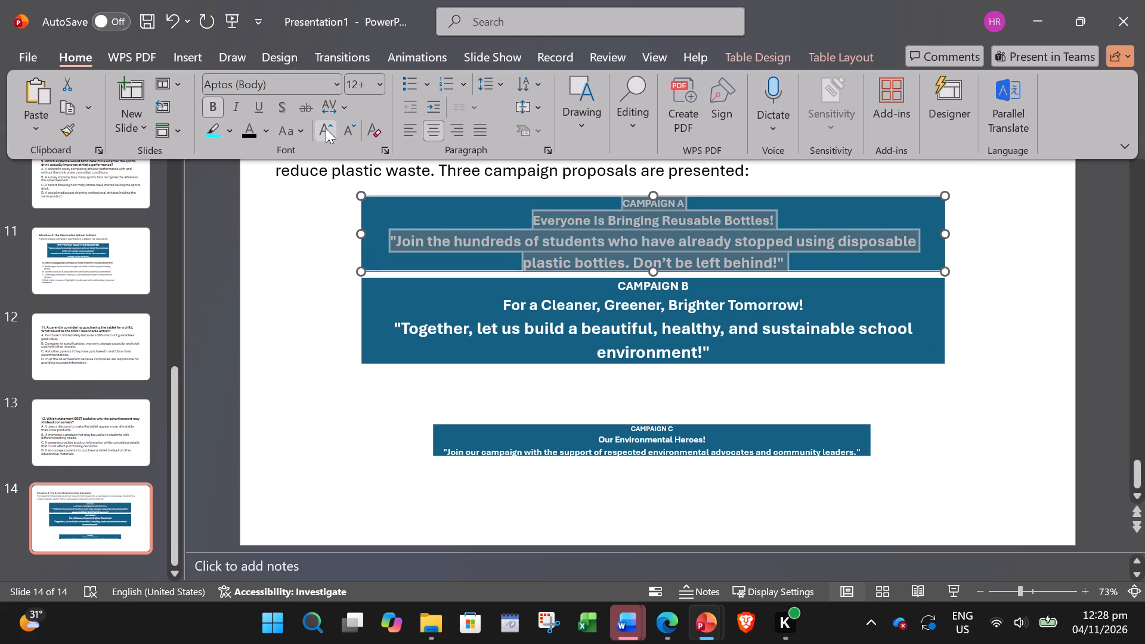
pyautogui.click(582, 341)
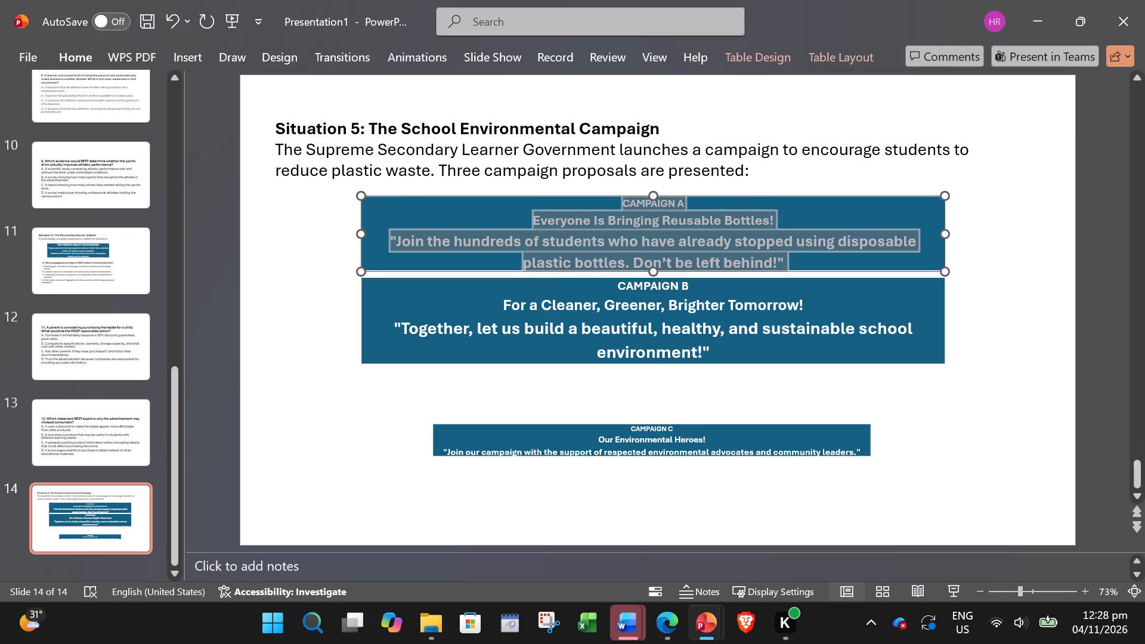
pyautogui.click(578, 320)
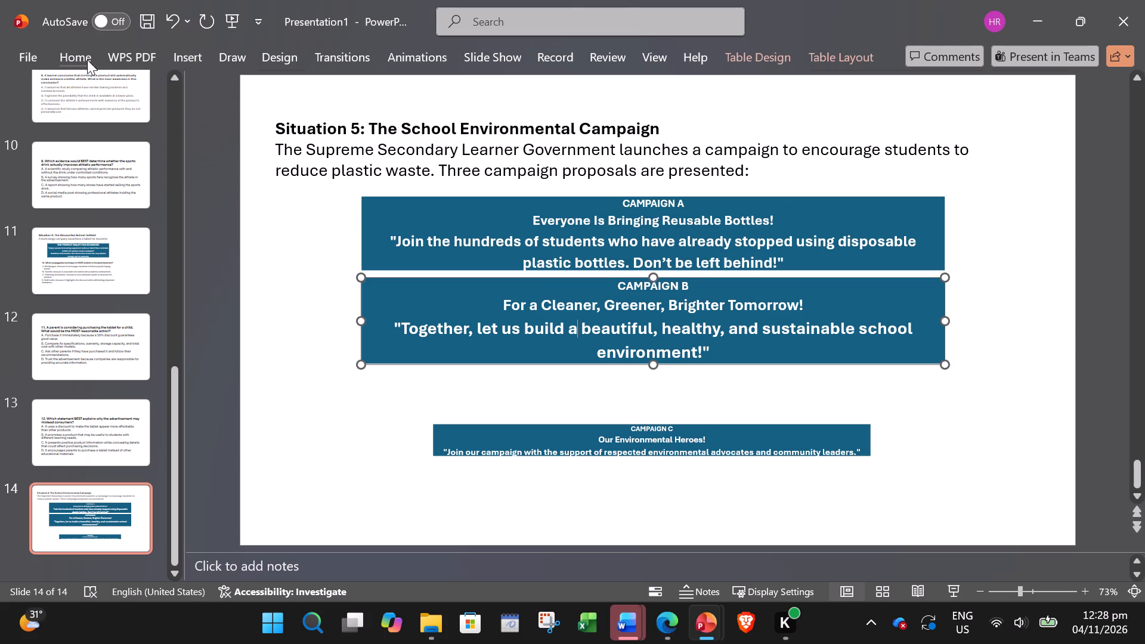
pyautogui.click(82, 57)
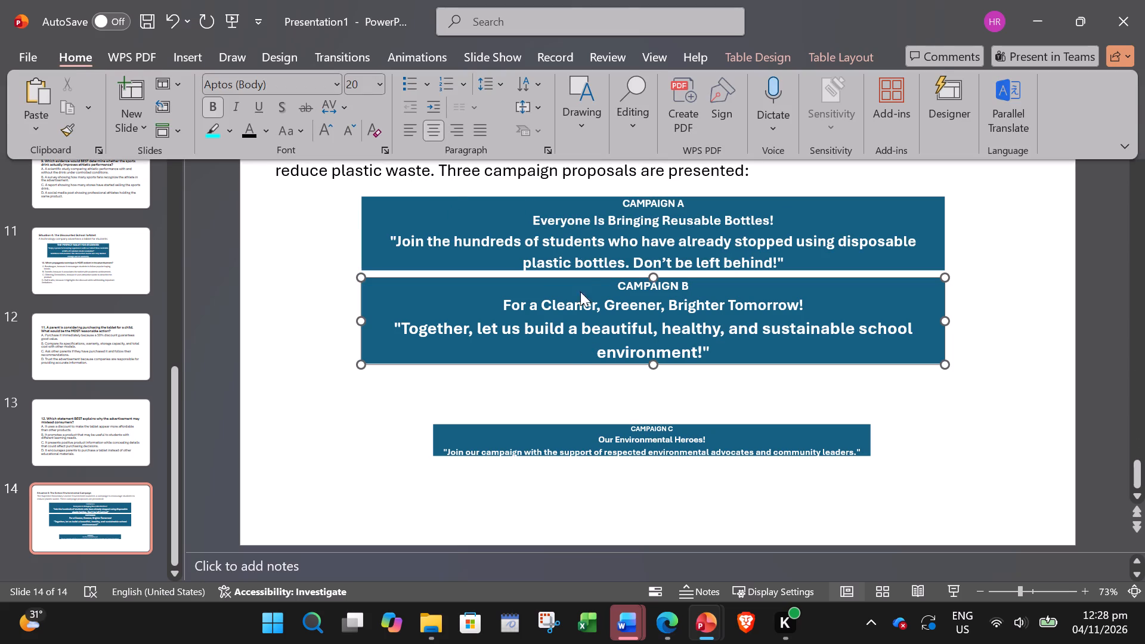
# Enlarge the Campaign C banner to match the other banners' width and place it just below Campaign B with an equal gap.
pyautogui.doubleClick(574, 434)
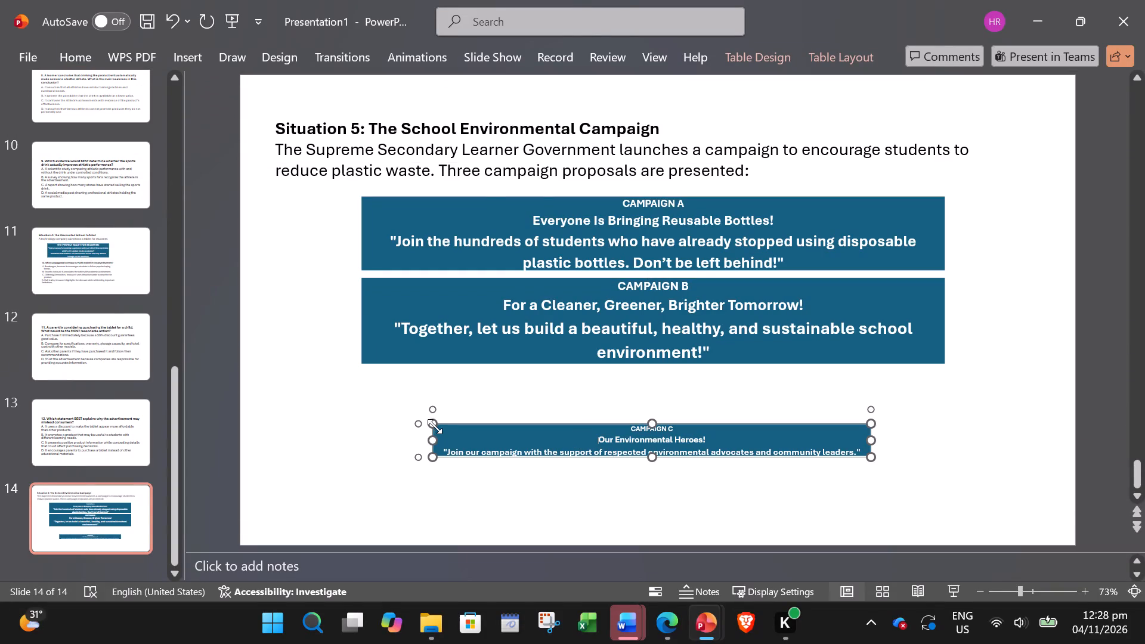
pyautogui.moveTo(433, 425); pyautogui.dragTo(363, 379)
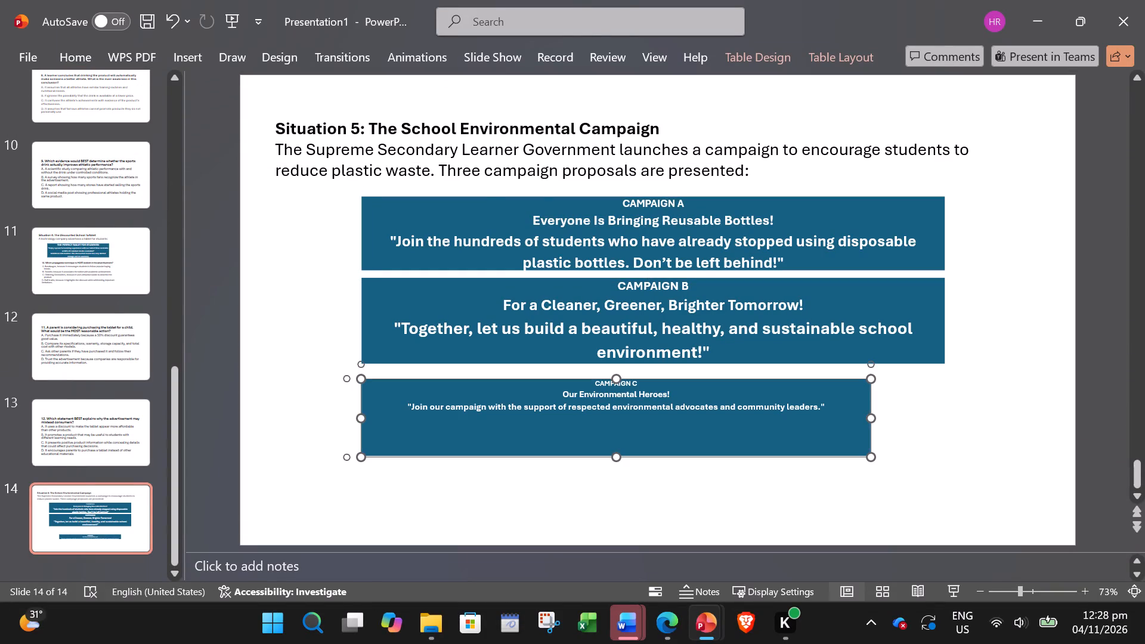
pyautogui.moveTo(874, 415); pyautogui.dragTo(937, 397)
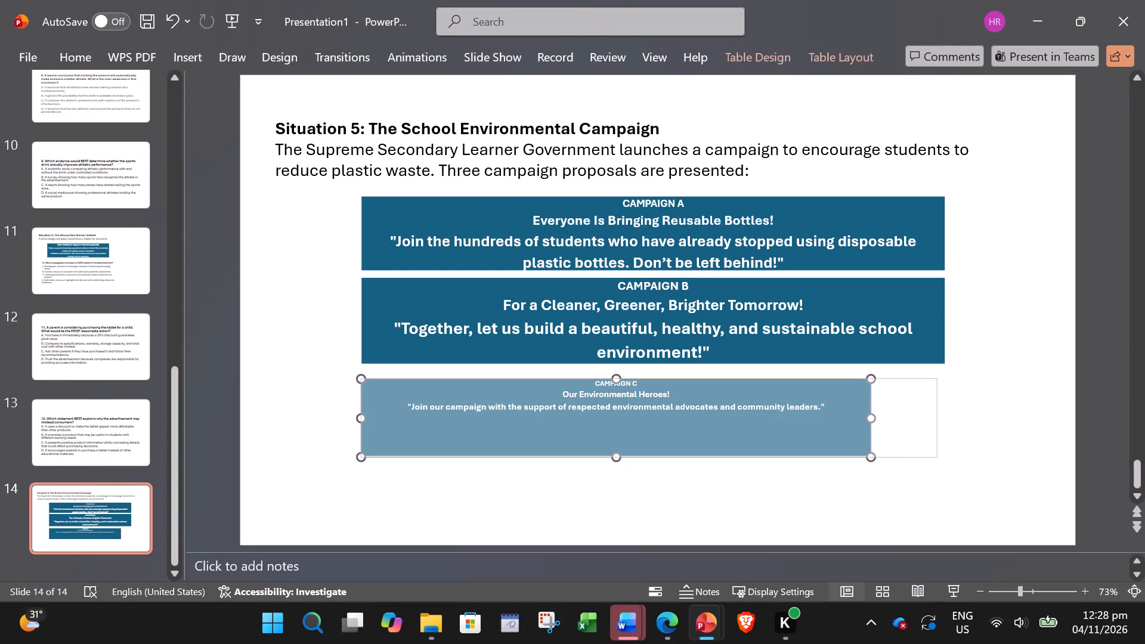
pyautogui.moveTo(937, 397); pyautogui.dragTo(942, 398)
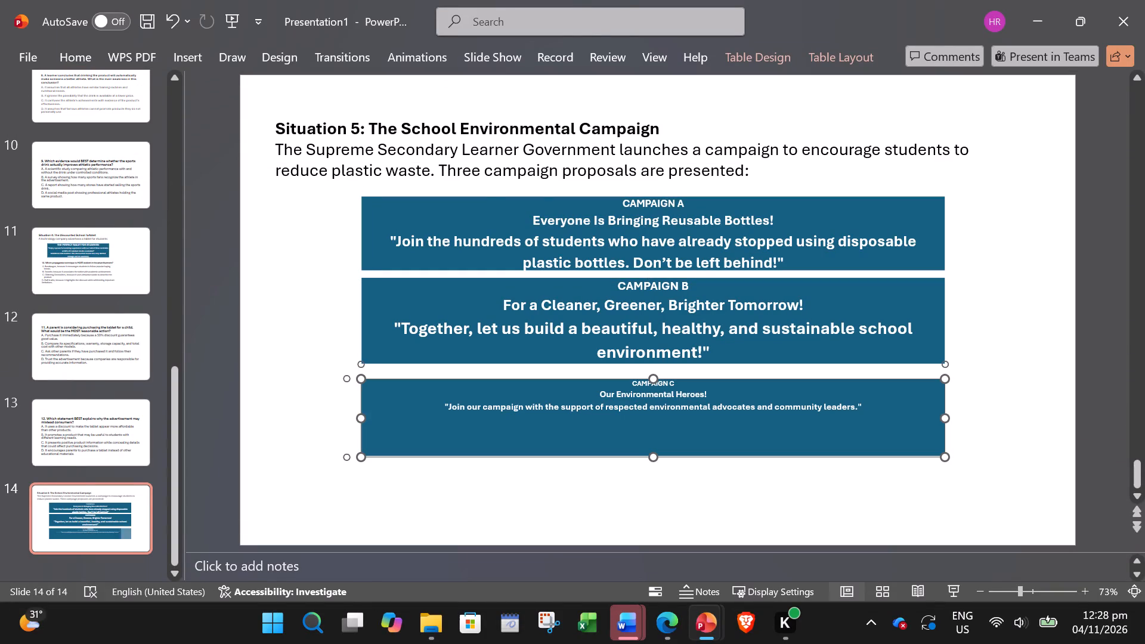
pyautogui.click(846, 388)
pyautogui.moveTo(844, 380); pyautogui.dragTo(844, 372)
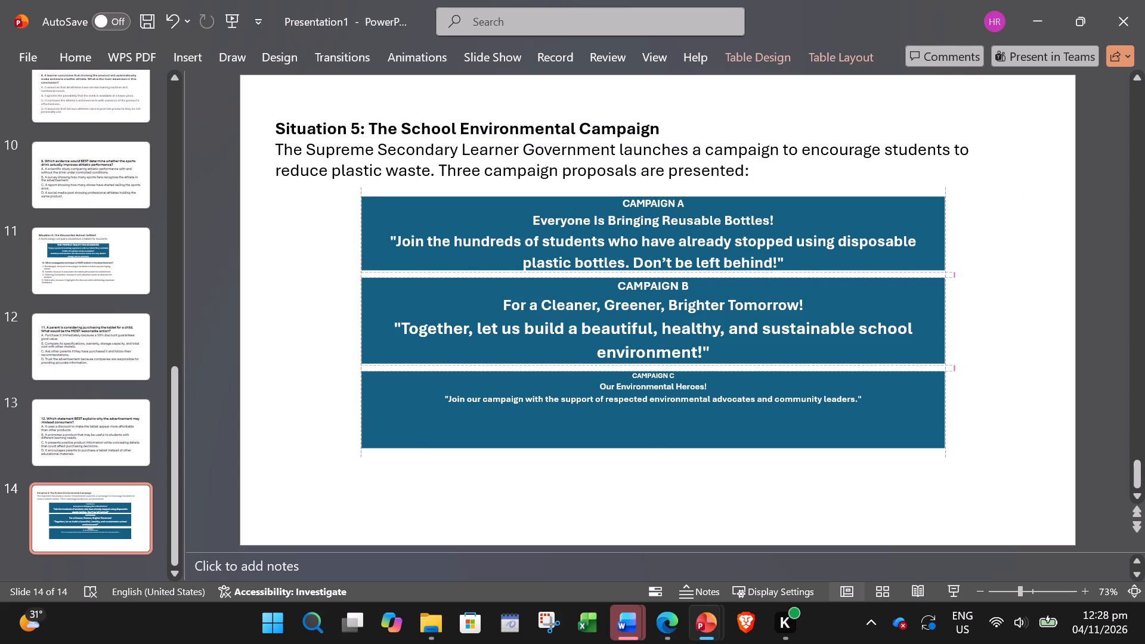
pyautogui.moveTo(844, 372); pyautogui.dragTo(844, 369)
# Enlarge all the Campaign C banner text until its font size reads 12+.
pyautogui.click(794, 400)
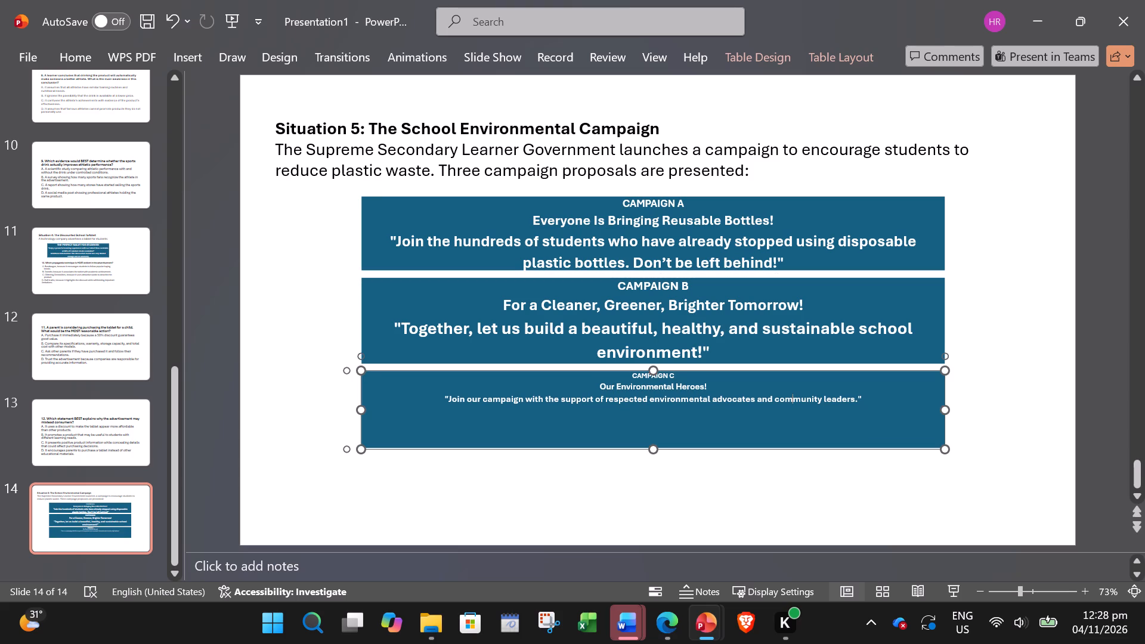
pyautogui.hotkey('ctrl', 'a')
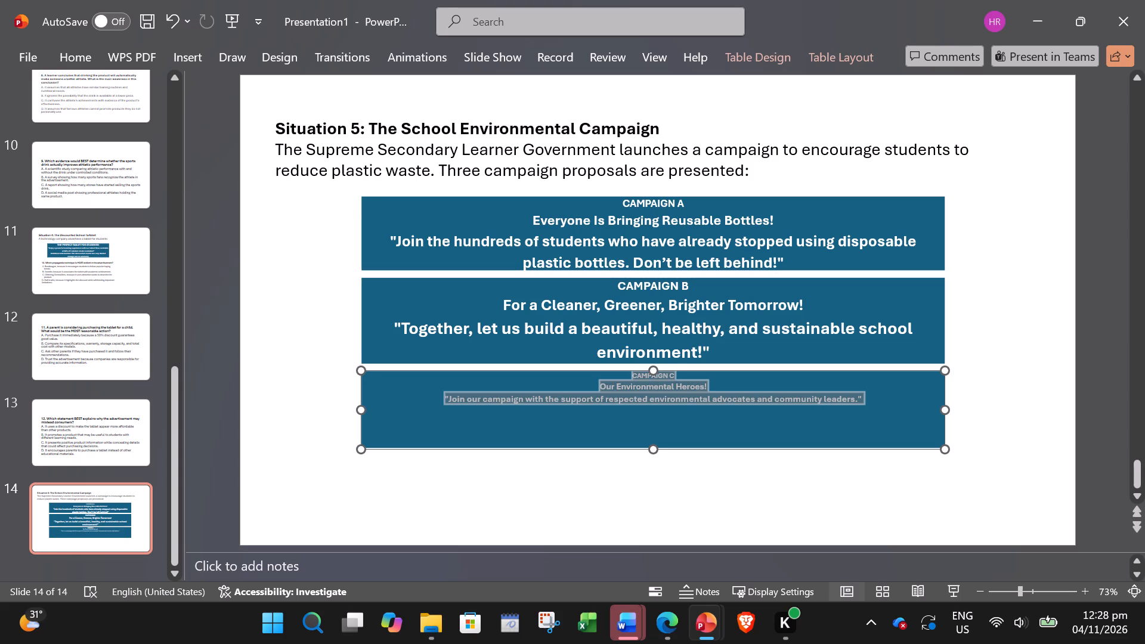
pyautogui.click(64, 54)
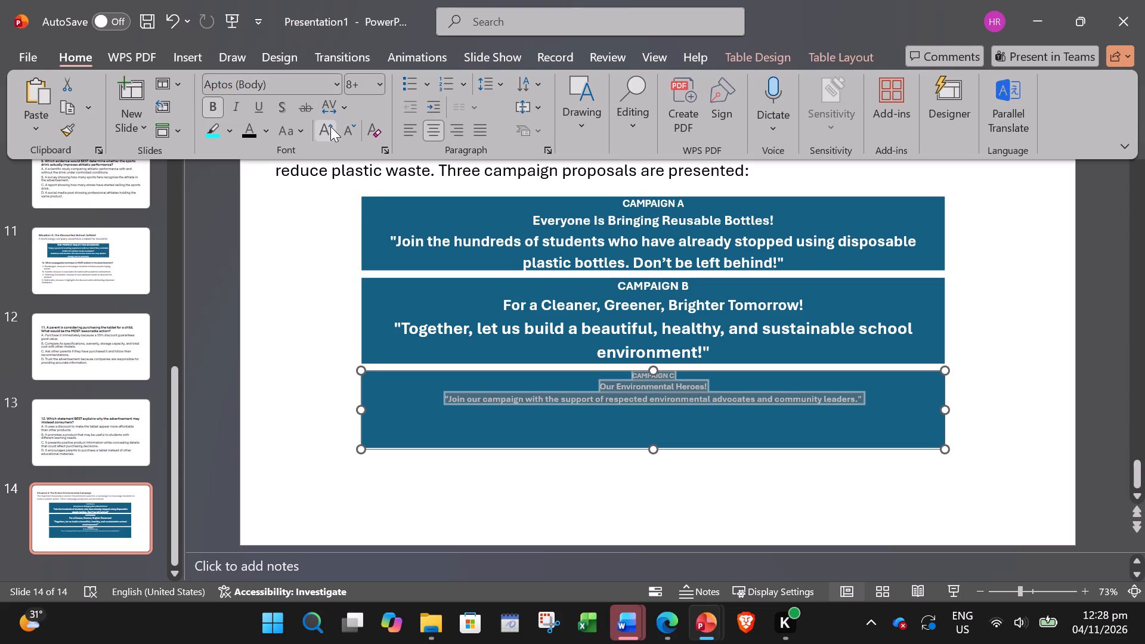
pyautogui.tripleClick(327, 126)
pyautogui.click(327, 126)
pyautogui.click(327, 126)
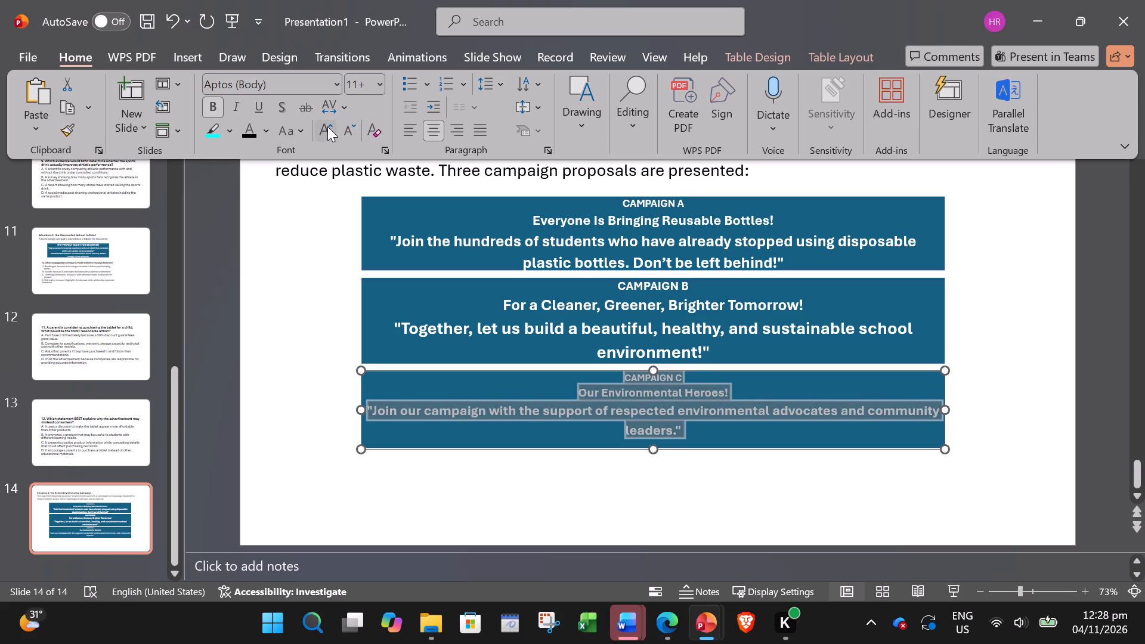
pyautogui.click(494, 277)
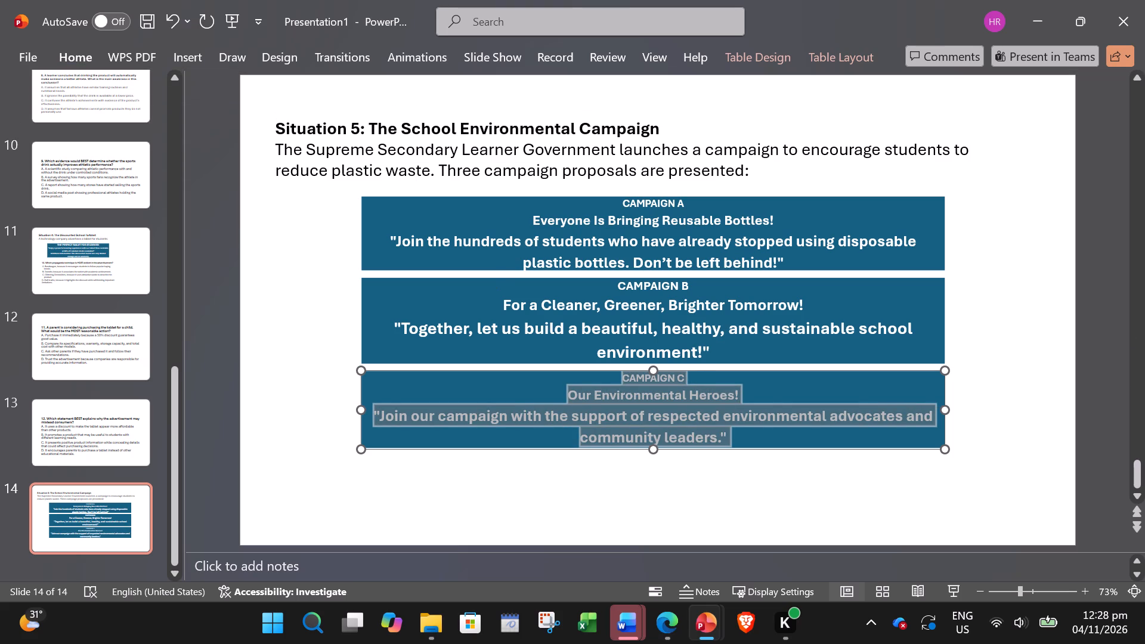
pyautogui.click(585, 459)
pyautogui.click(585, 459)
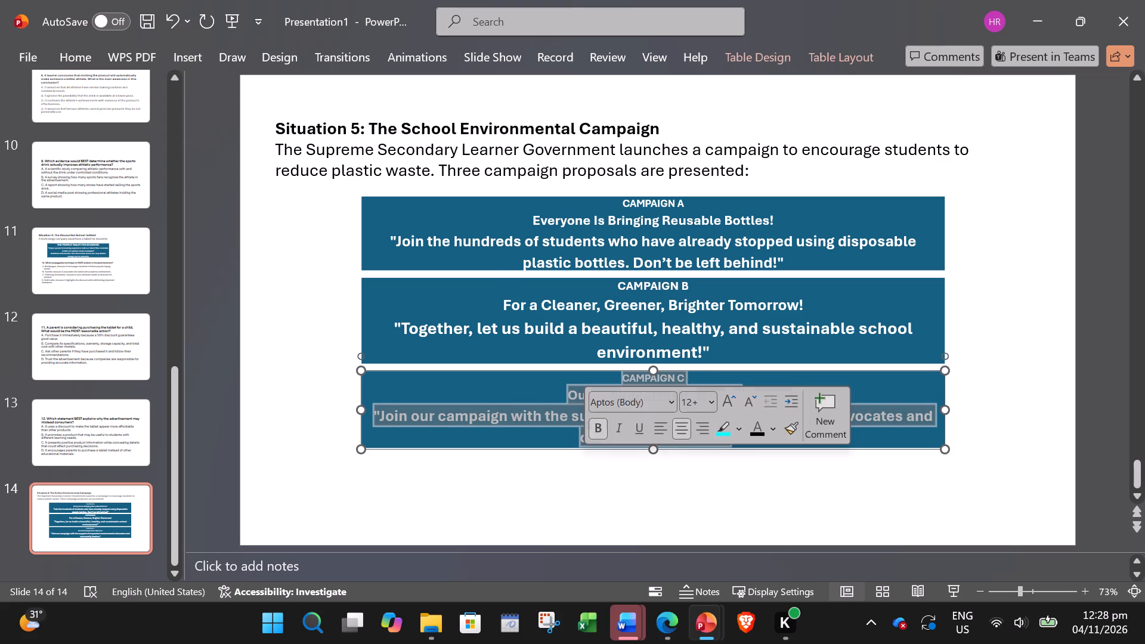
pyautogui.click(626, 487)
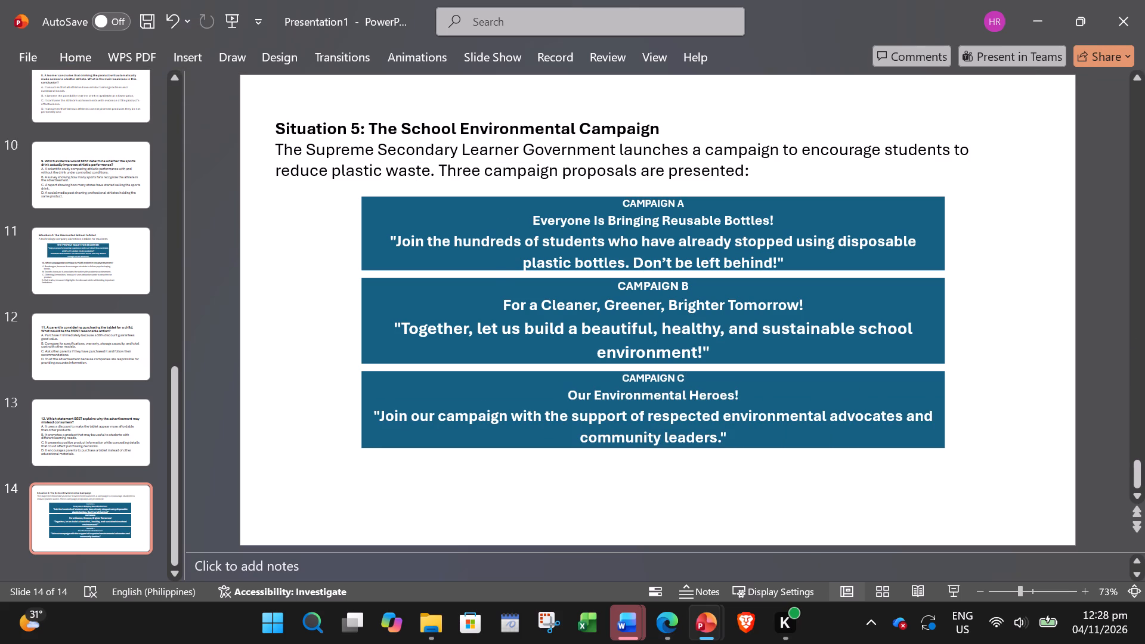
# Add a new slide 15 after the Situation 5 campaign slide.
pyautogui.click(140, 522)
pyautogui.press('Return')
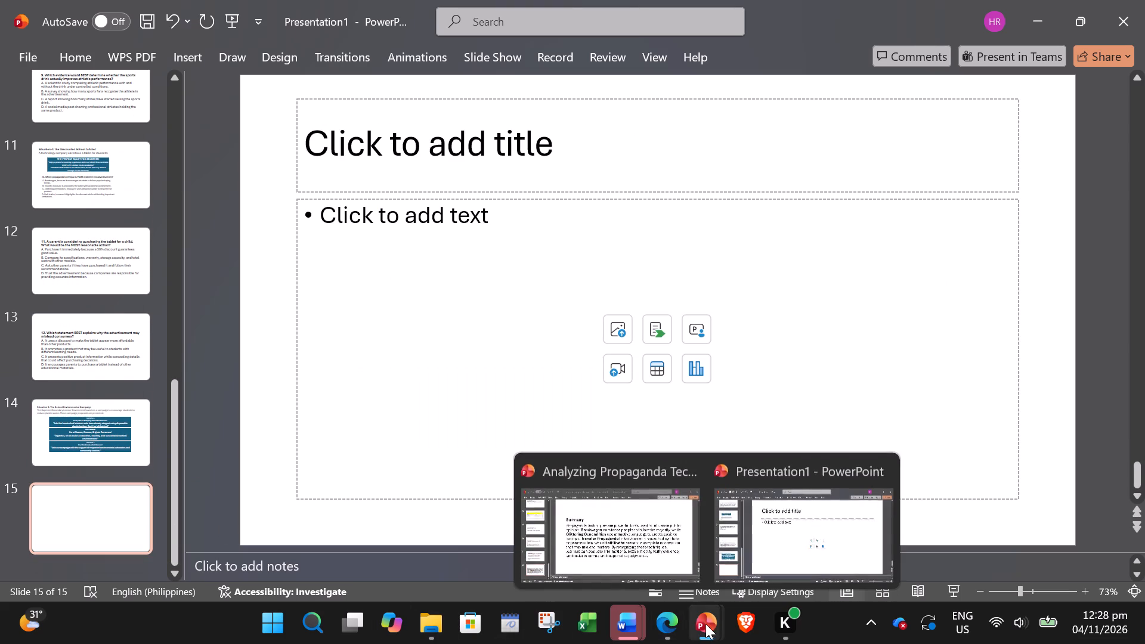
# Copy question 13 with its options A to D from the Word assessment into slide 15's body placeholder in the presentation.
pyautogui.click(633, 624)
pyautogui.click(801, 553)
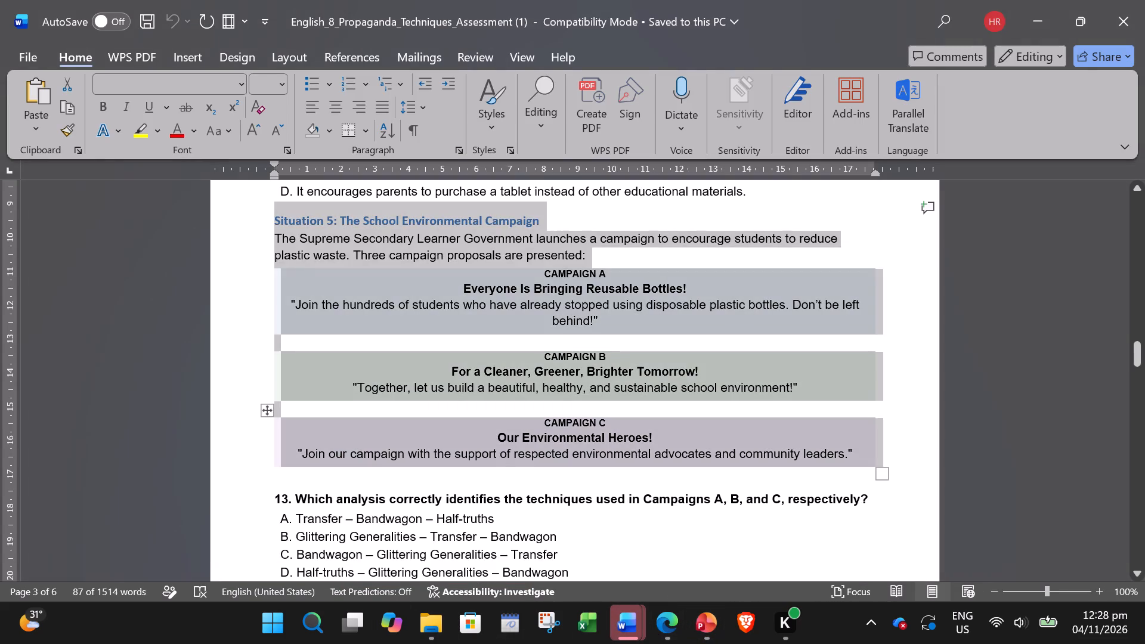
pyautogui.scroll(-1, 719, 417)
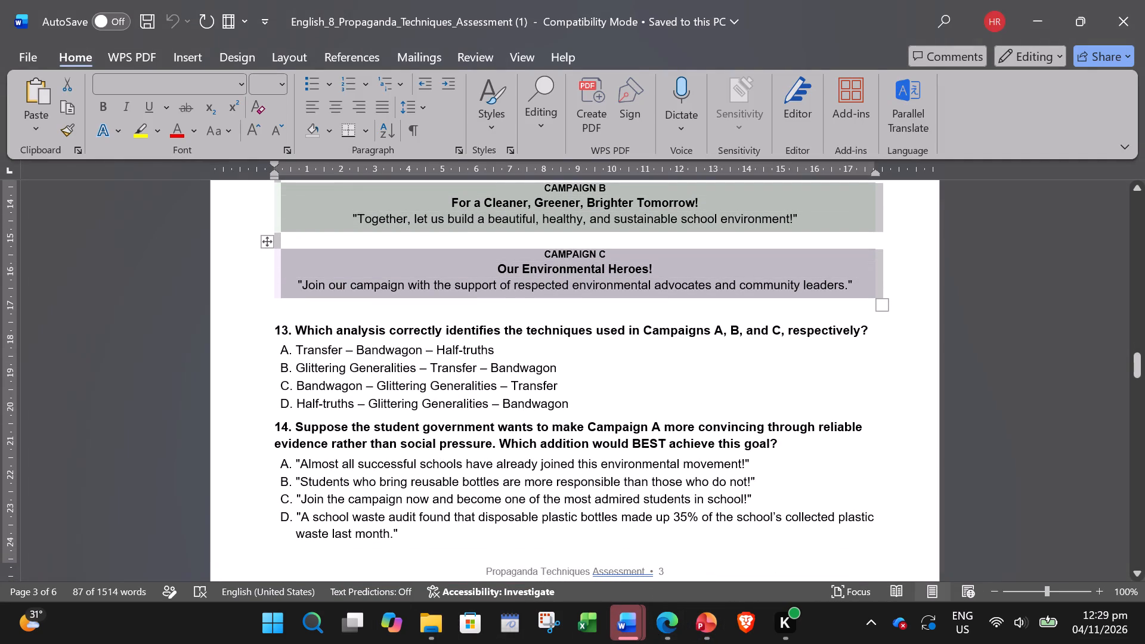
pyautogui.moveTo(277, 327); pyautogui.dragTo(491, 384)
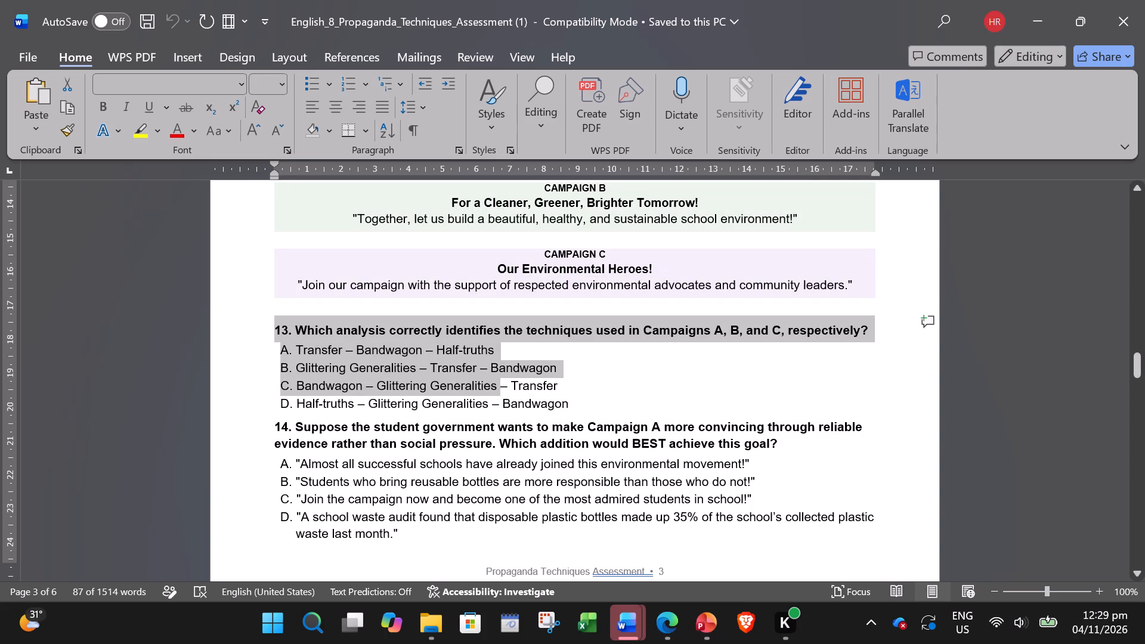
pyautogui.moveTo(491, 384); pyautogui.dragTo(574, 398)
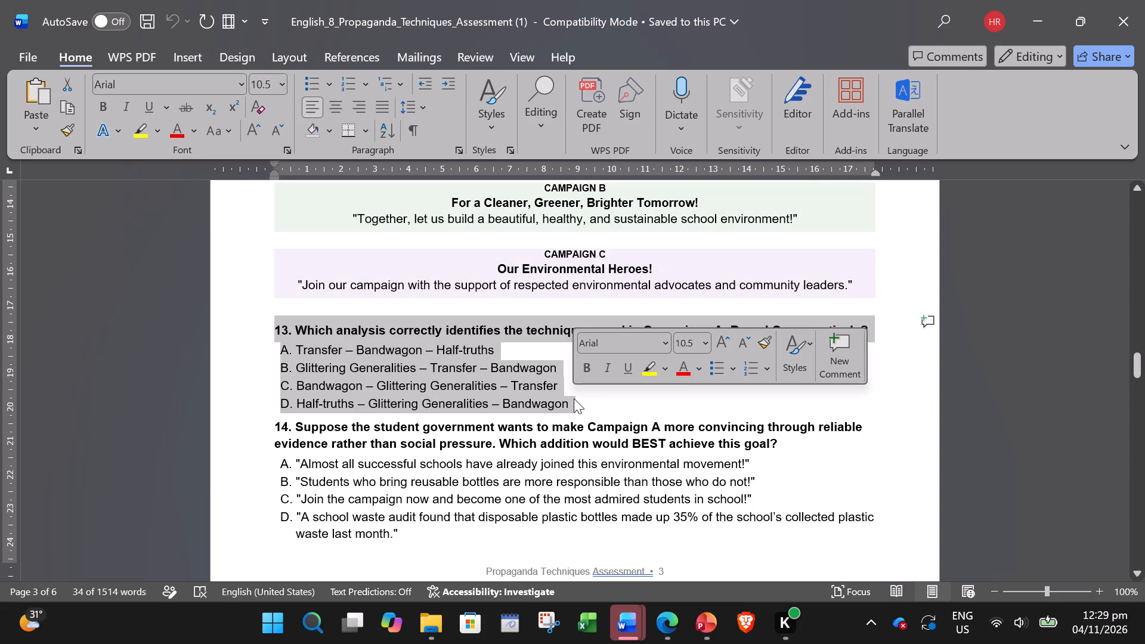
pyautogui.hotkey('ctrl', 'c')
pyautogui.click(661, 626)
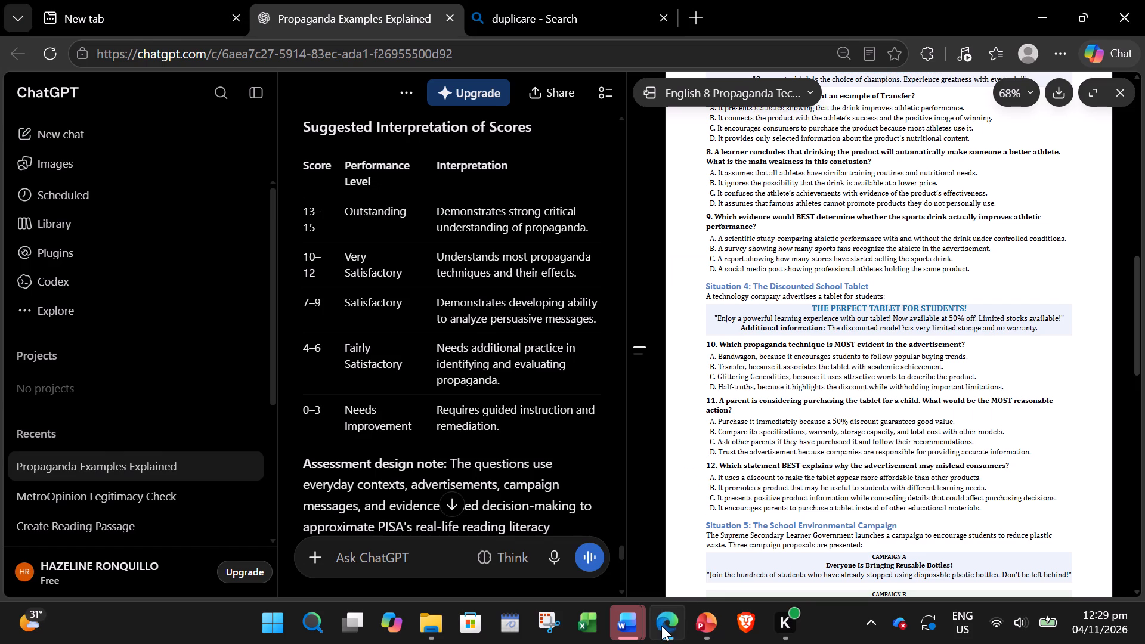
pyautogui.click(698, 619)
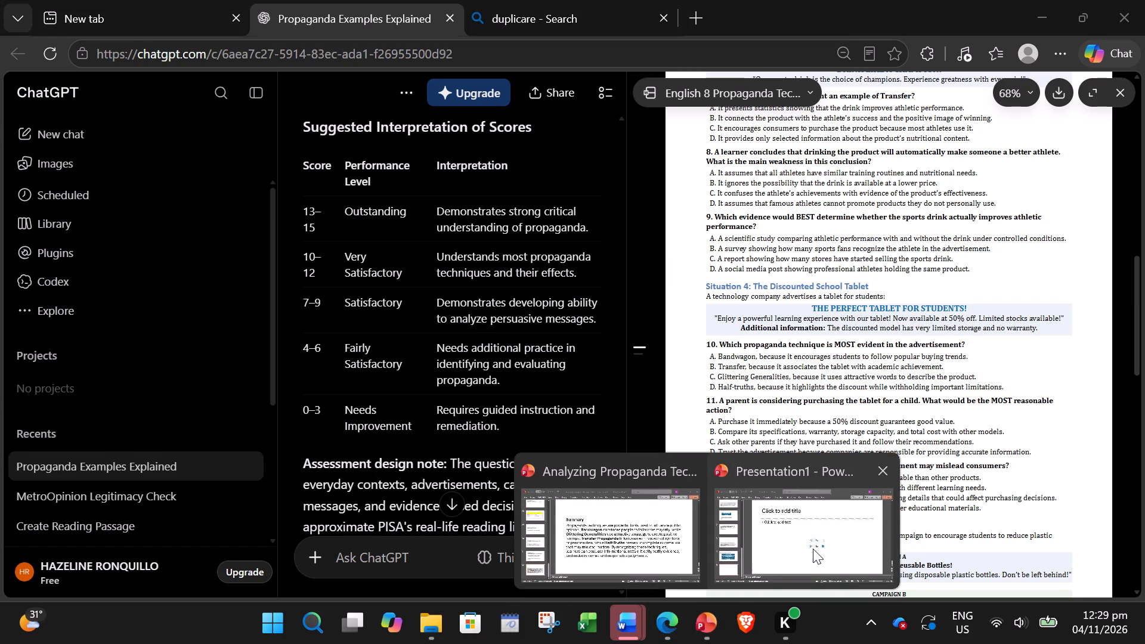
pyautogui.click(813, 549)
pyautogui.click(618, 205)
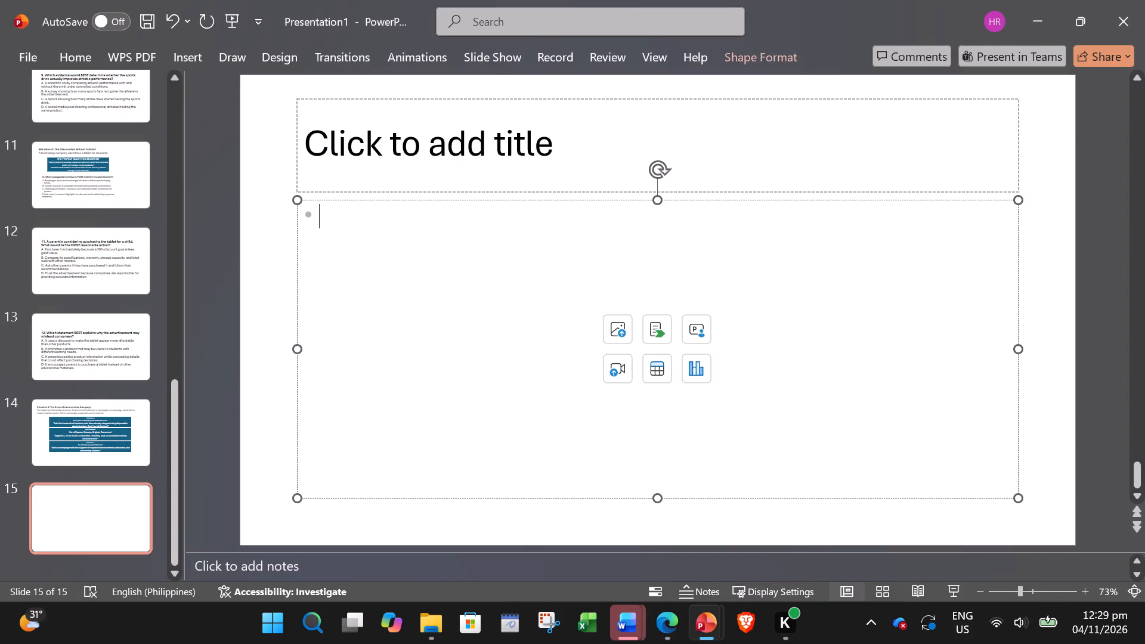
pyautogui.press('BackSpace')
pyautogui.hotkey('ctrl', 'v')
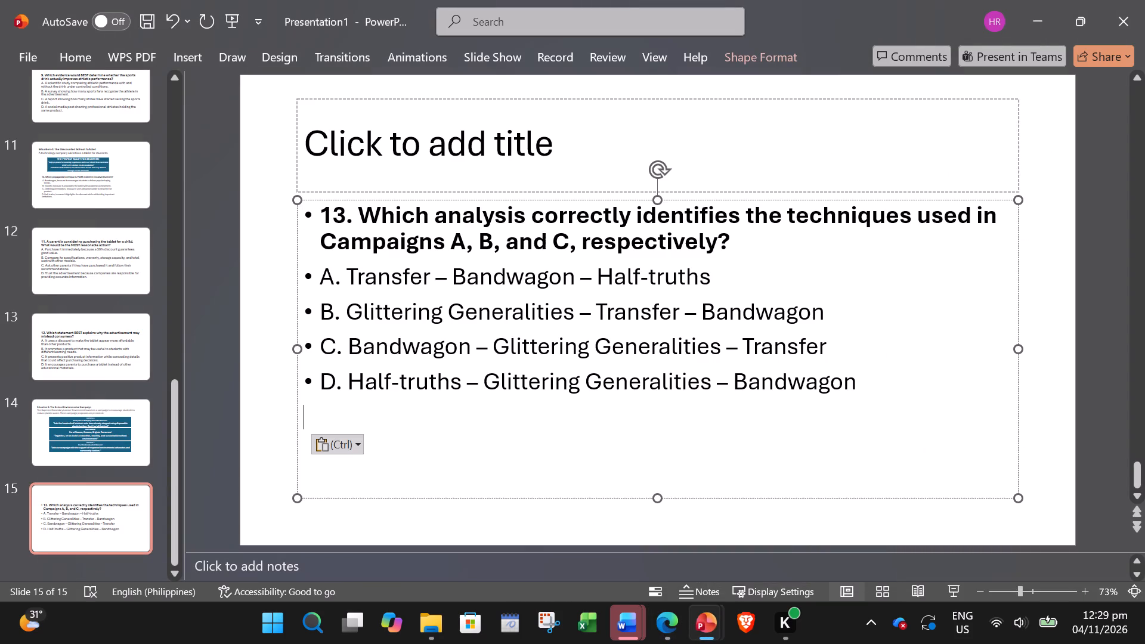
# Delete the empty title placeholder on slide 15.
pyautogui.click(637, 103)
pyautogui.click(635, 100)
pyautogui.press('BackSpace')
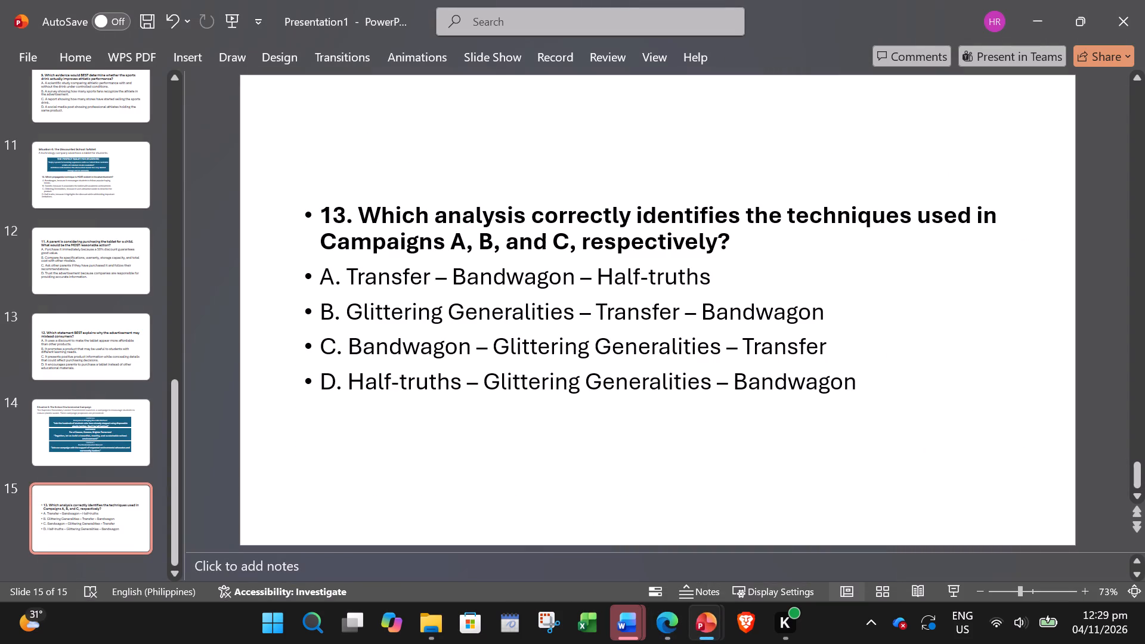
# Remove the bullets from question 13 and its four answer options on slide 15.
pyautogui.click(323, 215)
pyautogui.press('BackSpace')
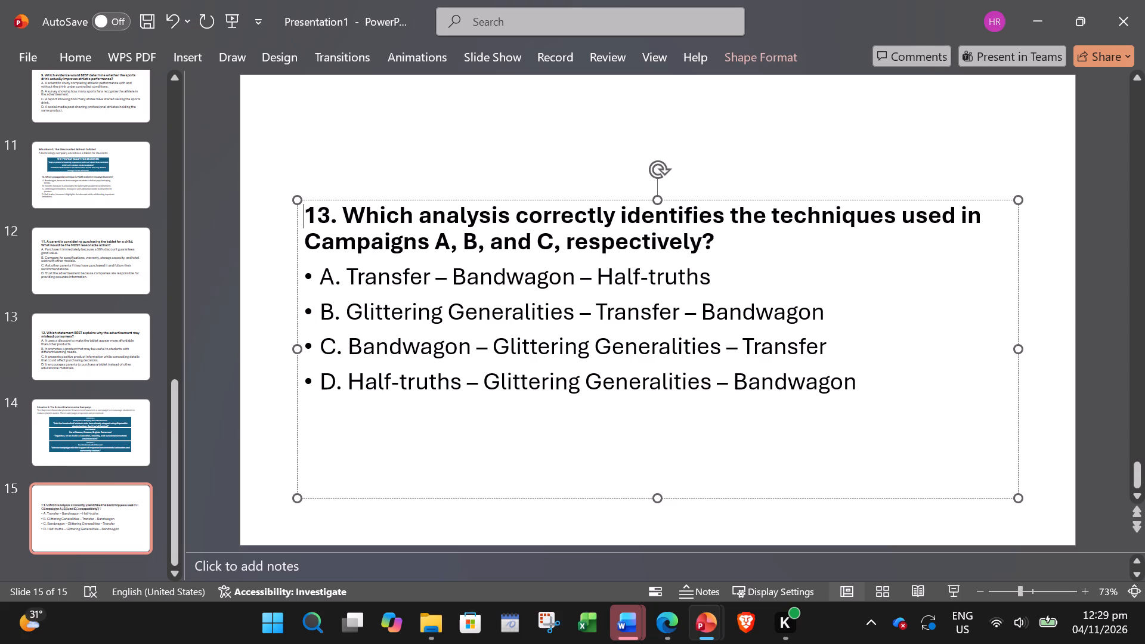
pyautogui.click(319, 282)
pyautogui.press('BackSpace')
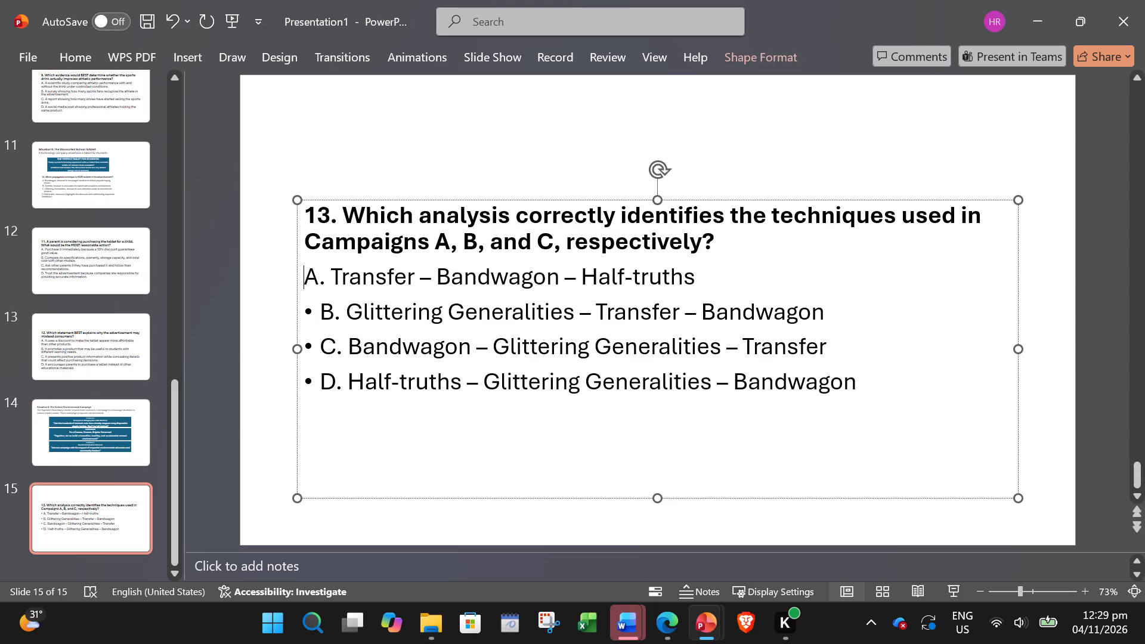
pyautogui.click(325, 308)
pyautogui.press('BackSpace')
pyautogui.click(322, 346)
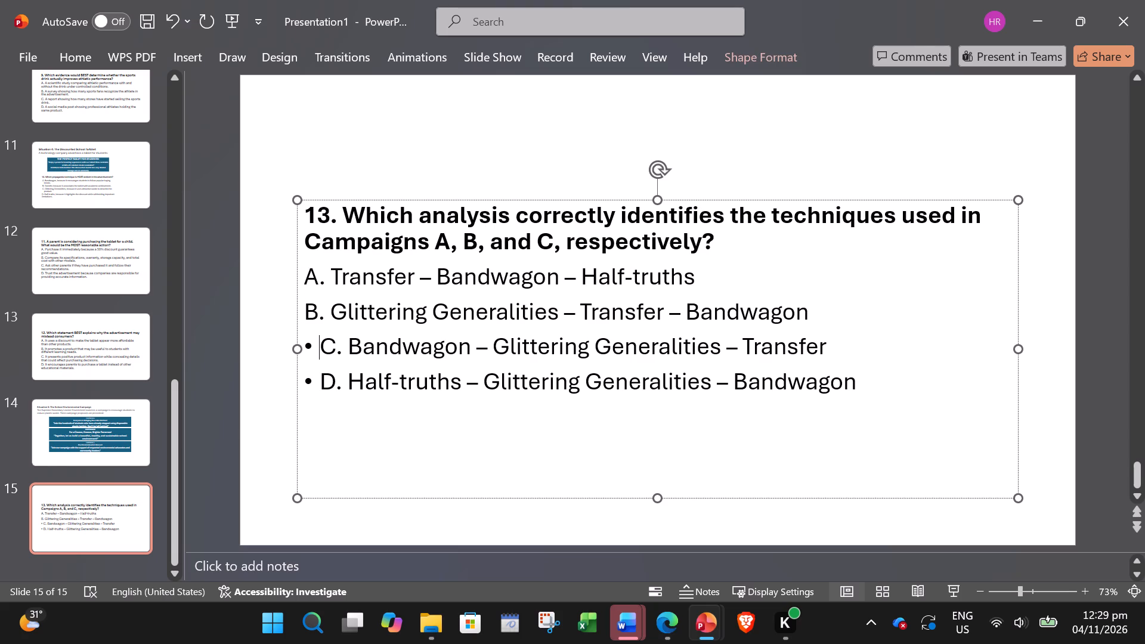
pyautogui.press('BackSpace')
pyautogui.click(322, 378)
pyautogui.press('BackSpace')
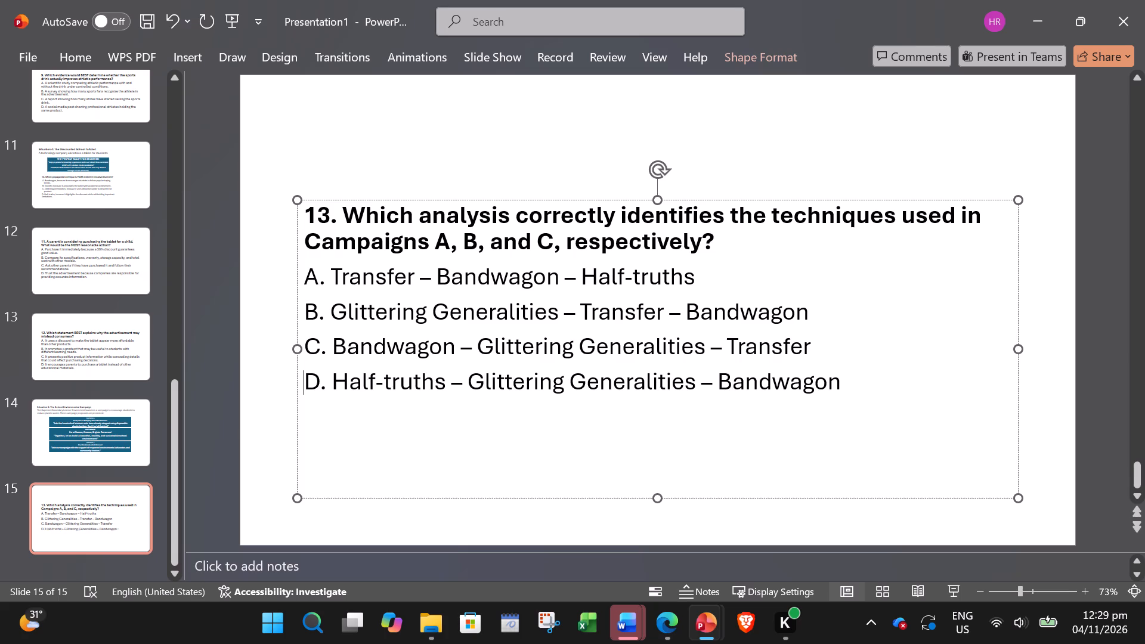
# Move the question 13 text box up on slide 15 into part of the space above it.
pyautogui.moveTo(450, 197); pyautogui.dragTo(448, 143)
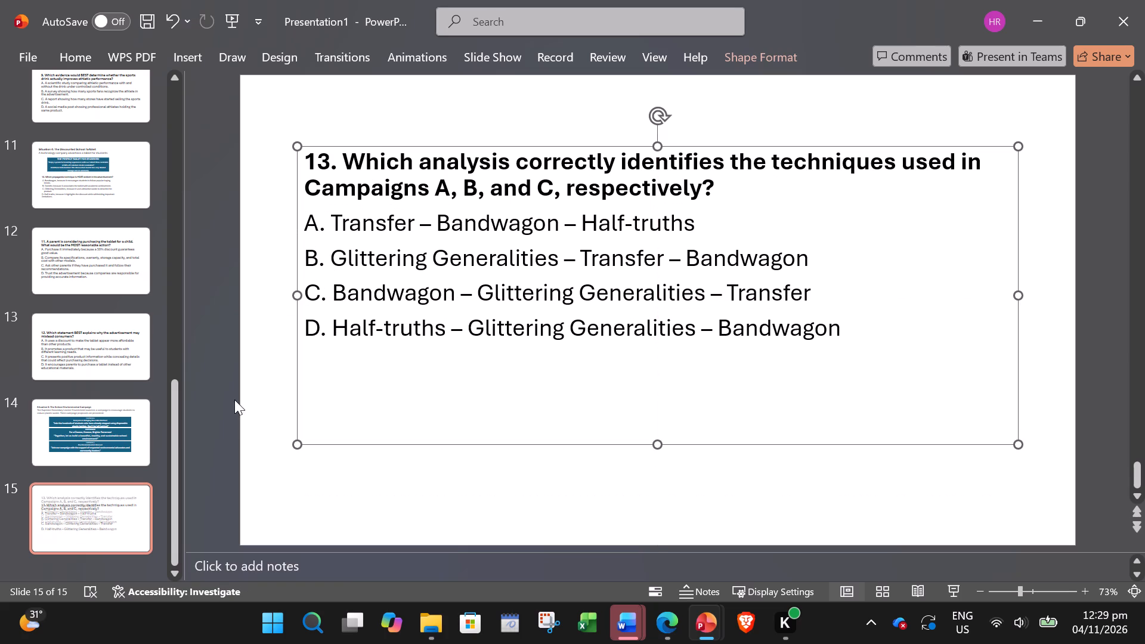
# Add a new slide 16 after the question 13 slide.
pyautogui.click(102, 521)
pyautogui.press('Return')
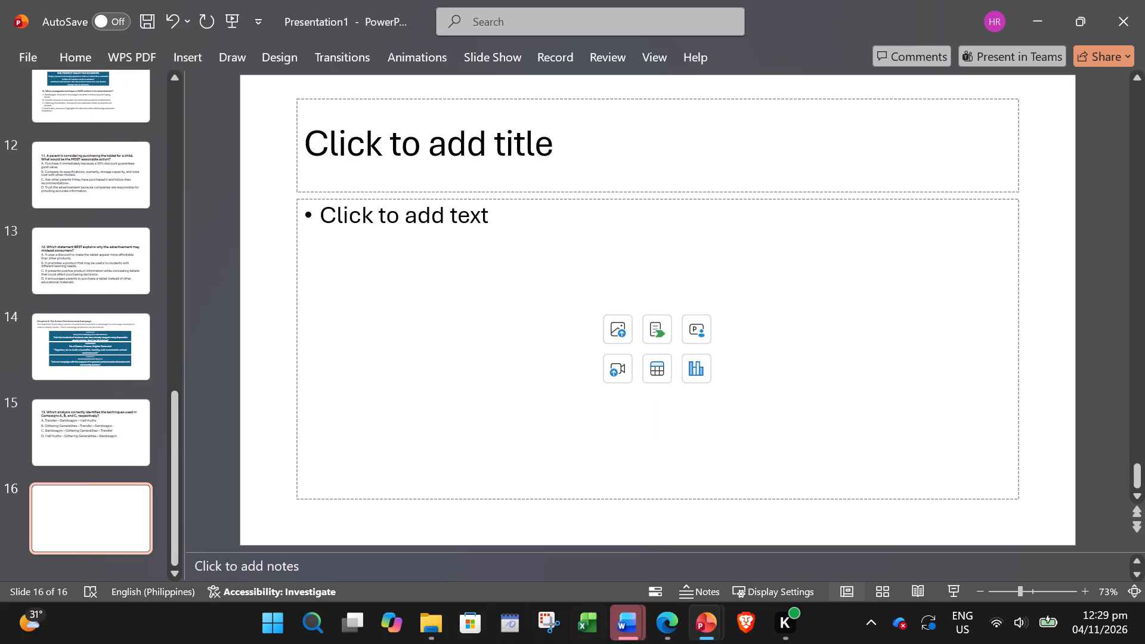
# Copy question 14 with its options A to D from the Word assessment into slide 16's body placeholder in the presentation.
pyautogui.click(648, 624)
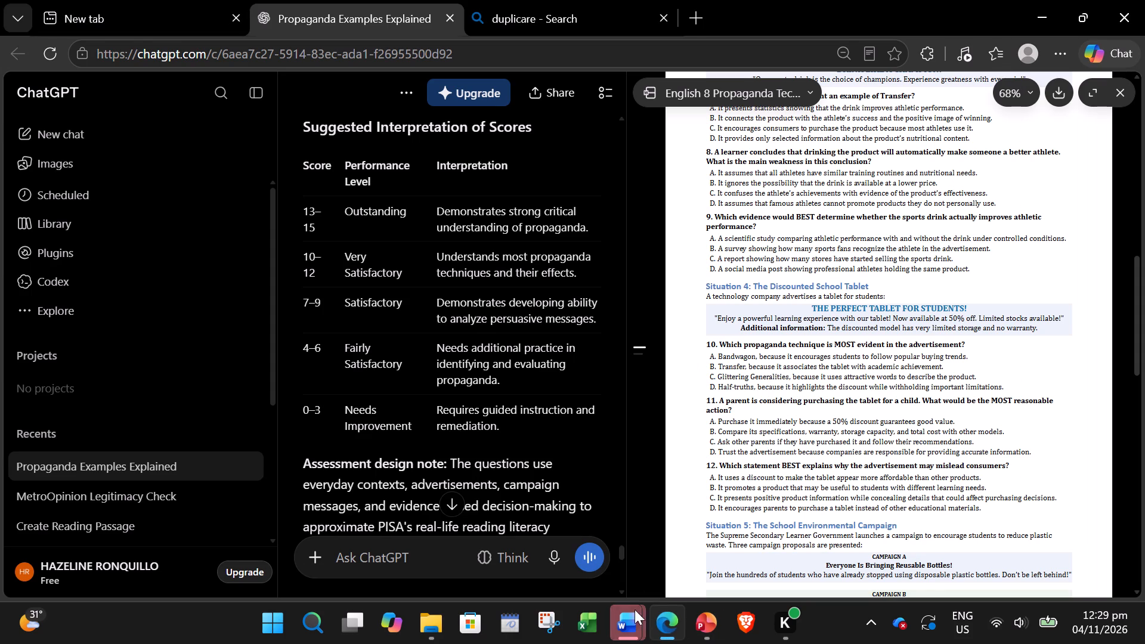
pyautogui.click(626, 620)
pyautogui.click(807, 509)
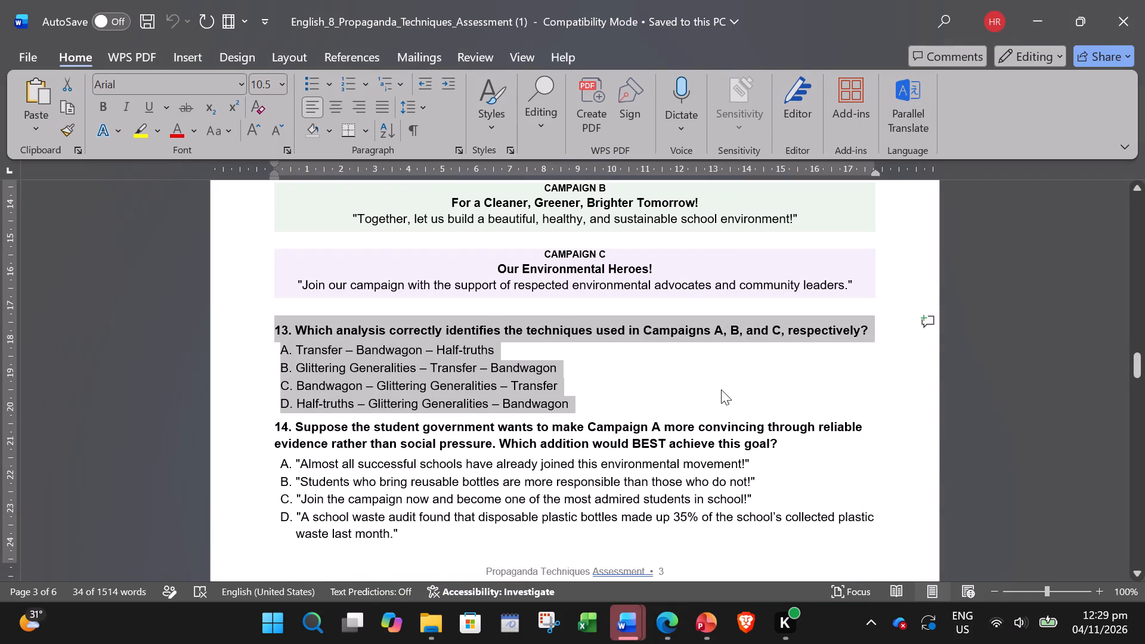
pyautogui.scroll(-1, 721, 389)
pyautogui.moveTo(275, 272); pyautogui.dragTo(404, 374)
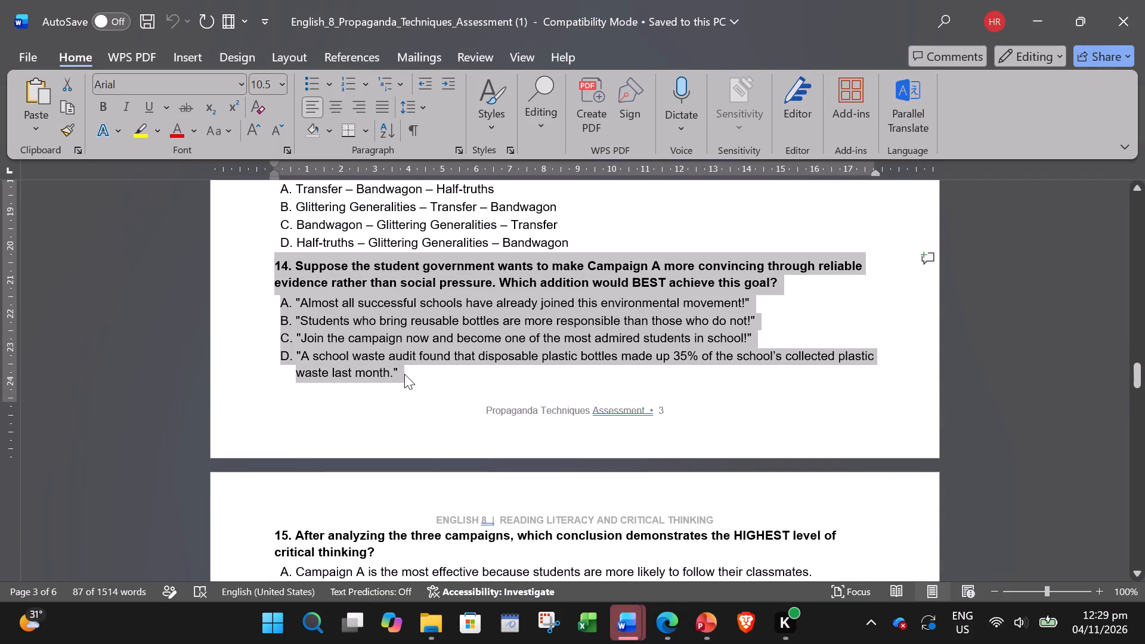
pyautogui.hotkey('ctrl', 'c')
pyautogui.click(704, 628)
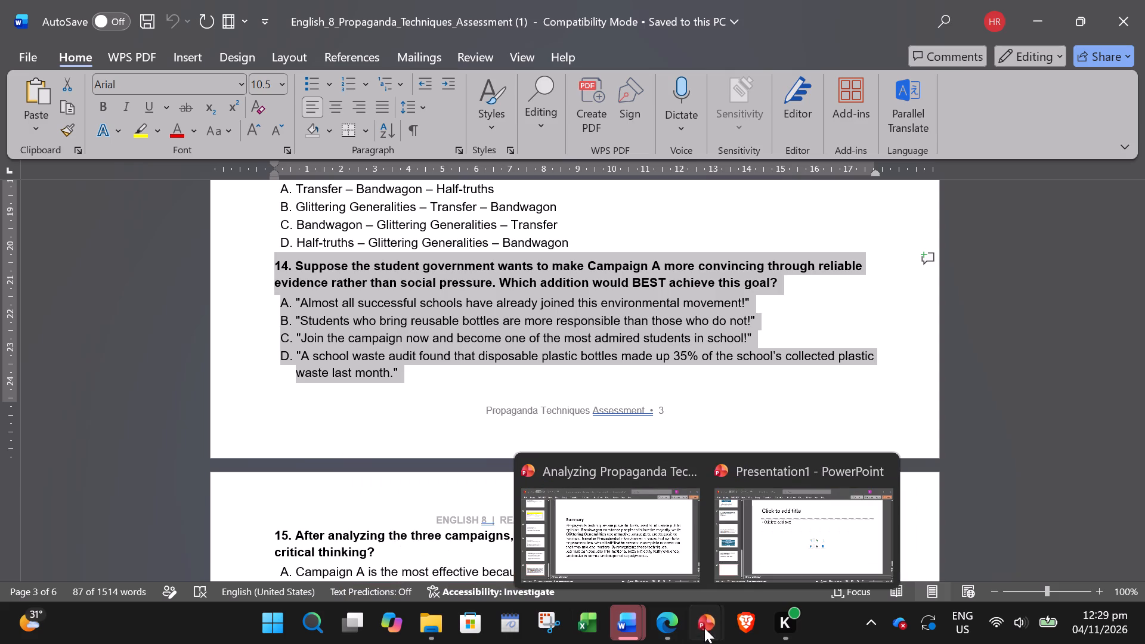
pyautogui.click(787, 537)
pyautogui.click(532, 203)
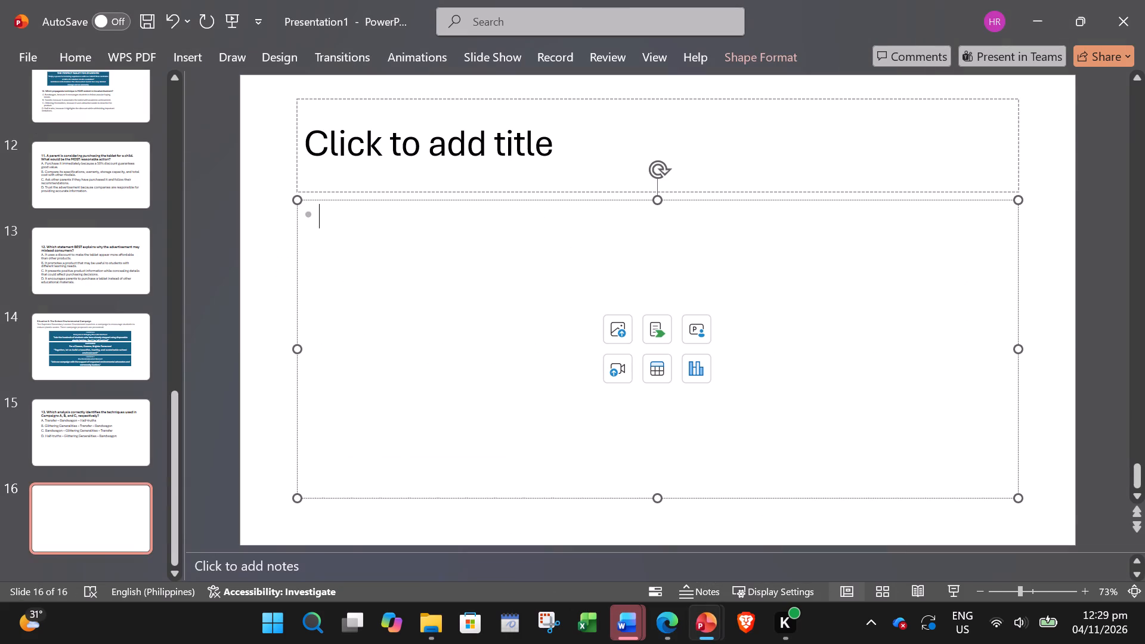
pyautogui.press('BackSpace')
pyautogui.hotkey('ctrl', 'v')
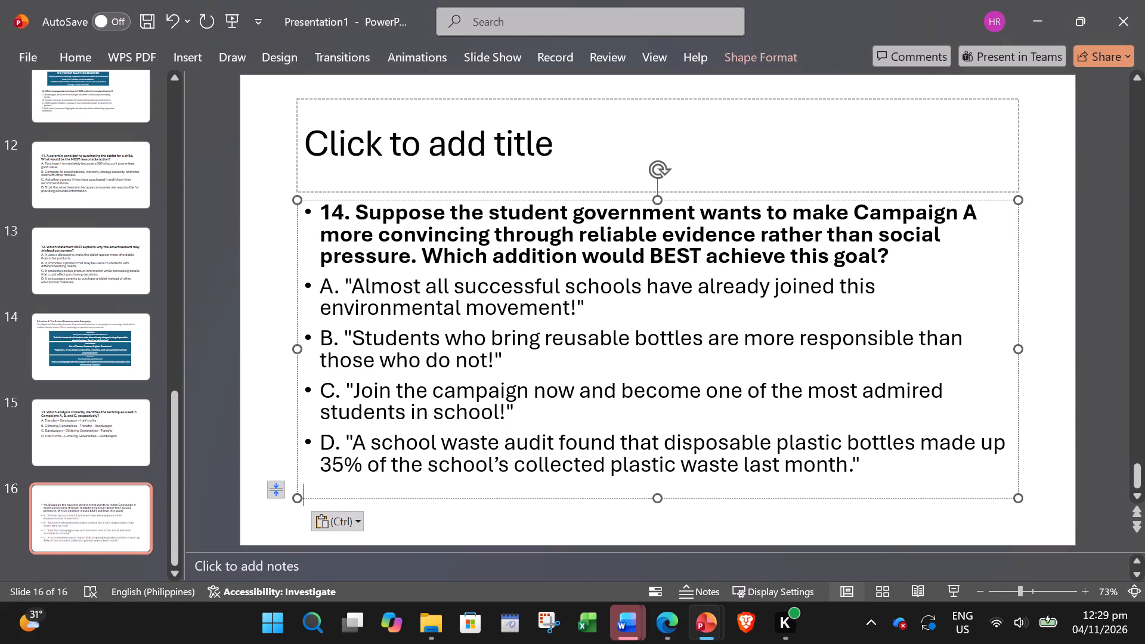
# Remove the bullets from question 14 and its four answer options on slide 16.
pyautogui.click(325, 210)
pyautogui.press('BackSpace')
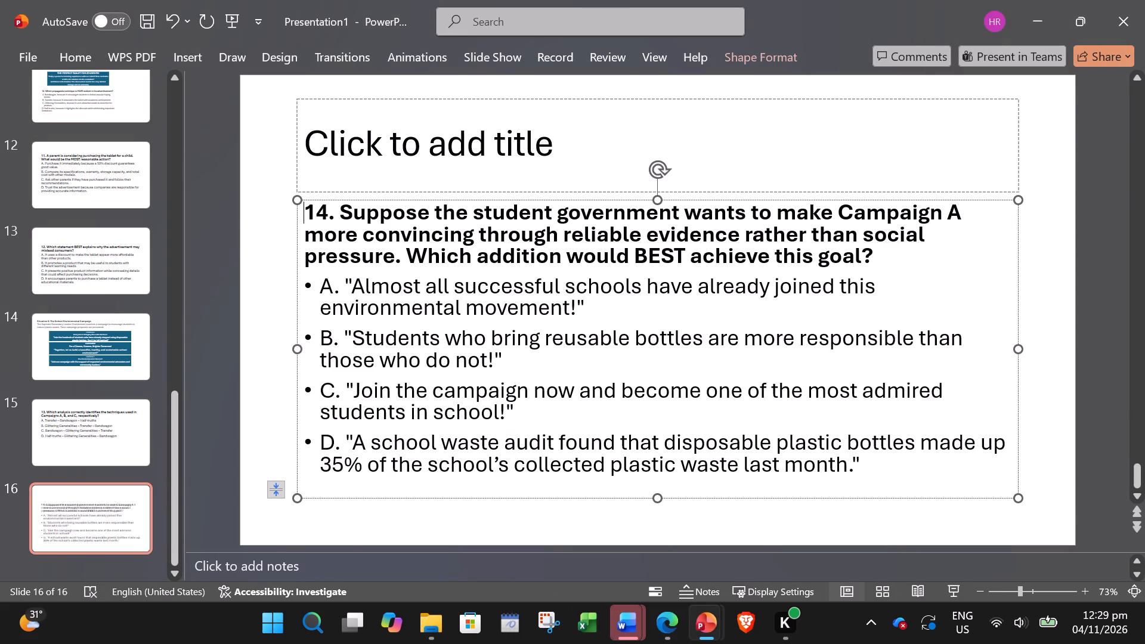
pyautogui.click(311, 291)
pyautogui.click(316, 289)
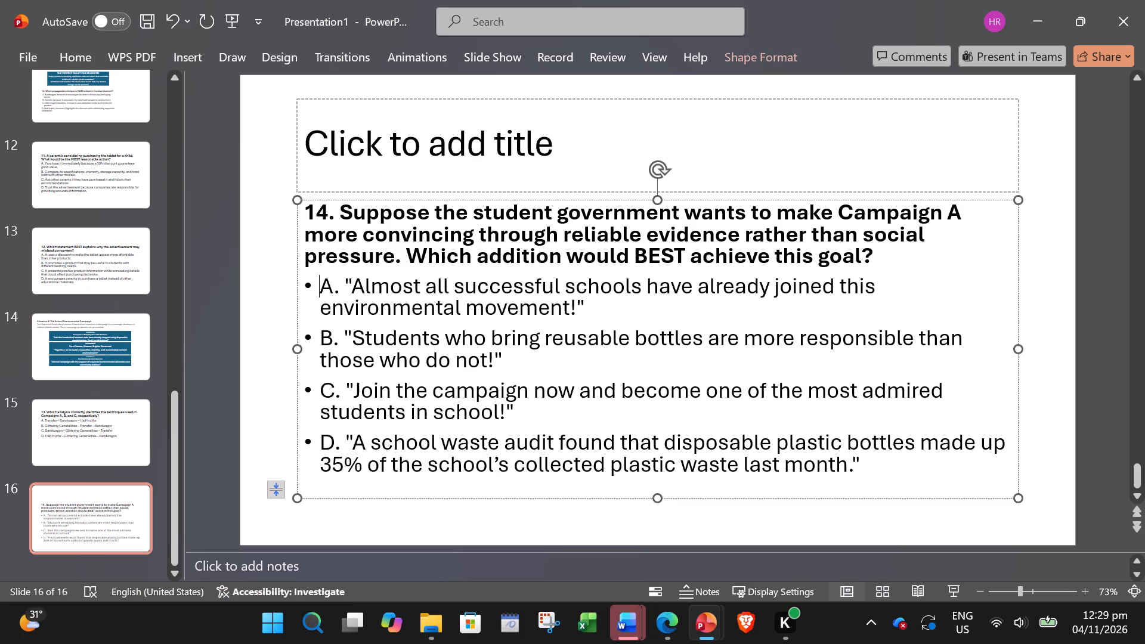
pyautogui.press('BackSpace')
pyautogui.click(324, 336)
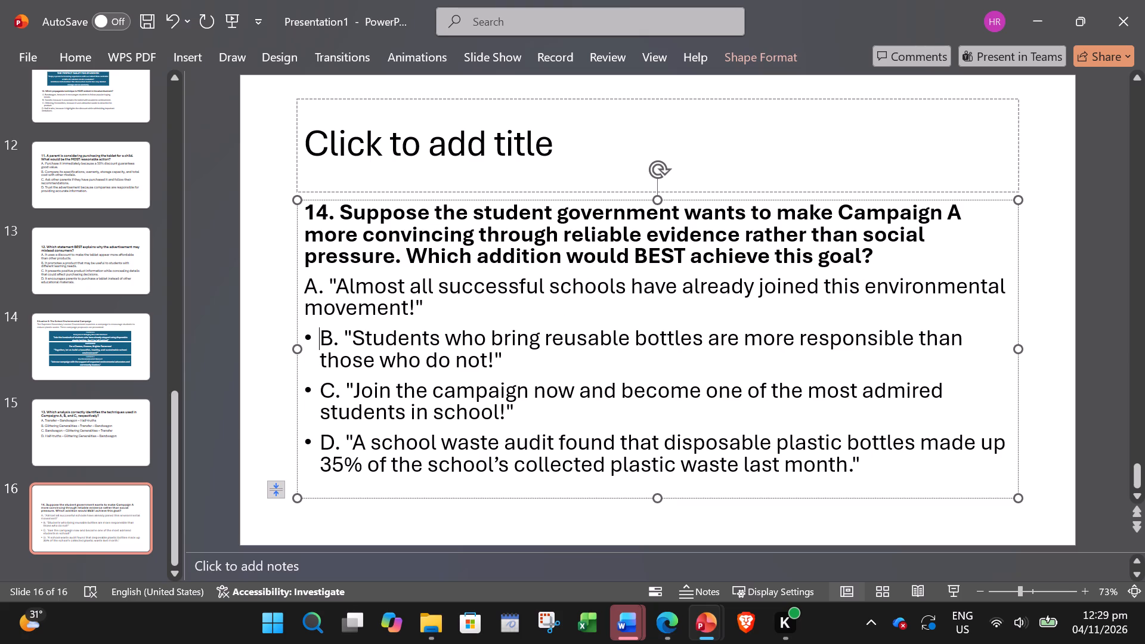
pyautogui.press('BackSpace')
pyautogui.click(321, 388)
pyautogui.press('BackSpace')
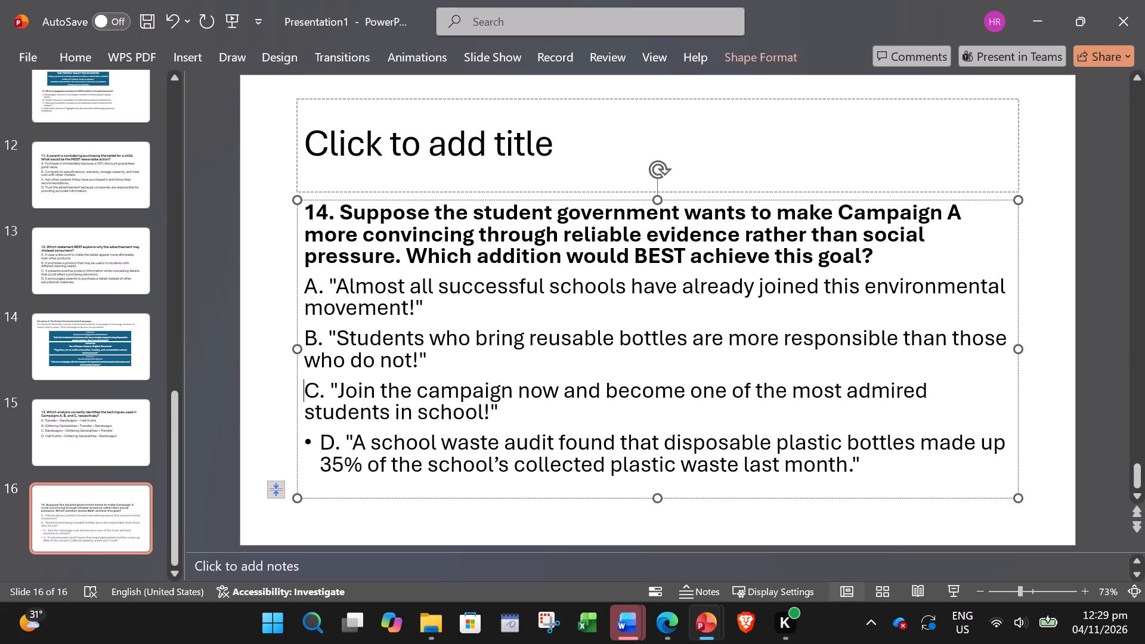
pyautogui.click(320, 435)
pyautogui.press('BackSpace')
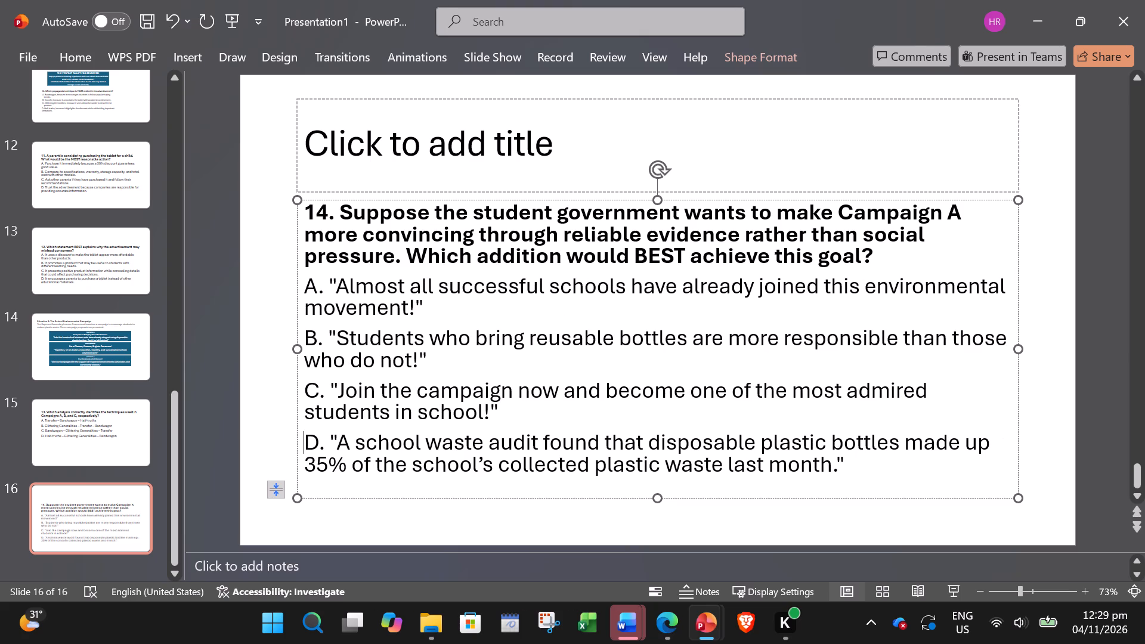
# Add a new slide 17 after the question 14 slide.
pyautogui.click(100, 520)
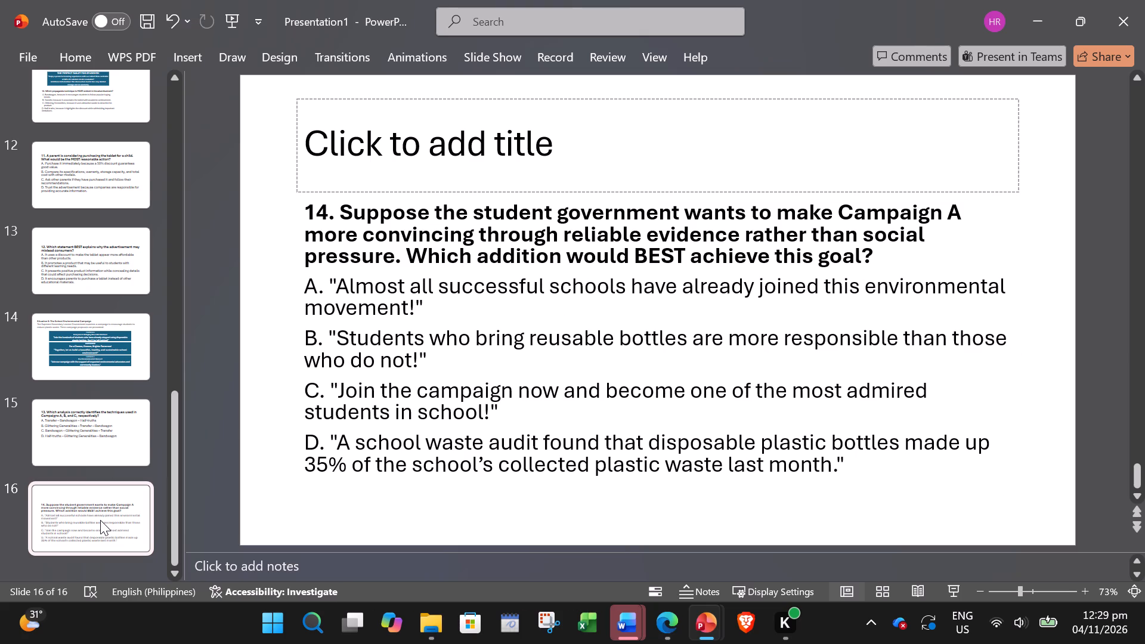
pyautogui.press('Return')
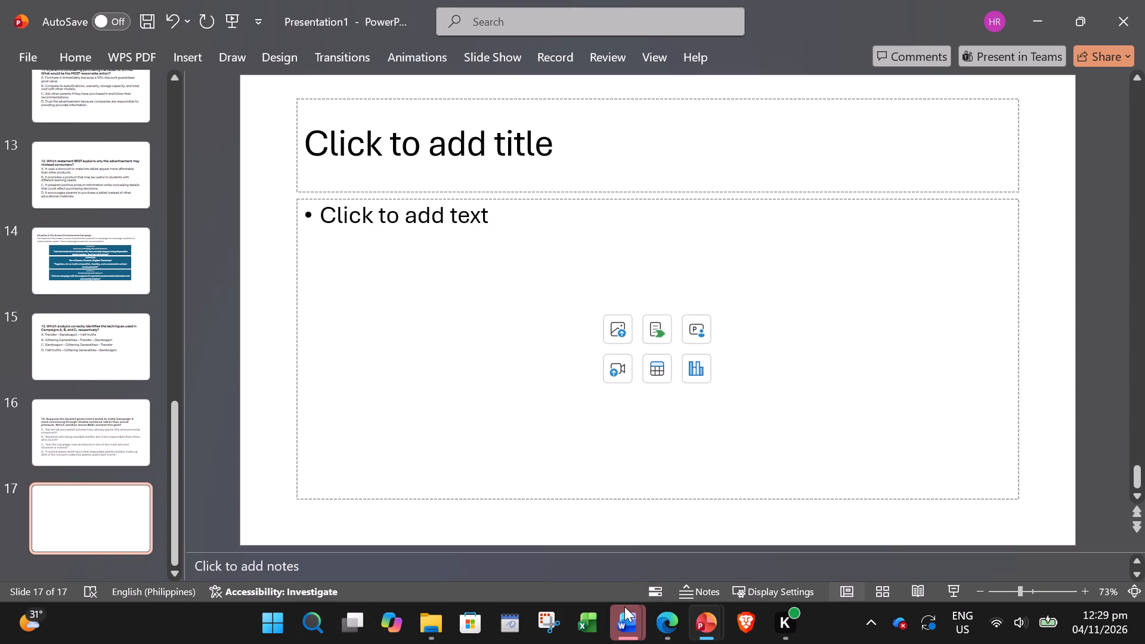
# Copy question 15 with its options A to D from the Word assessment into slide 17's body placeholder in the presentation.
pyautogui.click(623, 606)
pyautogui.click(812, 496)
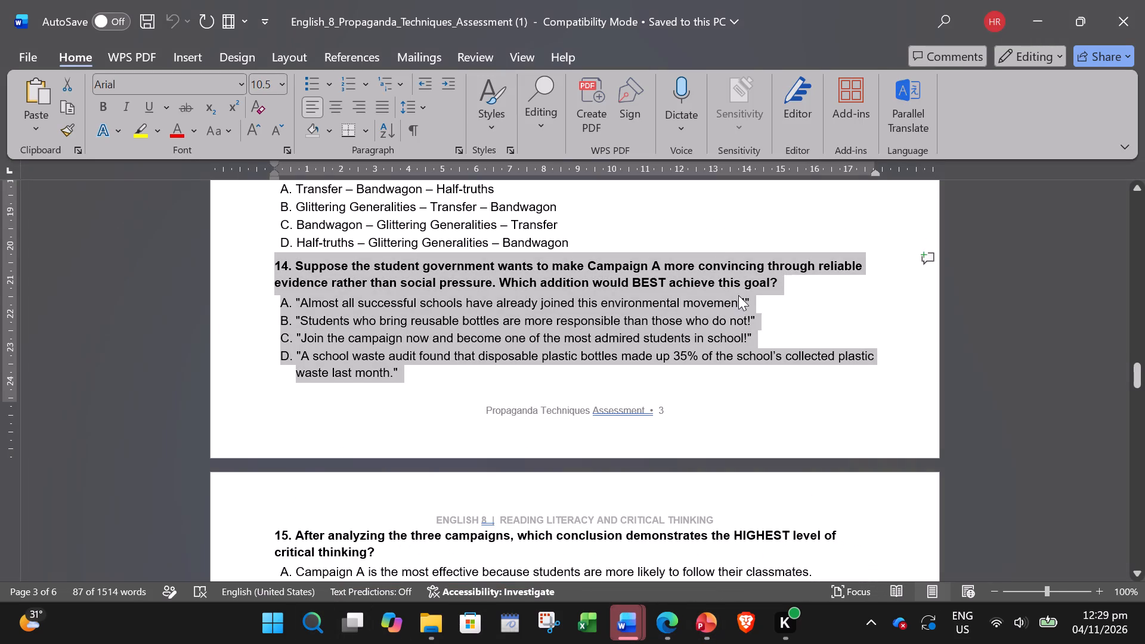
pyautogui.scroll(-2, 738, 295)
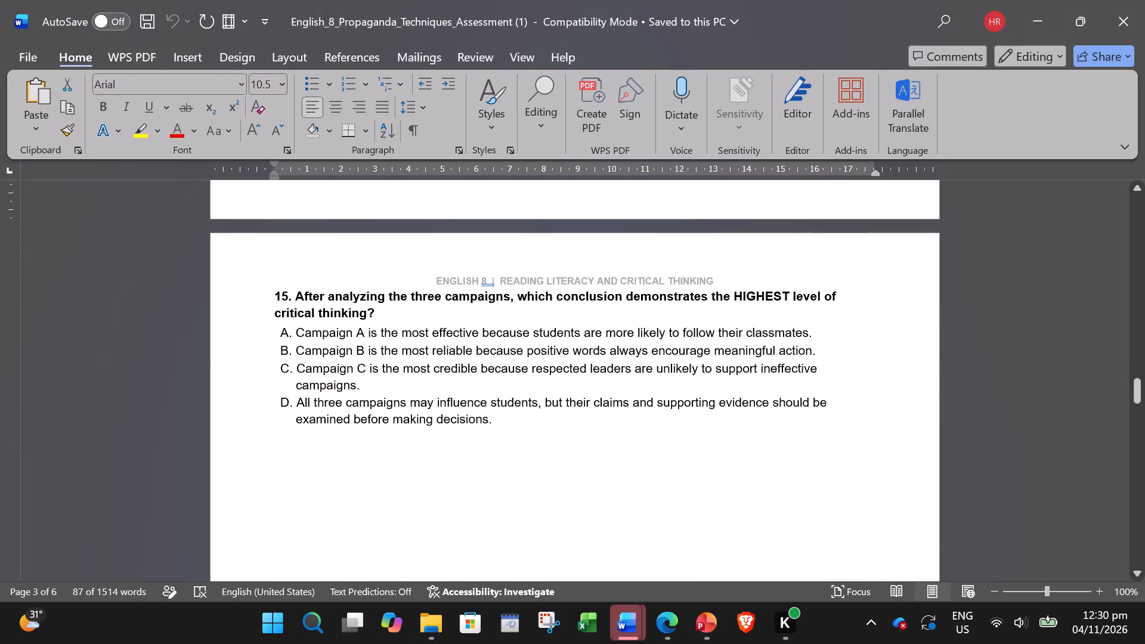
pyautogui.moveTo(510, 412); pyautogui.dragTo(268, 296)
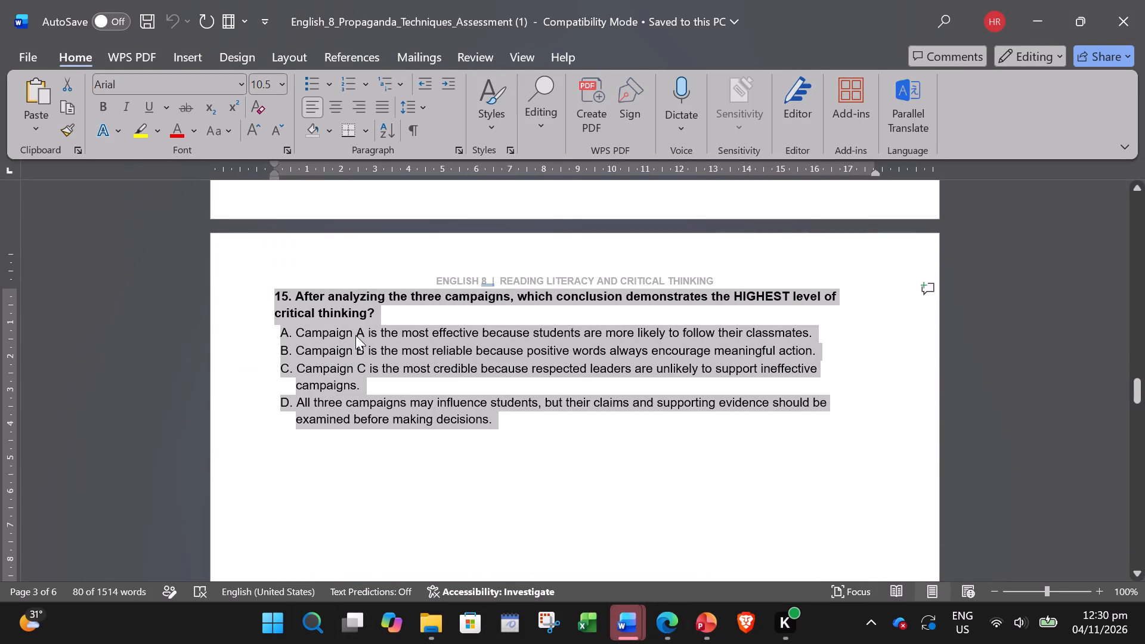
pyautogui.hotkey('ctrl', 'c')
pyautogui.click(674, 617)
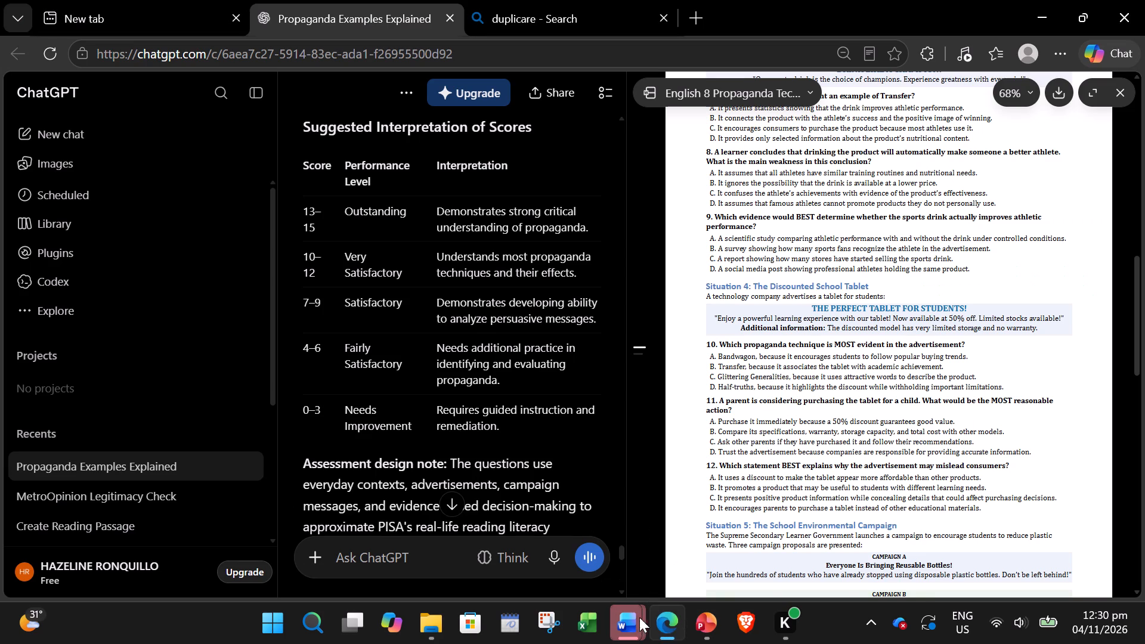
pyautogui.click(693, 617)
pyautogui.click(789, 534)
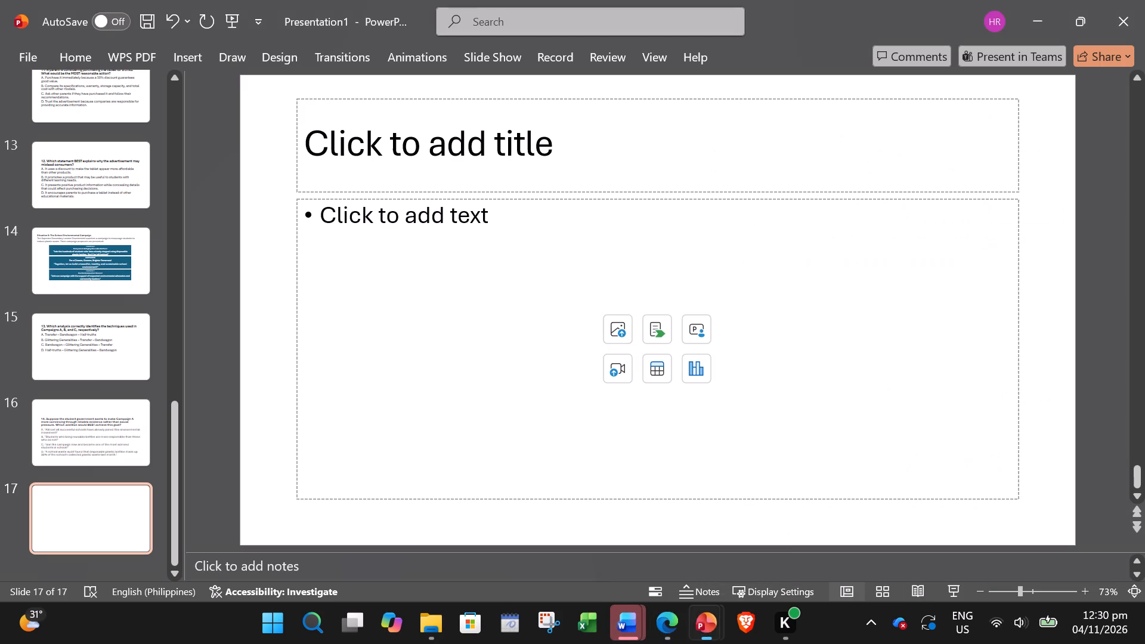
pyautogui.click(520, 239)
pyautogui.press('BackSpace')
pyautogui.hotkey('ctrl', 'v')
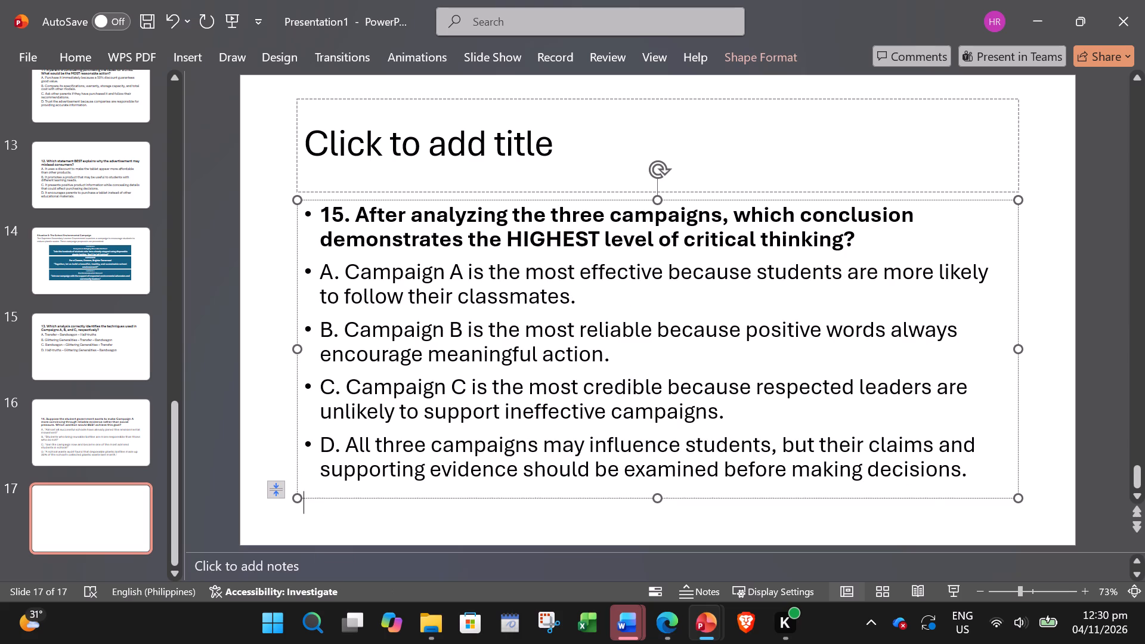
# Remove the bullets from question 15 and its four answer options on slide 17.
pyautogui.click(321, 212)
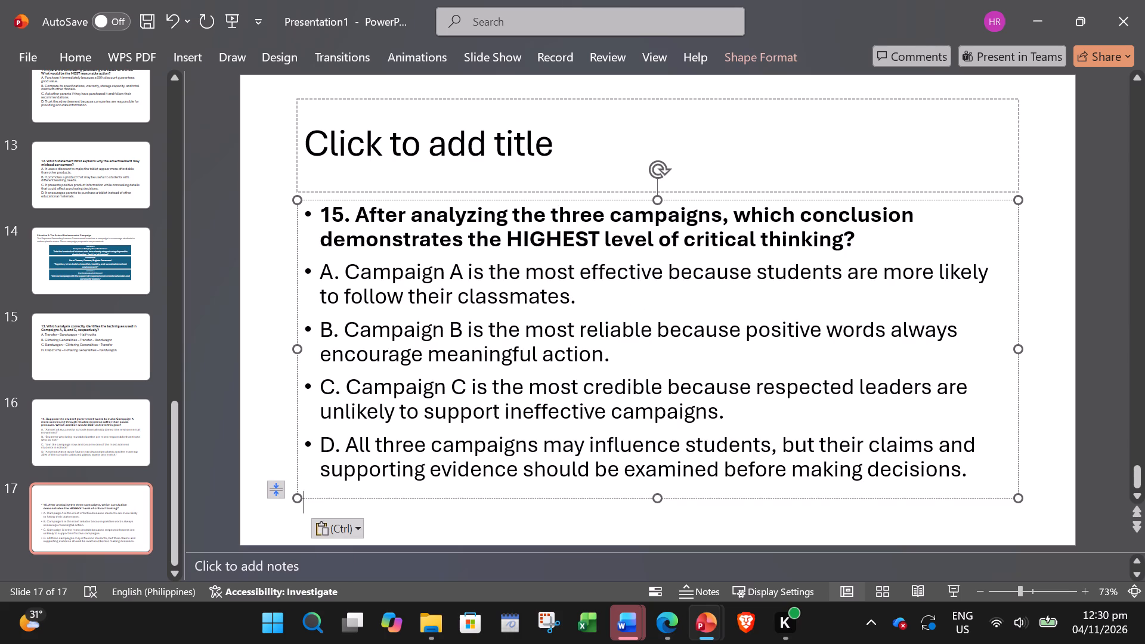
pyautogui.press('BackSpace')
pyautogui.click(314, 277)
pyautogui.press('\\')
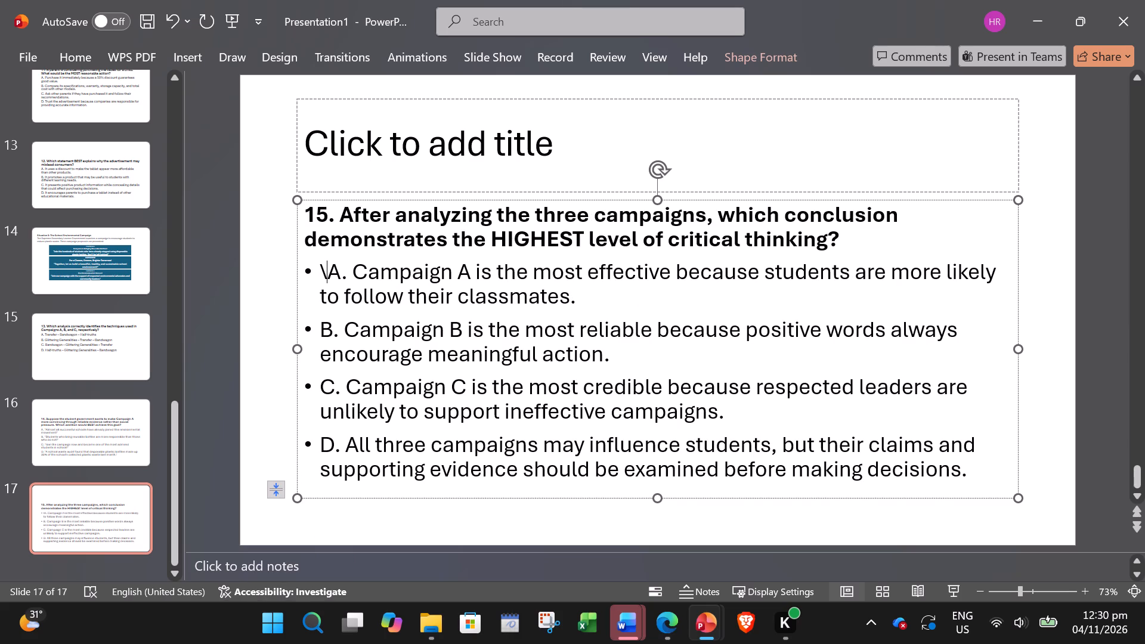
pyautogui.press('BackSpace')
pyautogui.press('BackSpace')
pyautogui.click(320, 329)
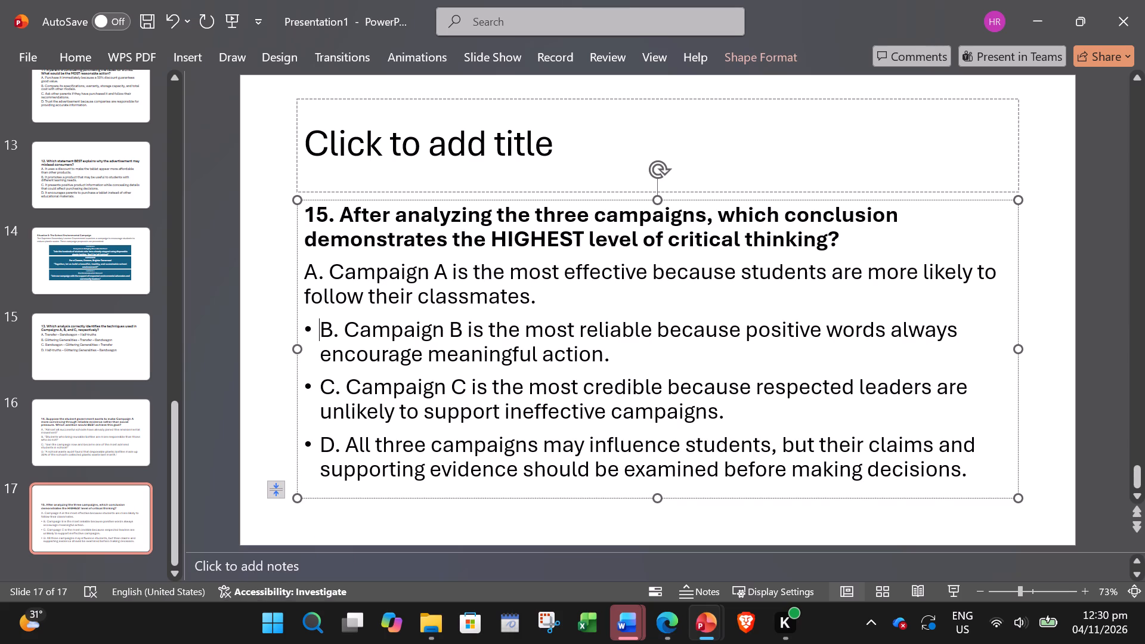
pyautogui.press('BackSpace')
pyautogui.click(322, 380)
pyautogui.press('BackSpace')
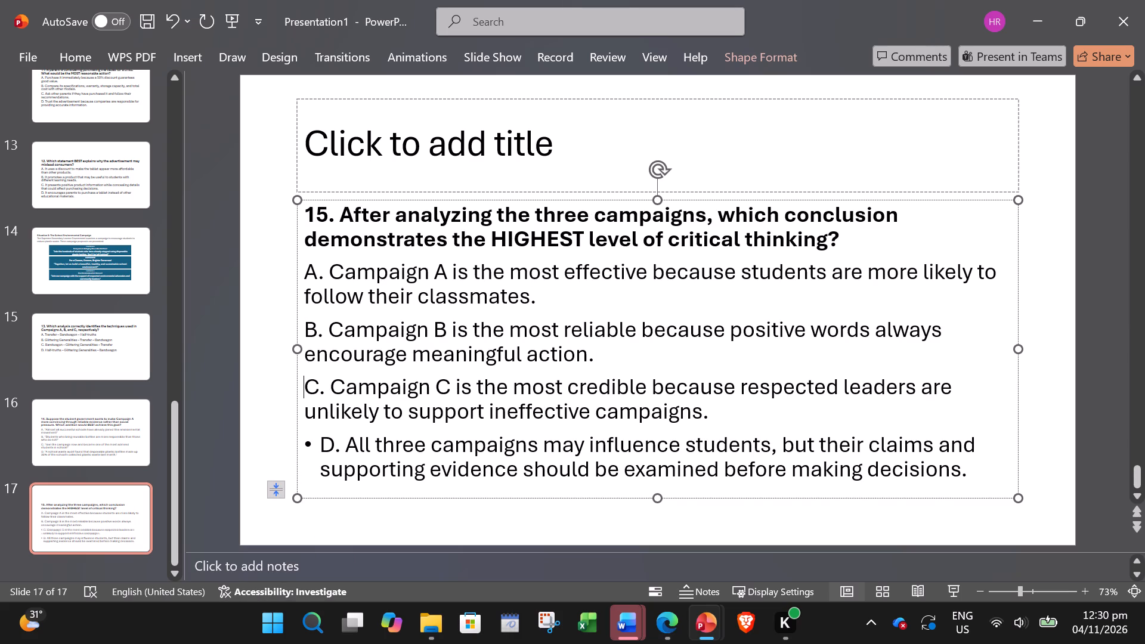
pyautogui.click(324, 445)
pyautogui.press('BackSpace')
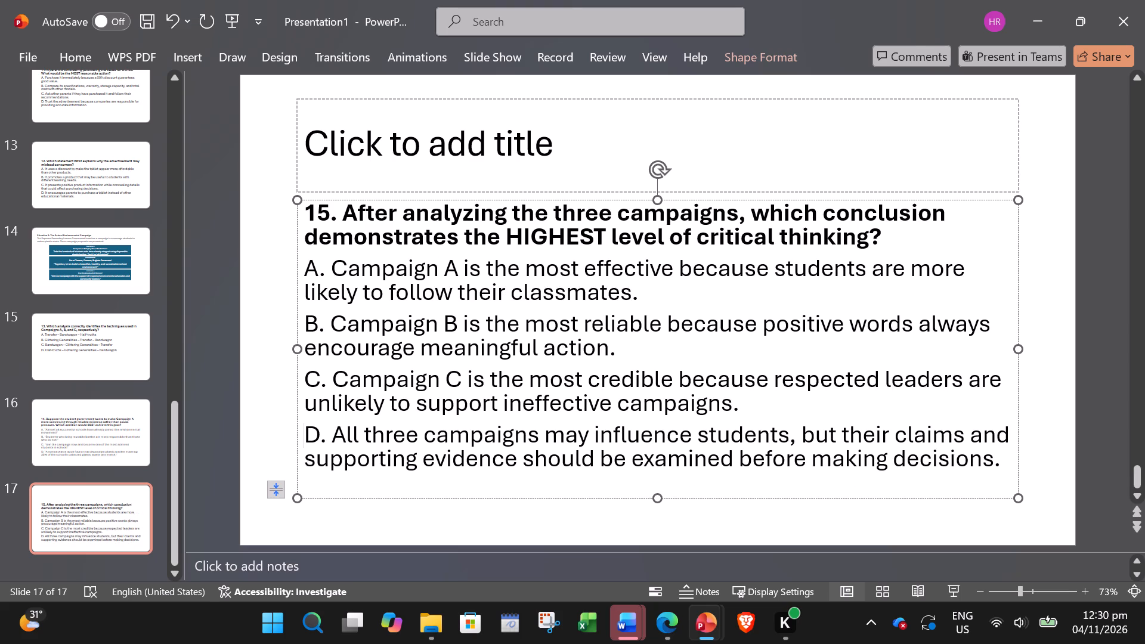